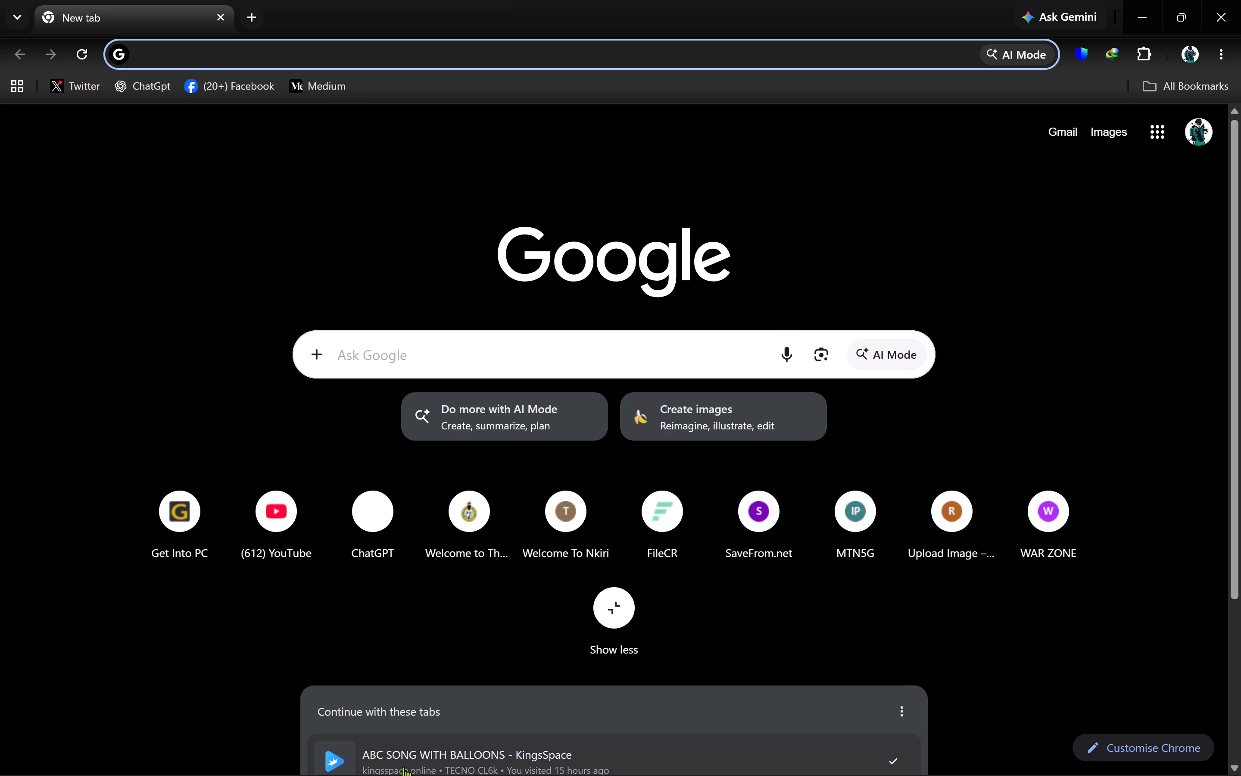
# Search the computer for "word" and launch Word.
pyautogui.click(330, 760)
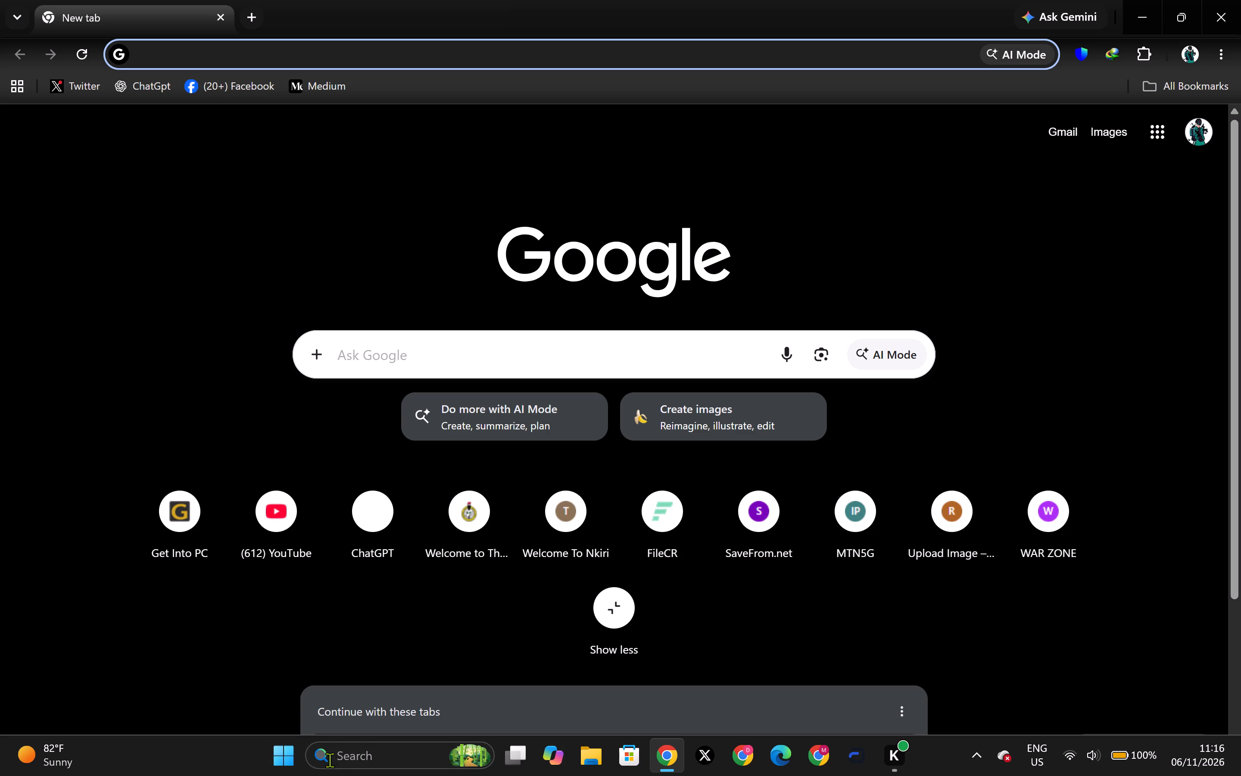
pyautogui.write('word')
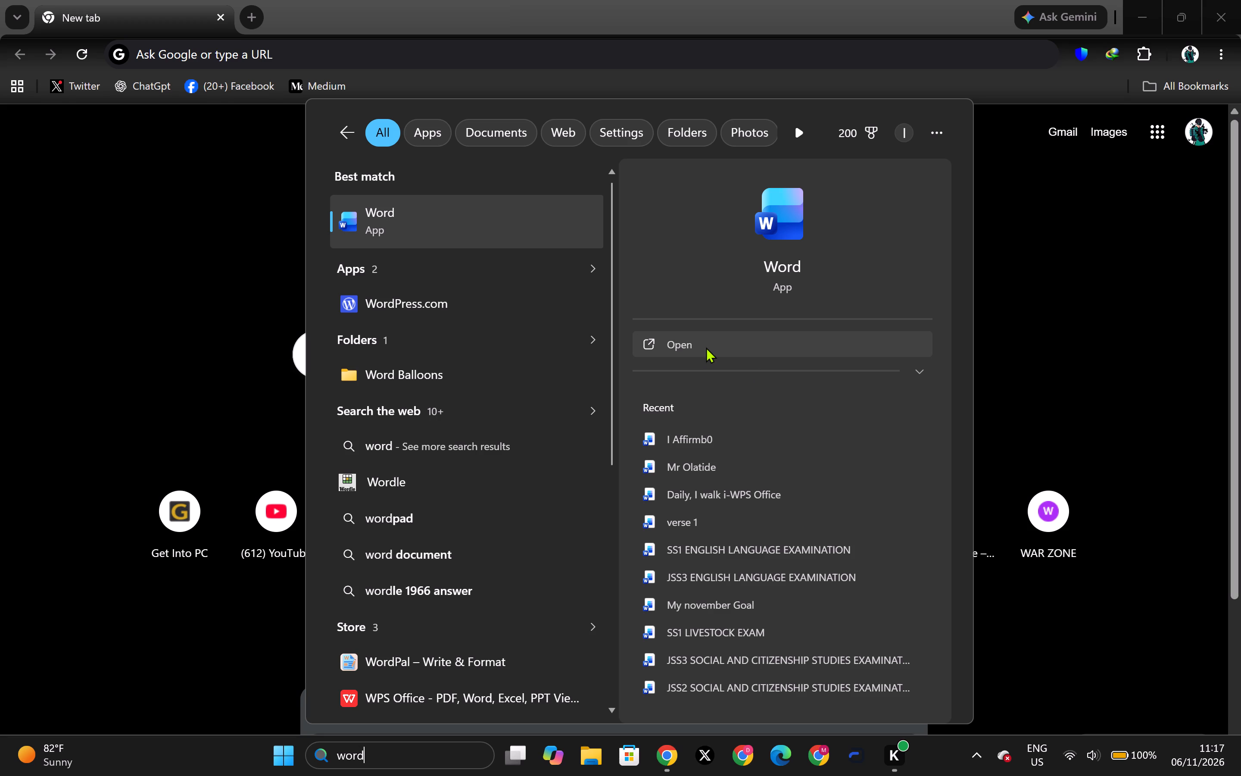
pyautogui.moveTo(711, 354); pyautogui.dragTo(713, 359)
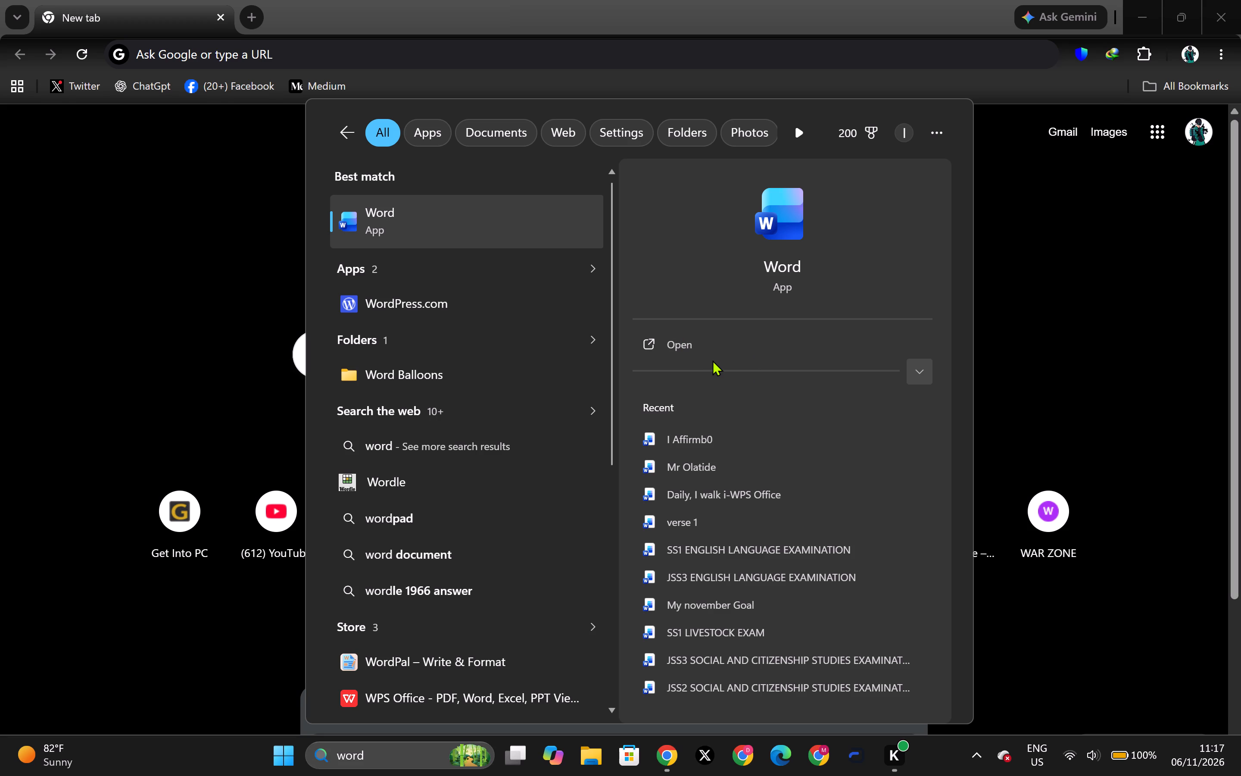
pyautogui.click(714, 345)
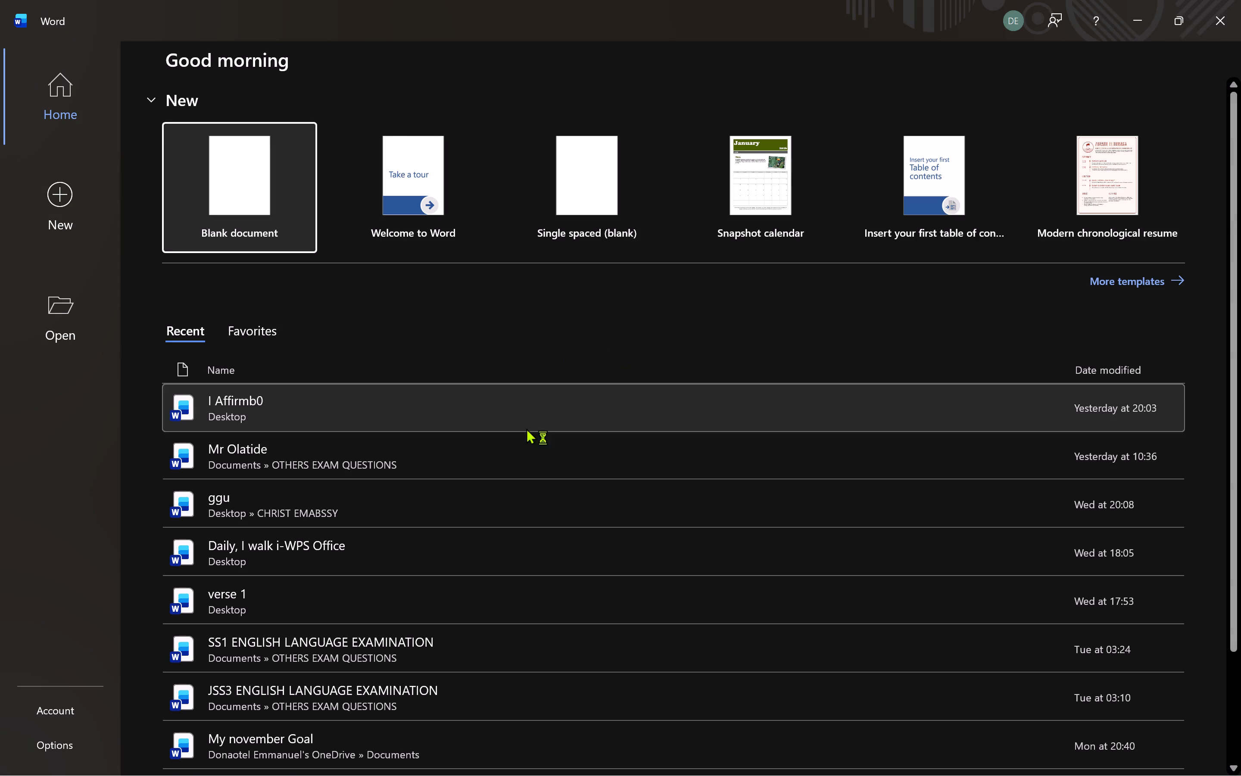
# Find SS1 ENGLISH LANGUAGE EXAMINATION among the recent documents and open it.
pyautogui.scroll(-1, 595, 531)
pyautogui.scroll(2, 595, 531)
pyautogui.scroll(-7, 595, 531)
pyautogui.scroll(1, 599, 525)
pyautogui.scroll(-4, 599, 525)
pyautogui.scroll(5, 599, 525)
pyautogui.scroll(-2, 599, 525)
pyautogui.scroll(3, 626, 520)
pyautogui.scroll(-1, 628, 523)
pyautogui.scroll(1, 686, 560)
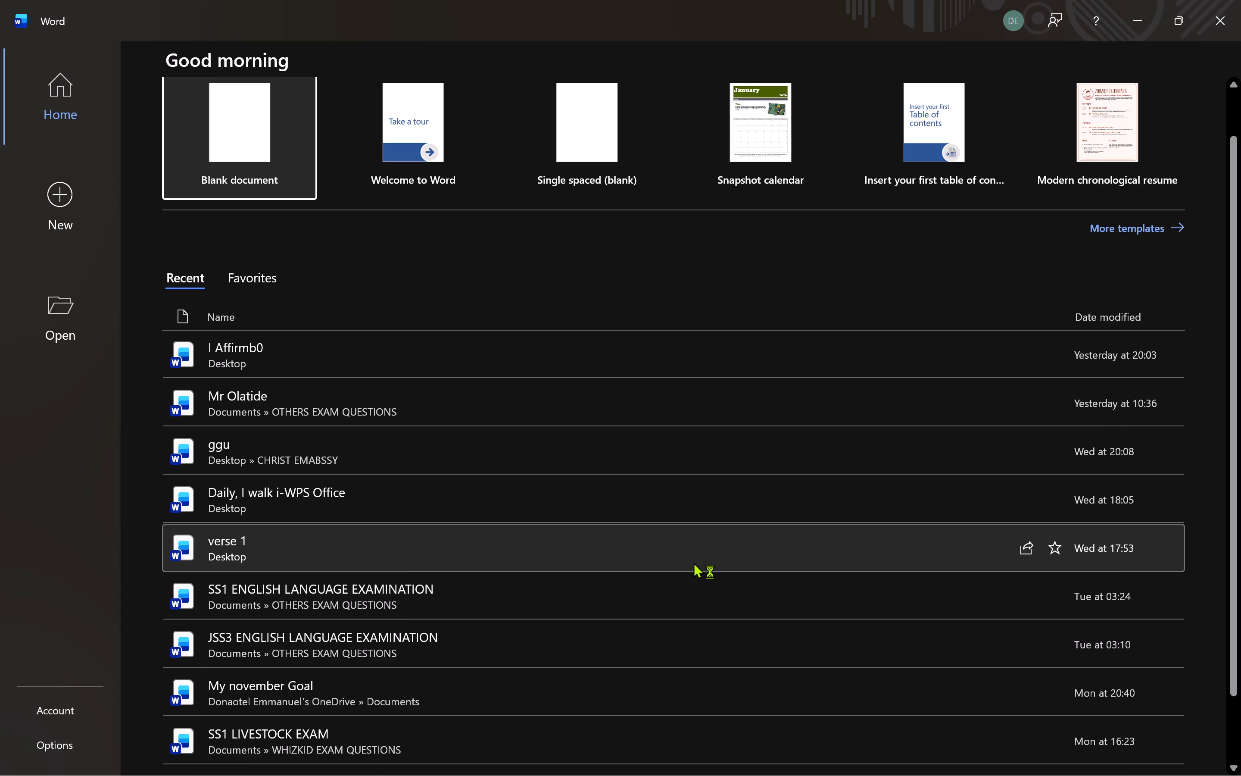
pyautogui.scroll(-1, 696, 562)
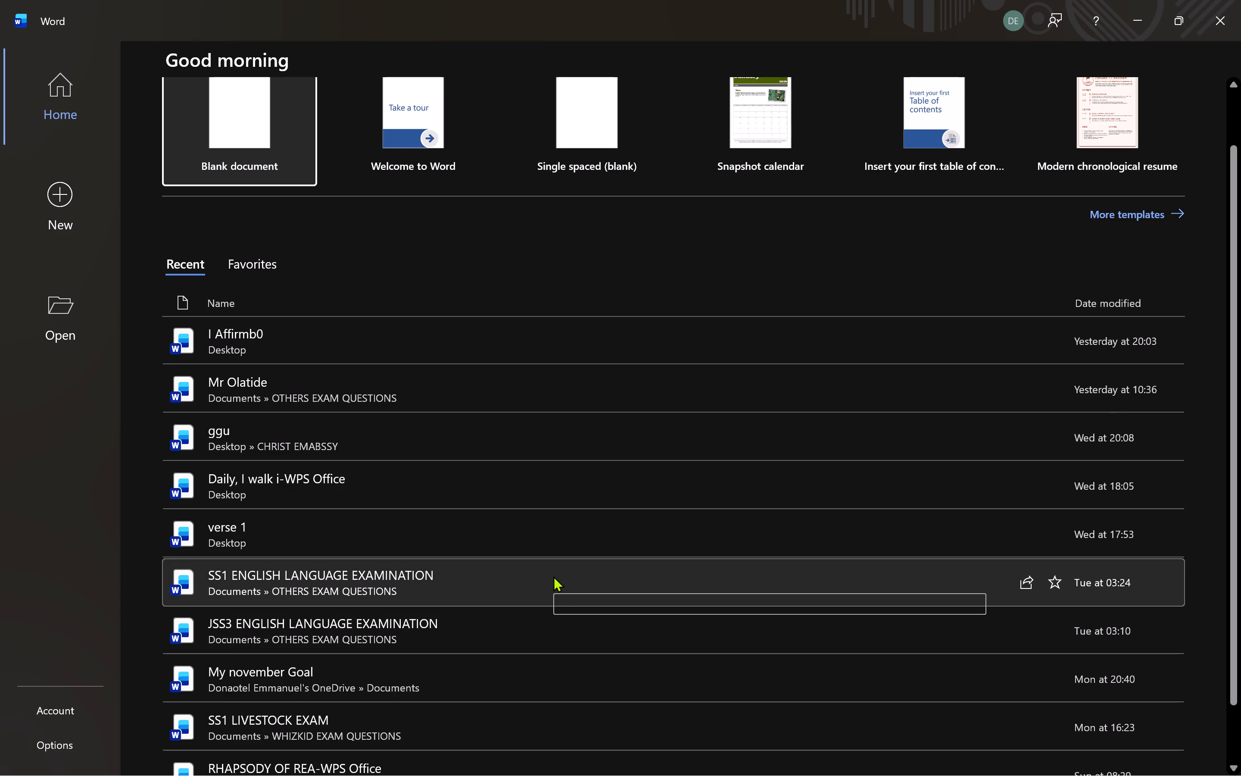
pyautogui.doubleClick(553, 576)
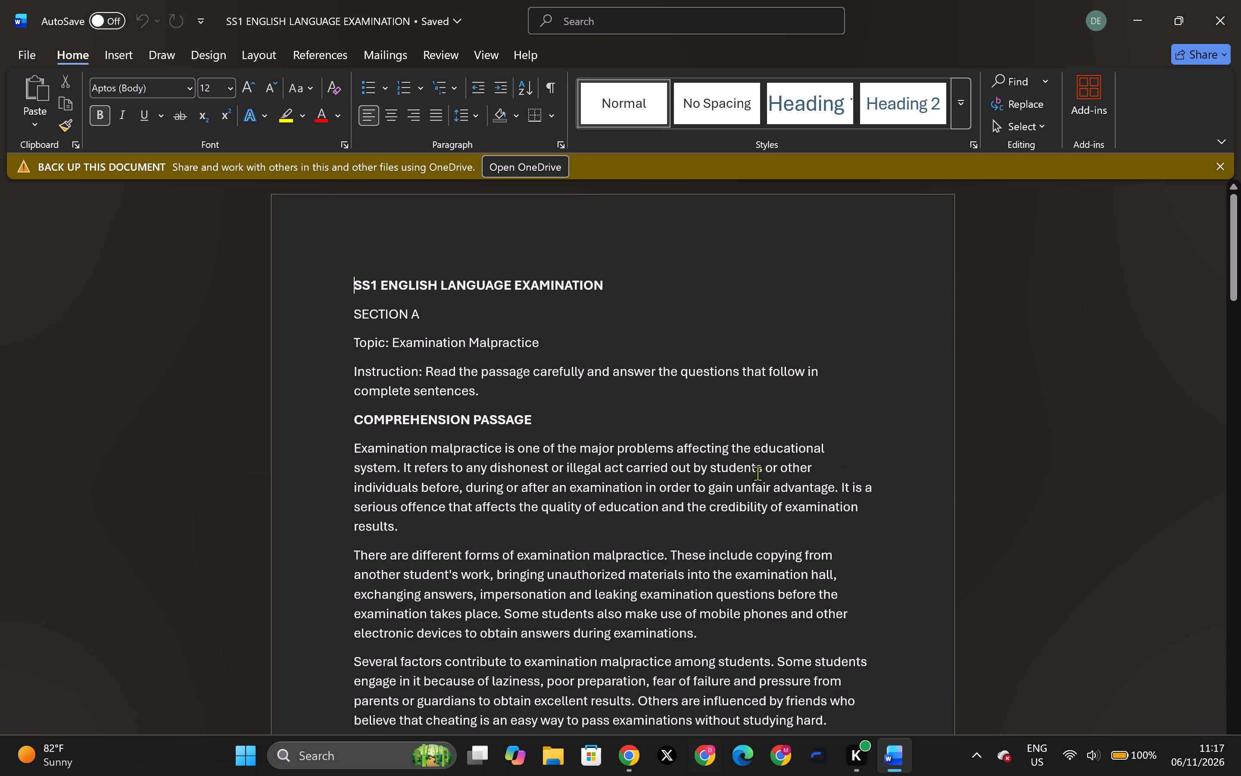
# Find JSS3 ENGLISH LANGUAGE EXAMINATION among the recent documents and open it as well.
pyautogui.click(39, 56)
pyautogui.scroll(-3, 488, 598)
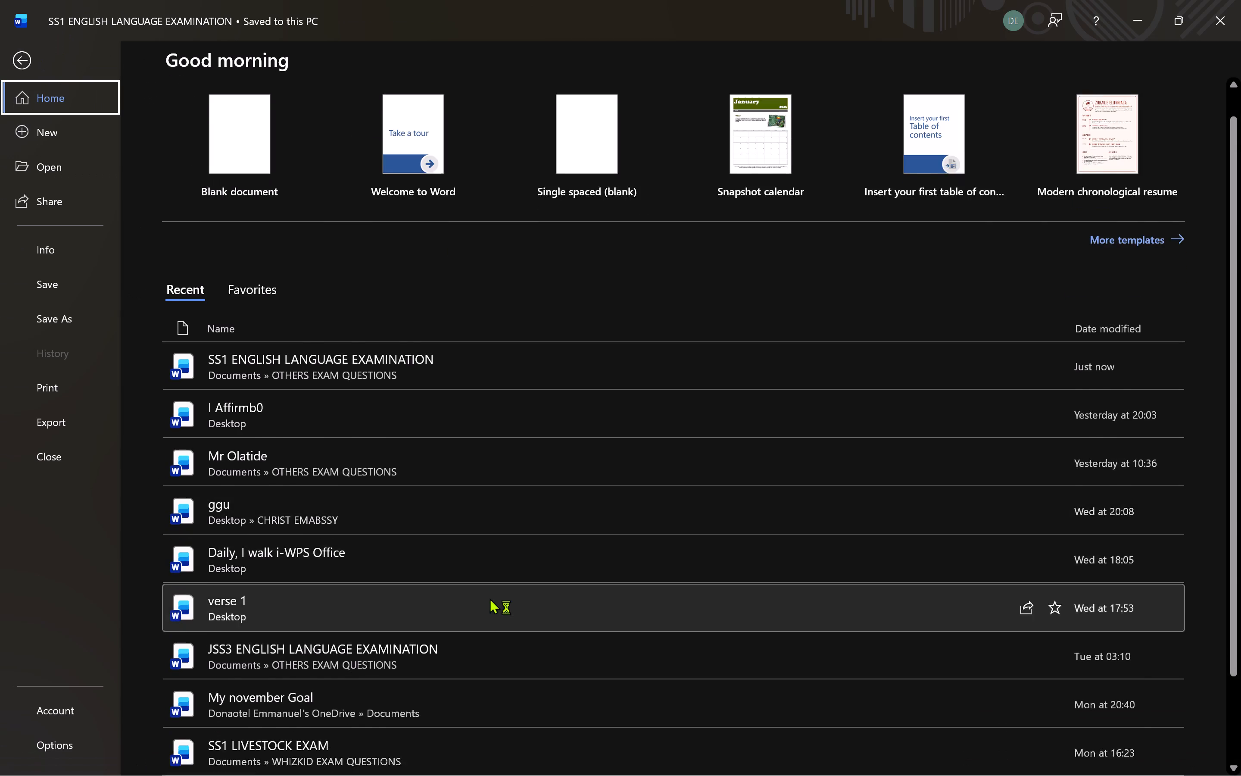
pyautogui.scroll(-2, 490, 598)
pyautogui.scroll(1, 490, 591)
pyautogui.scroll(-1, 429, 677)
pyautogui.scroll(1, 433, 677)
pyautogui.scroll(-4, 433, 677)
pyautogui.scroll(1, 444, 674)
pyautogui.scroll(-2, 451, 666)
pyautogui.scroll(2, 451, 666)
pyautogui.scroll(-1, 451, 666)
pyautogui.scroll(1, 455, 666)
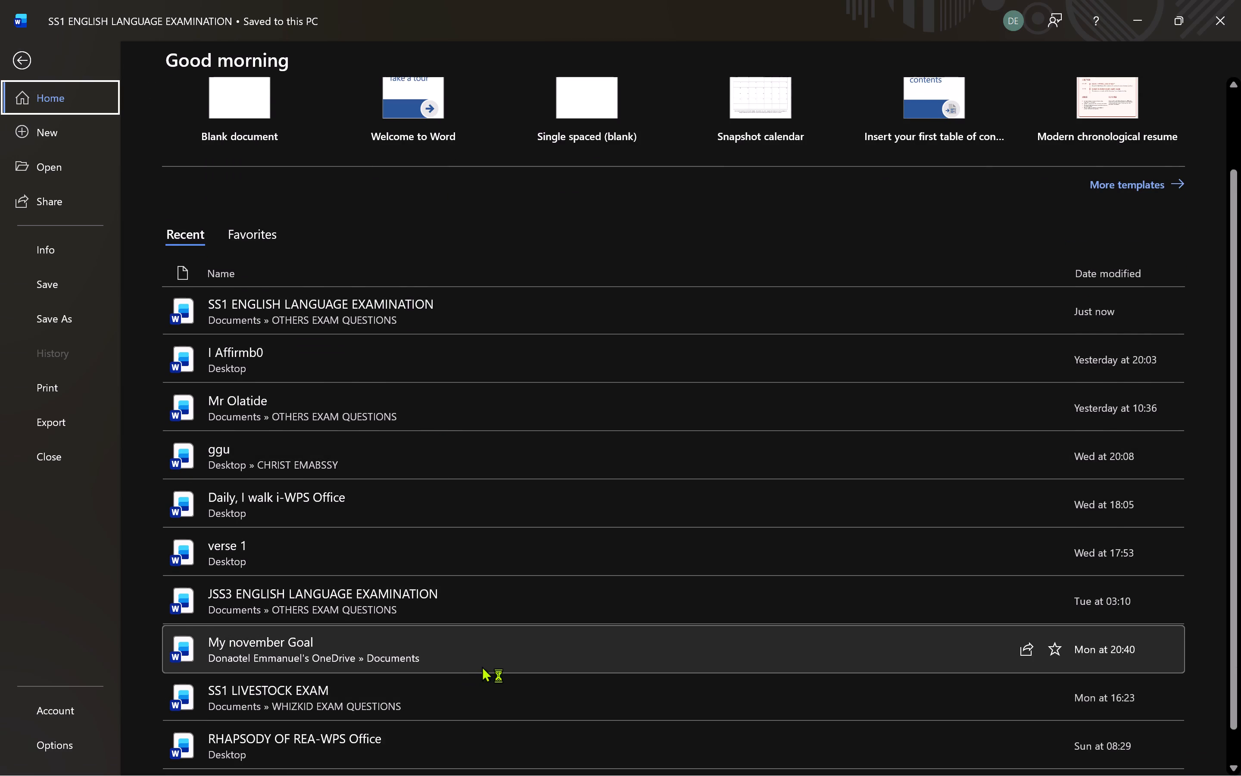
pyautogui.scroll(-4, 486, 666)
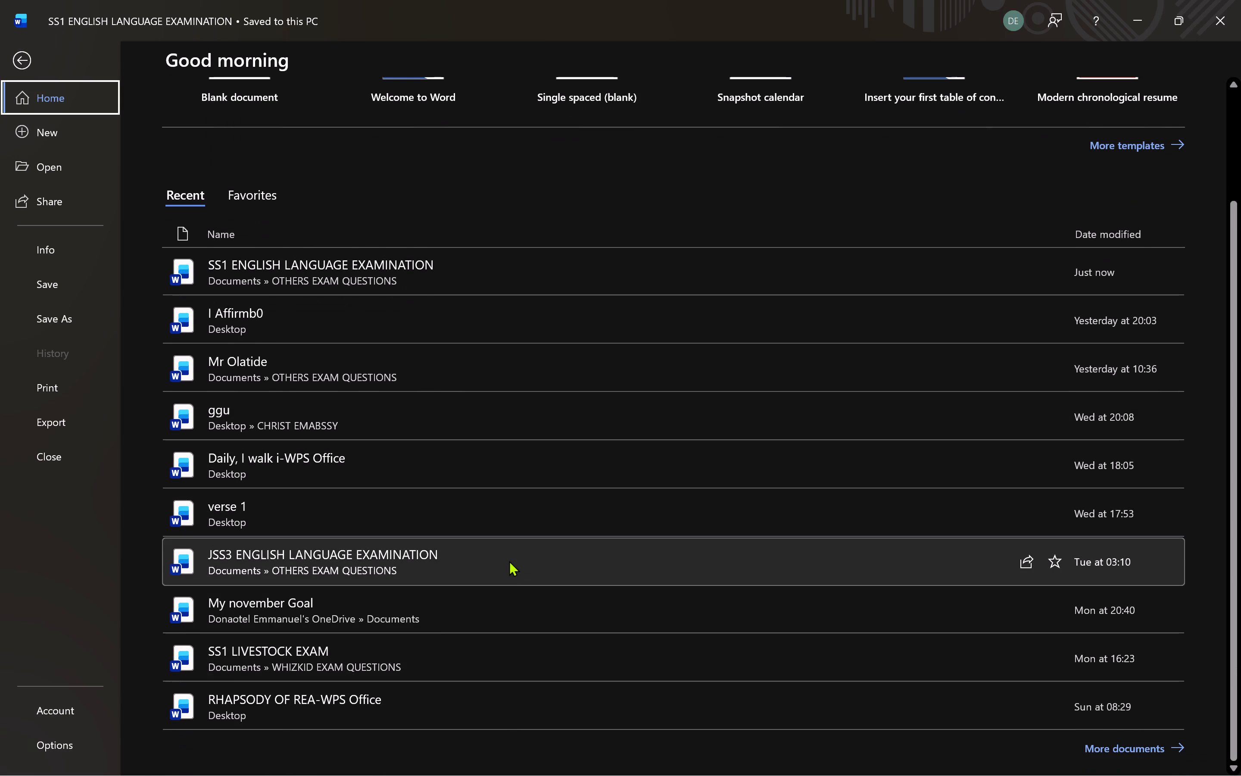
pyautogui.doubleClick(509, 560)
# Read through the Section A comprehension passage on The Importance of Education.
pyautogui.scroll(-5, 572, 538)
pyautogui.scroll(2, 574, 536)
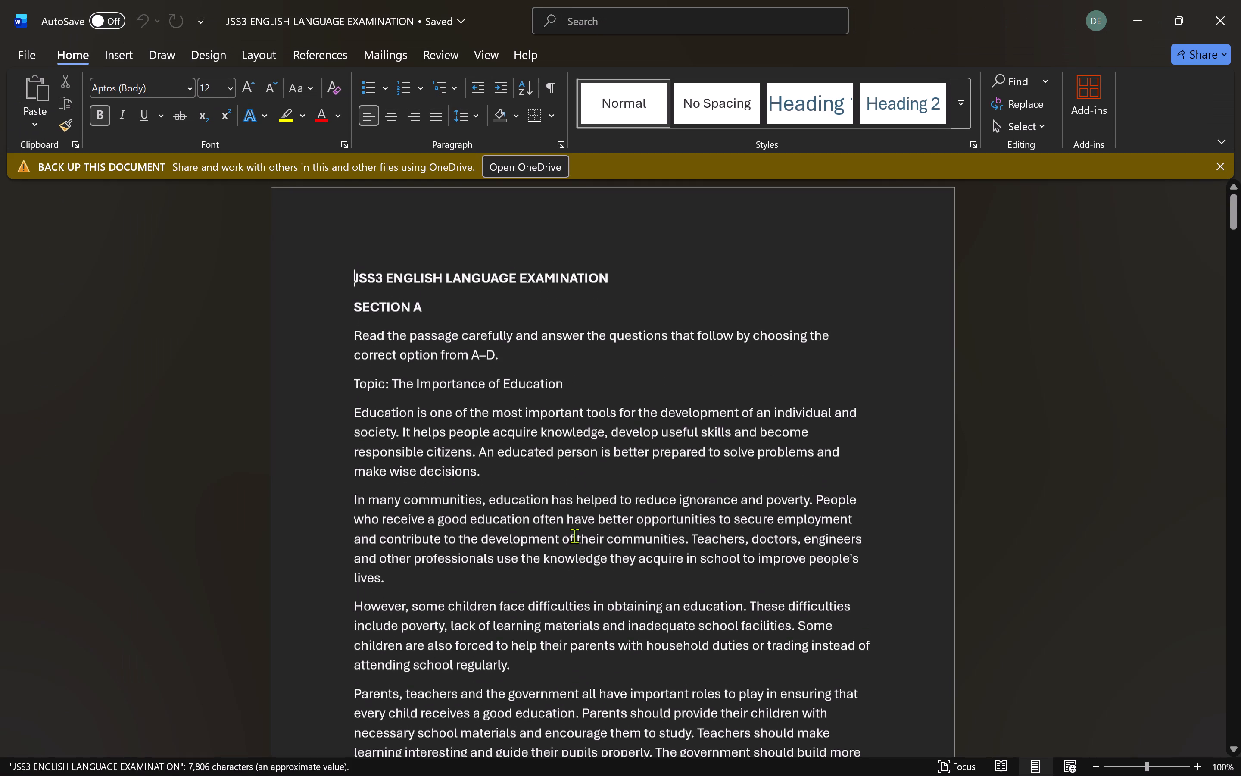
pyautogui.scroll(1, 574, 536)
pyautogui.scroll(-2, 574, 536)
pyautogui.scroll(2, 574, 536)
pyautogui.scroll(-8, 574, 536)
pyautogui.scroll(1, 567, 529)
pyautogui.scroll(-5, 567, 529)
pyautogui.scroll(2, 567, 529)
pyautogui.scroll(-7, 567, 529)
pyautogui.scroll(1, 567, 533)
pyautogui.scroll(-4, 567, 533)
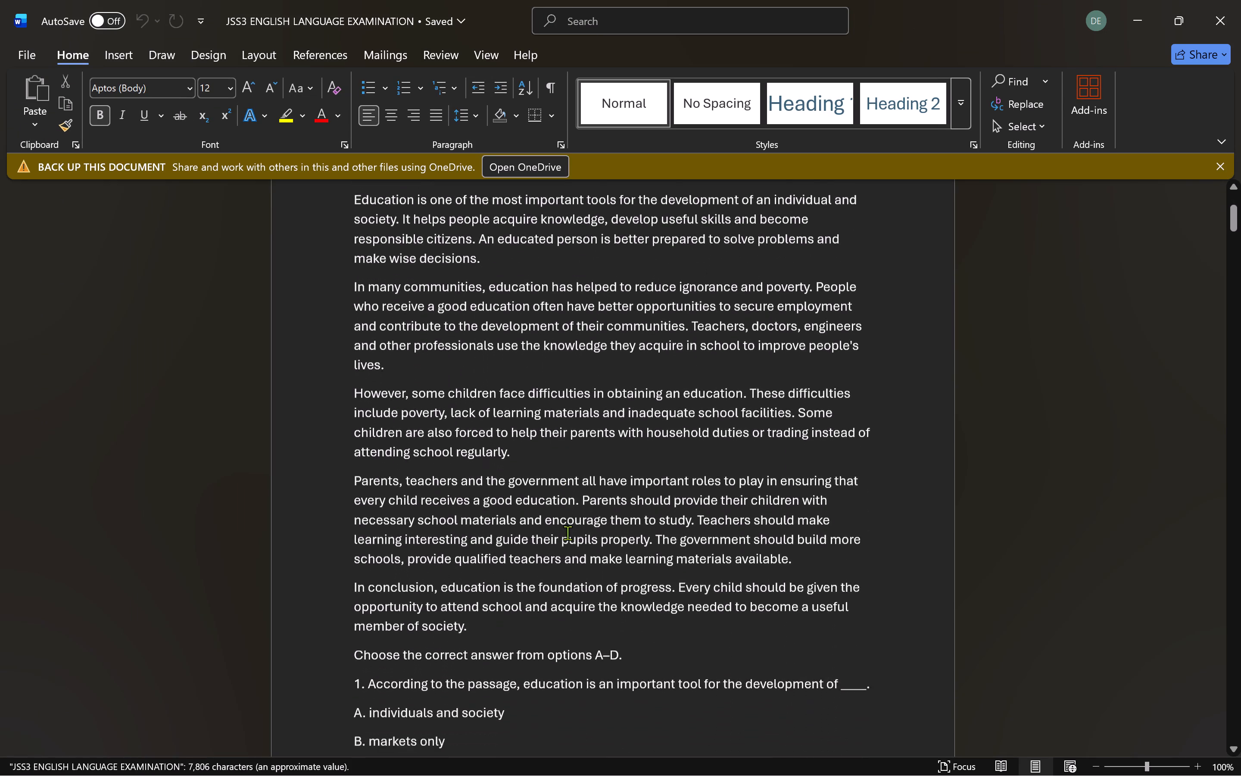
pyautogui.scroll(-2, 567, 533)
pyautogui.scroll(1, 567, 533)
pyautogui.scroll(-3, 567, 533)
pyautogui.scroll(3, 567, 533)
pyautogui.scroll(-1, 567, 533)
pyautogui.scroll(1, 567, 533)
pyautogui.scroll(-12, 567, 533)
pyautogui.scroll(4, 567, 533)
pyautogui.scroll(-9, 570, 529)
pyautogui.scroll(2, 574, 513)
pyautogui.scroll(-6, 574, 513)
pyautogui.scroll(1, 572, 513)
pyautogui.scroll(-5, 572, 513)
pyautogui.scroll(1, 572, 513)
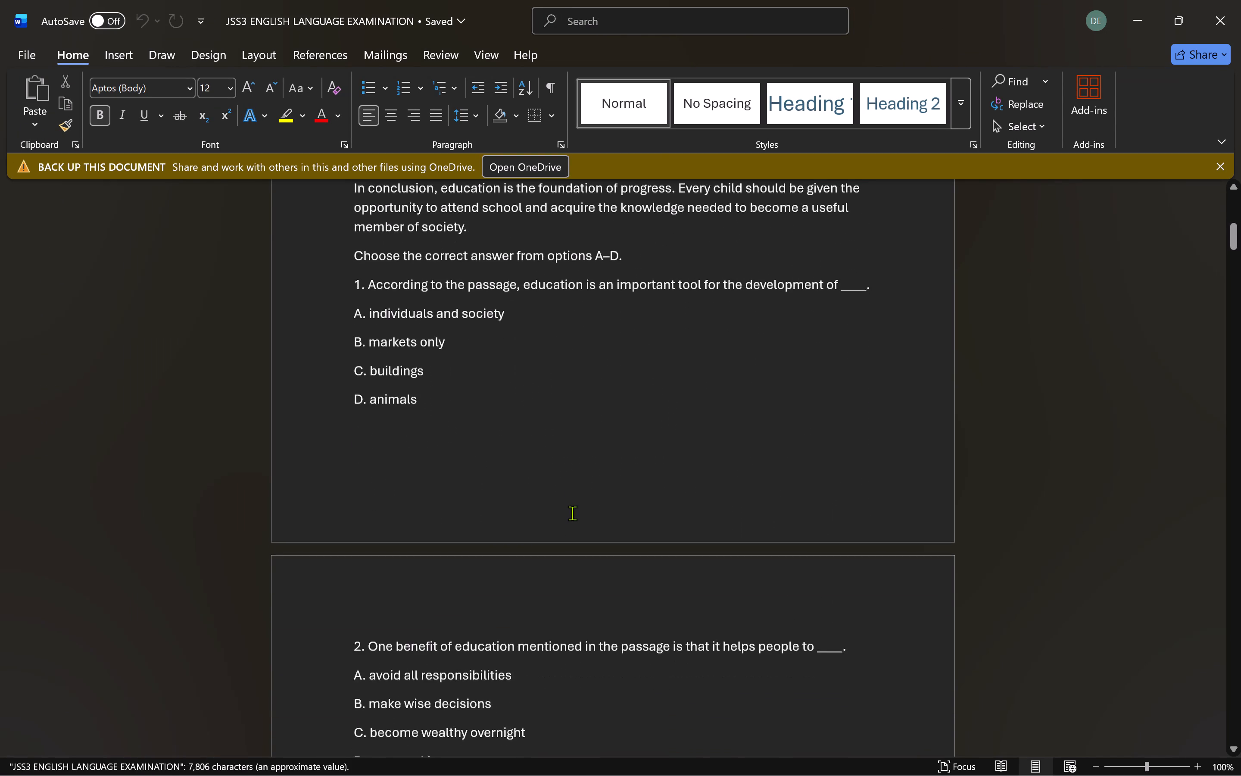
# Look through the Section A comprehension questions and answer options, continuing to the first Section B questions.
pyautogui.scroll(-3, 572, 513)
pyautogui.scroll(2, 572, 513)
pyautogui.scroll(-5, 572, 513)
pyautogui.scroll(1, 572, 513)
pyautogui.scroll(-1, 570, 513)
pyautogui.scroll(1, 570, 513)
pyautogui.scroll(-3, 570, 513)
pyautogui.scroll(2, 570, 513)
pyautogui.scroll(-3, 570, 513)
pyautogui.scroll(1, 570, 511)
pyautogui.scroll(-6, 570, 511)
pyautogui.scroll(2, 570, 511)
pyautogui.scroll(-10, 570, 511)
pyautogui.scroll(2, 570, 509)
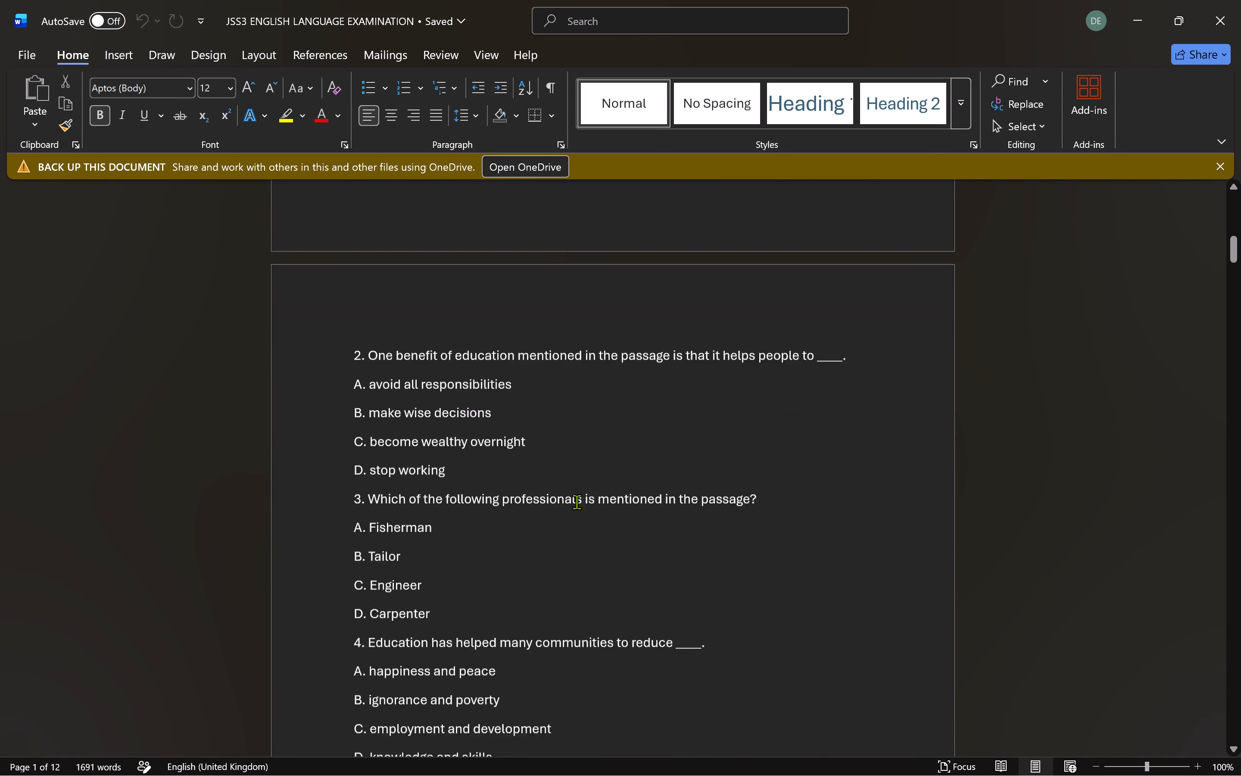
pyautogui.scroll(-1, 577, 502)
pyautogui.scroll(1, 577, 502)
pyautogui.scroll(-4, 577, 502)
pyautogui.scroll(1, 585, 488)
pyautogui.scroll(-2, 585, 488)
pyautogui.scroll(1, 584, 498)
pyautogui.scroll(-2, 584, 498)
pyautogui.scroll(5, 584, 498)
pyautogui.scroll(-9, 584, 500)
pyautogui.scroll(-16, 685, 480)
pyautogui.scroll(1, 667, 519)
pyautogui.scroll(-3, 667, 519)
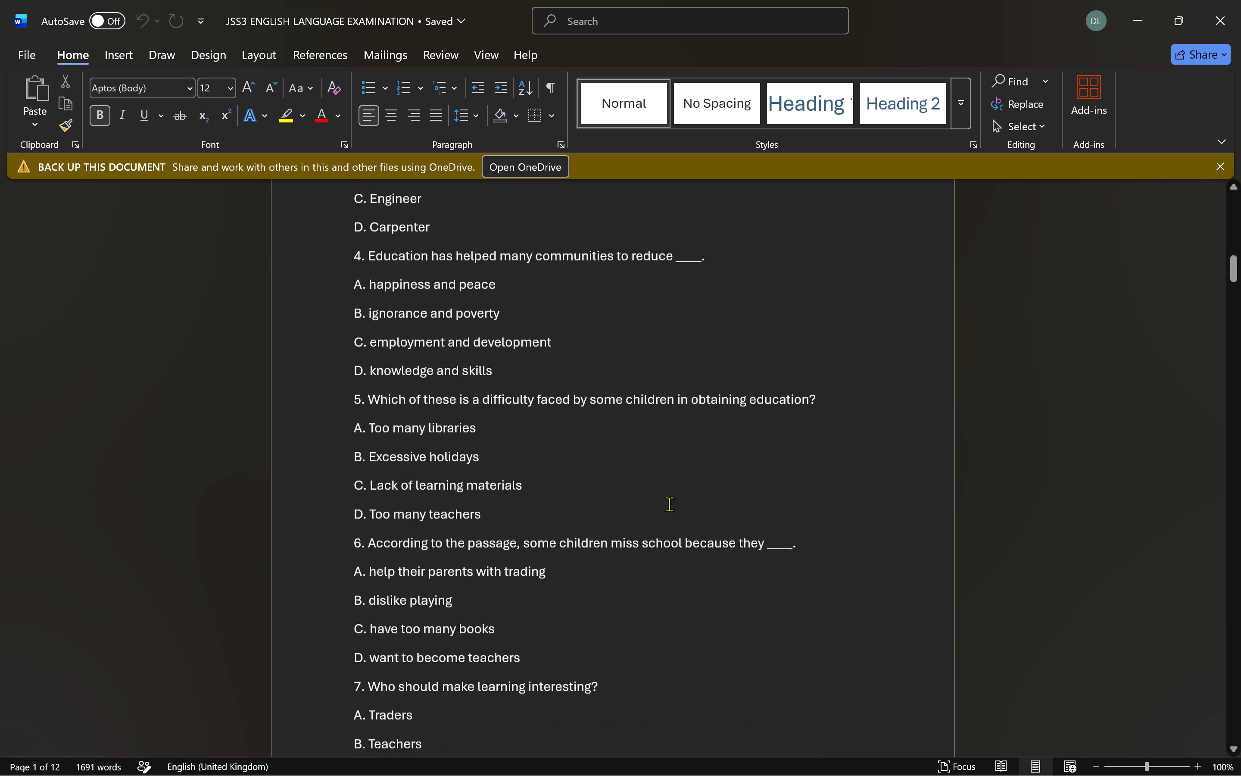
pyautogui.scroll(-4, 669, 504)
pyautogui.scroll(1, 663, 506)
pyautogui.scroll(-8, 663, 508)
pyautogui.scroll(1, 665, 501)
pyautogui.scroll(-2, 665, 501)
pyautogui.scroll(1, 667, 492)
pyautogui.scroll(-6, 667, 492)
pyautogui.scroll(1, 663, 499)
pyautogui.scroll(-3, 669, 494)
pyautogui.scroll(2, 669, 494)
pyautogui.scroll(-12, 669, 494)
pyautogui.scroll(1, 665, 506)
pyautogui.scroll(-6, 667, 495)
pyautogui.scroll(2, 667, 495)
pyautogui.scroll(-4, 670, 494)
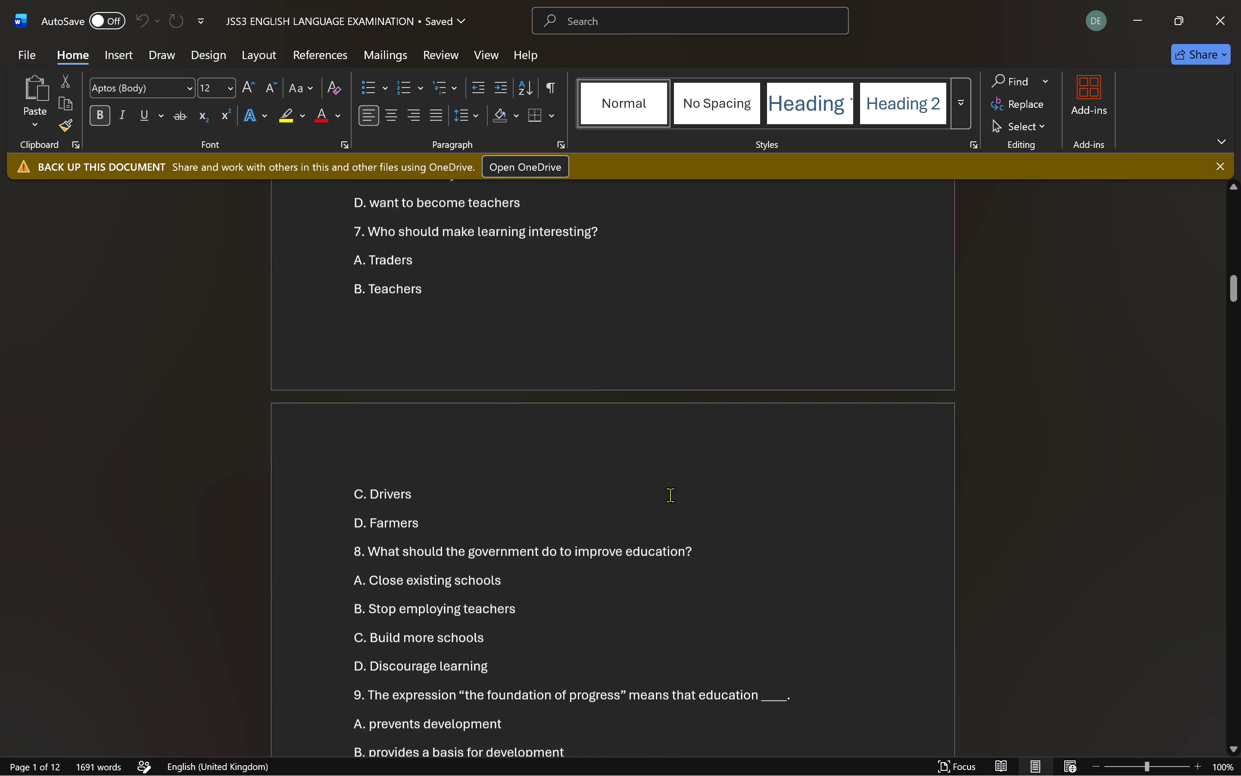
pyautogui.scroll(-3, 670, 495)
pyautogui.scroll(3, 670, 495)
pyautogui.scroll(-1, 670, 495)
pyautogui.scroll(2, 668, 498)
pyautogui.scroll(-2, 670, 494)
pyautogui.scroll(3, 667, 497)
pyautogui.scroll(-7, 667, 497)
pyautogui.scroll(5, 677, 484)
pyautogui.scroll(-2, 692, 469)
pyautogui.scroll(4, 692, 471)
pyautogui.scroll(-3, 692, 471)
pyautogui.scroll(2, 692, 471)
pyautogui.scroll(-7, 692, 482)
pyautogui.scroll(1, 738, 526)
pyautogui.scroll(-3, 736, 529)
pyautogui.scroll(2, 736, 529)
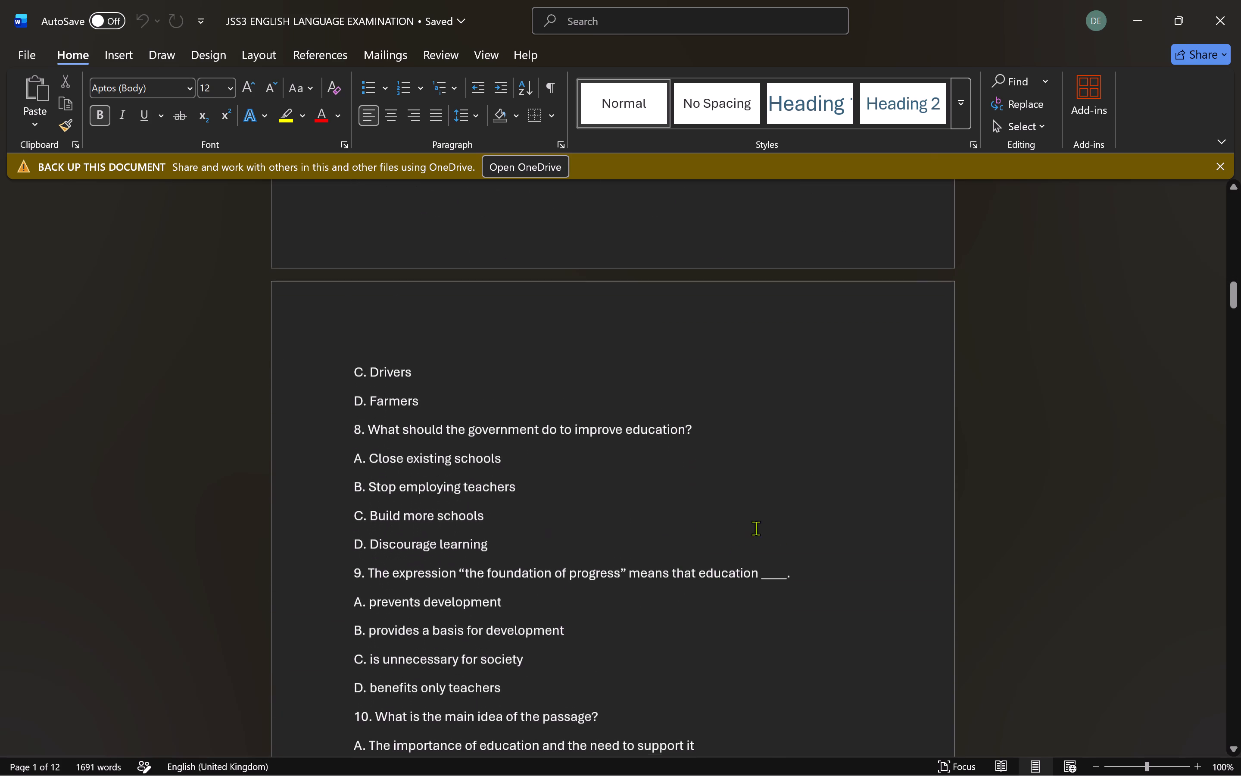
pyautogui.scroll(-9, 754, 506)
pyautogui.scroll(1, 751, 511)
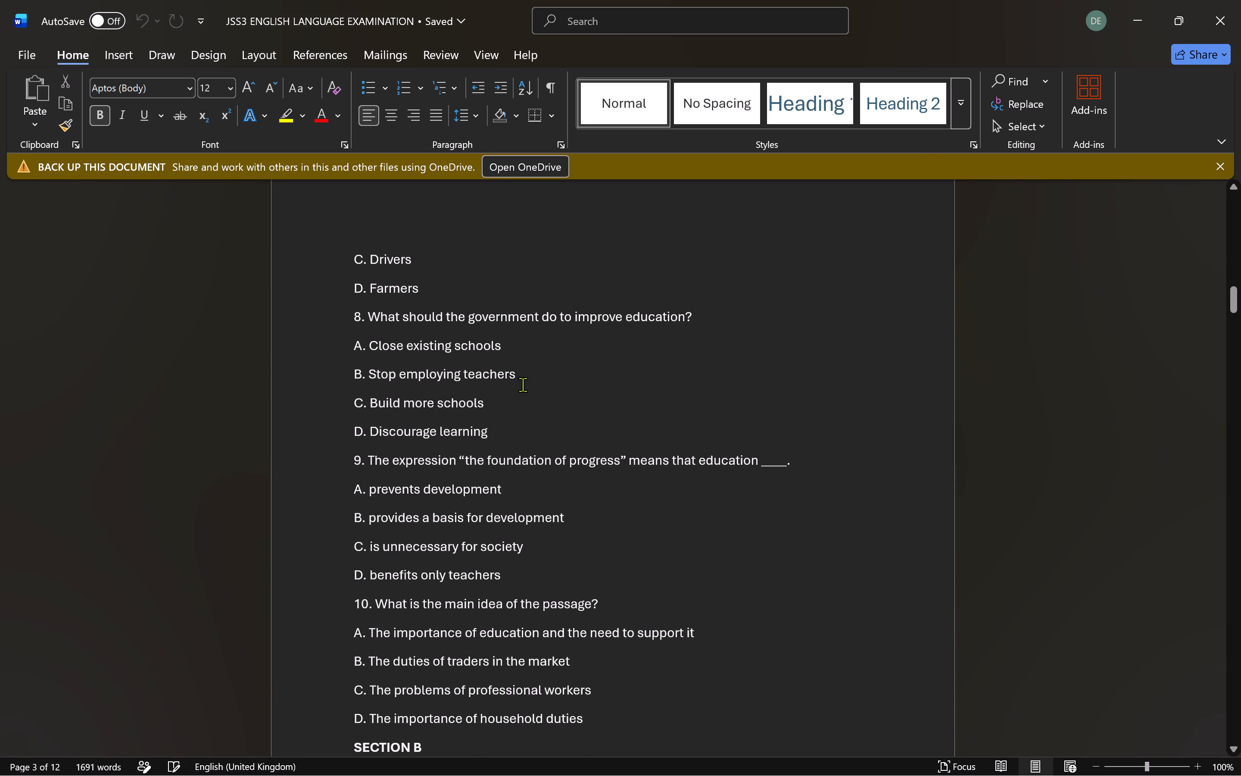
pyautogui.scroll(-1, 556, 360)
pyautogui.scroll(1, 556, 360)
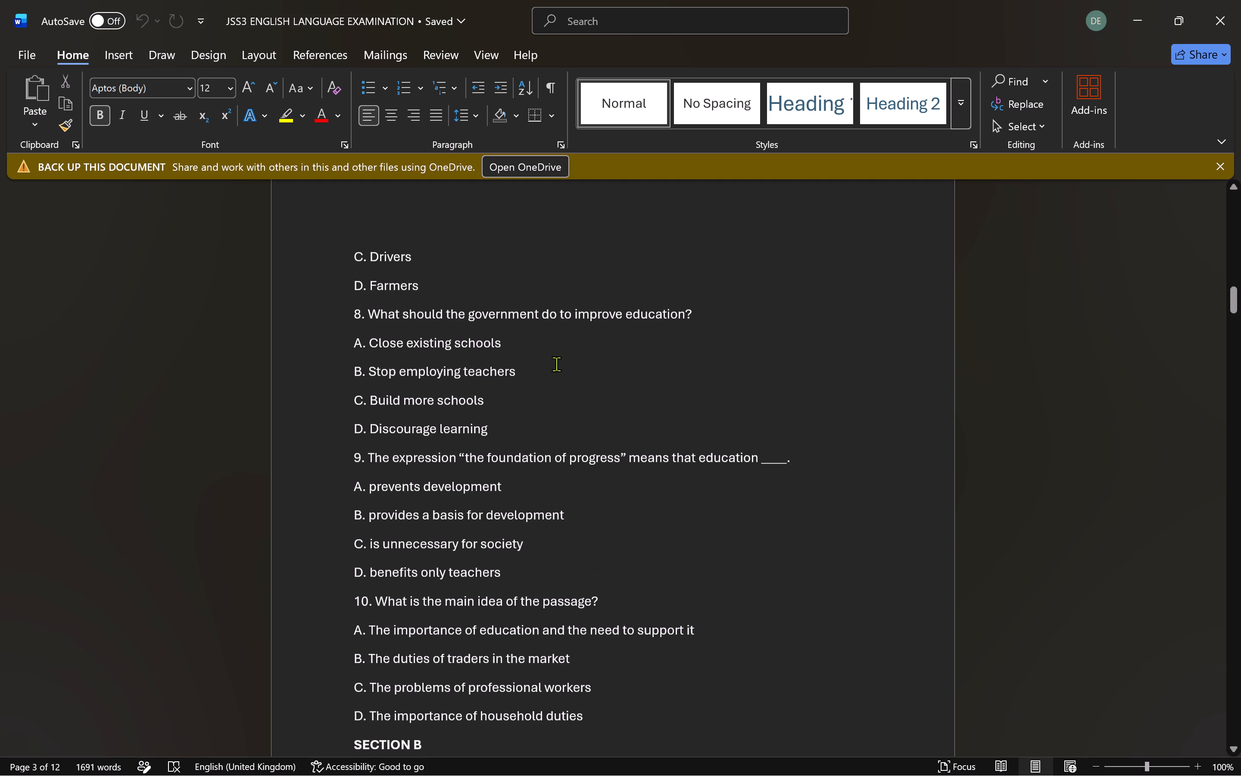
pyautogui.scroll(-9, 556, 364)
pyautogui.scroll(1, 555, 373)
pyautogui.scroll(-4, 555, 373)
pyautogui.scroll(1, 555, 375)
pyautogui.scroll(-1, 555, 379)
pyautogui.scroll(2, 555, 380)
pyautogui.scroll(-4, 555, 380)
pyautogui.scroll(1, 553, 388)
pyautogui.scroll(-11, 553, 388)
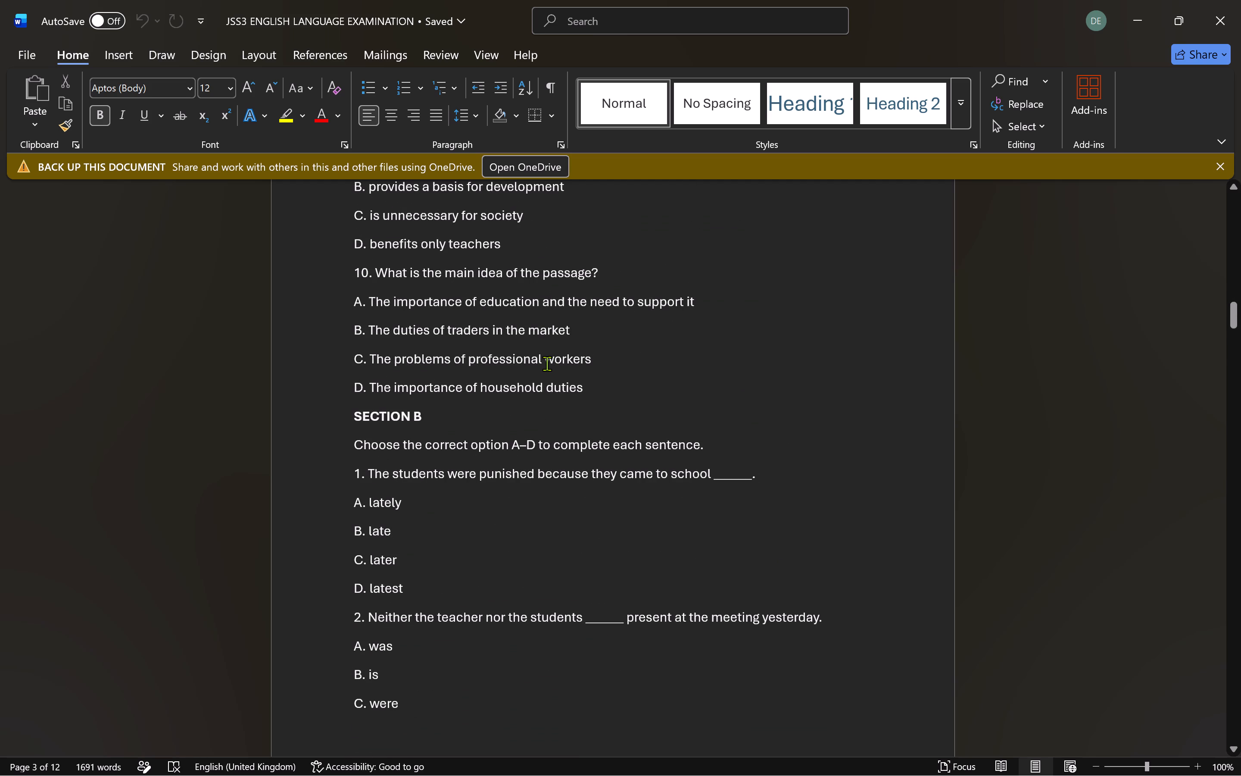
# Insert a 5 at the very start of the title JSS3 ENGLISH LANGUAGE EXAMINATION.
pyautogui.press('5')
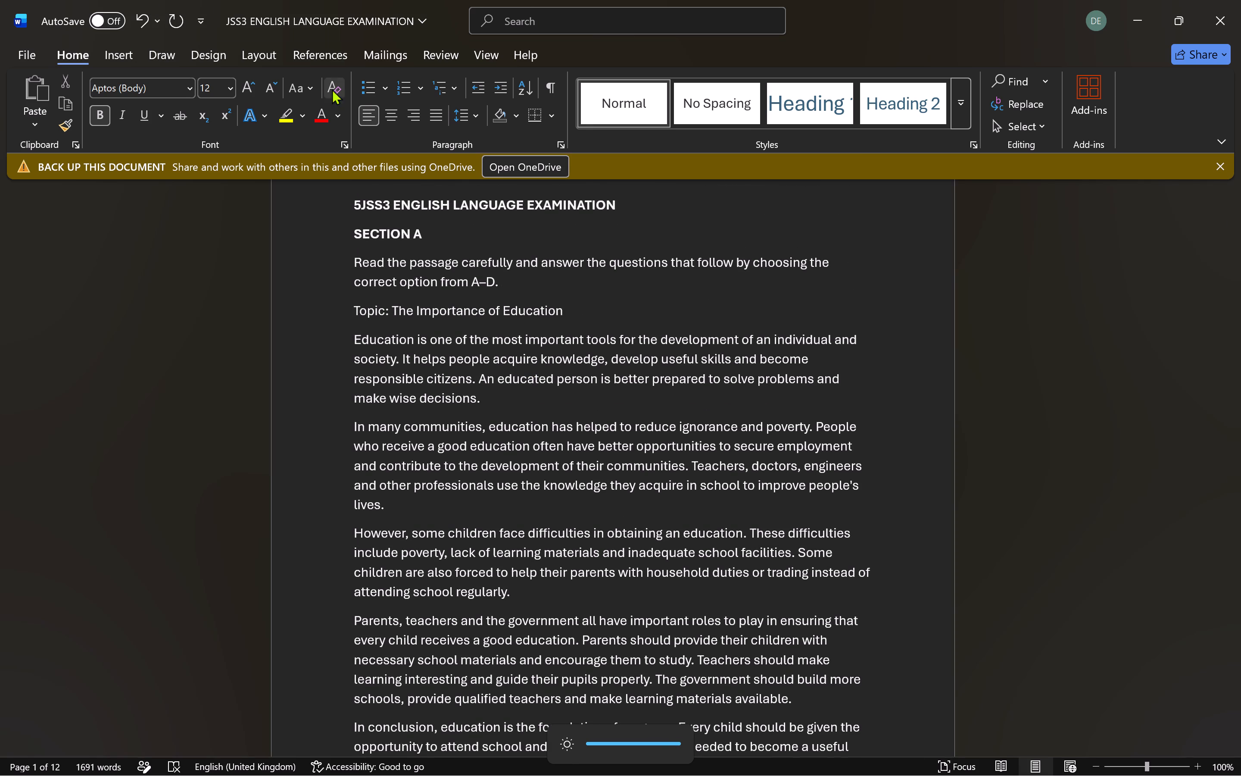
# Look back over the comprehension passage on The Importance of Education down to the opening Section A questions.
pyautogui.scroll(-13, 493, 370)
pyautogui.scroll(3, 514, 365)
pyautogui.scroll(-5, 514, 415)
pyautogui.scroll(7, 522, 427)
pyautogui.scroll(-8, 525, 425)
pyautogui.scroll(1, 526, 418)
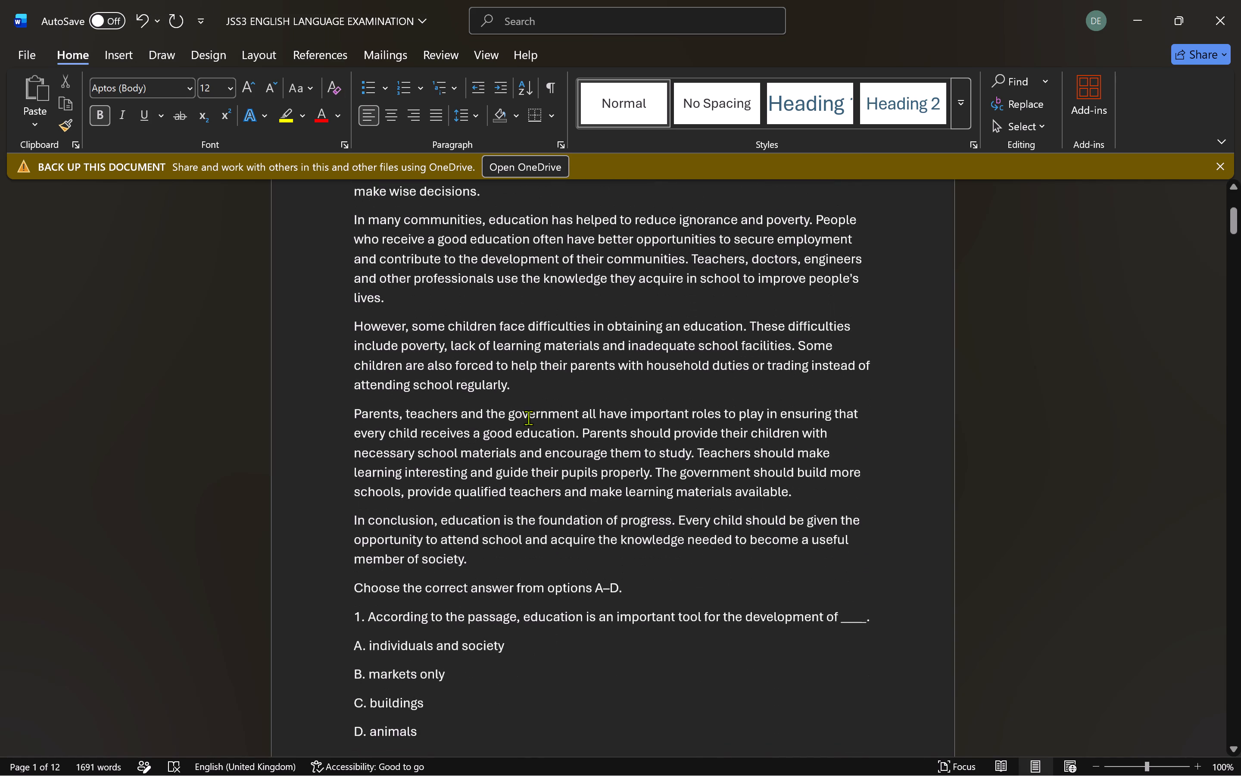
pyautogui.press('Down')
pyautogui.press('Down')
pyautogui.press('Down')
pyautogui.press('Down')
pyautogui.press('Down')
pyautogui.press('Down')
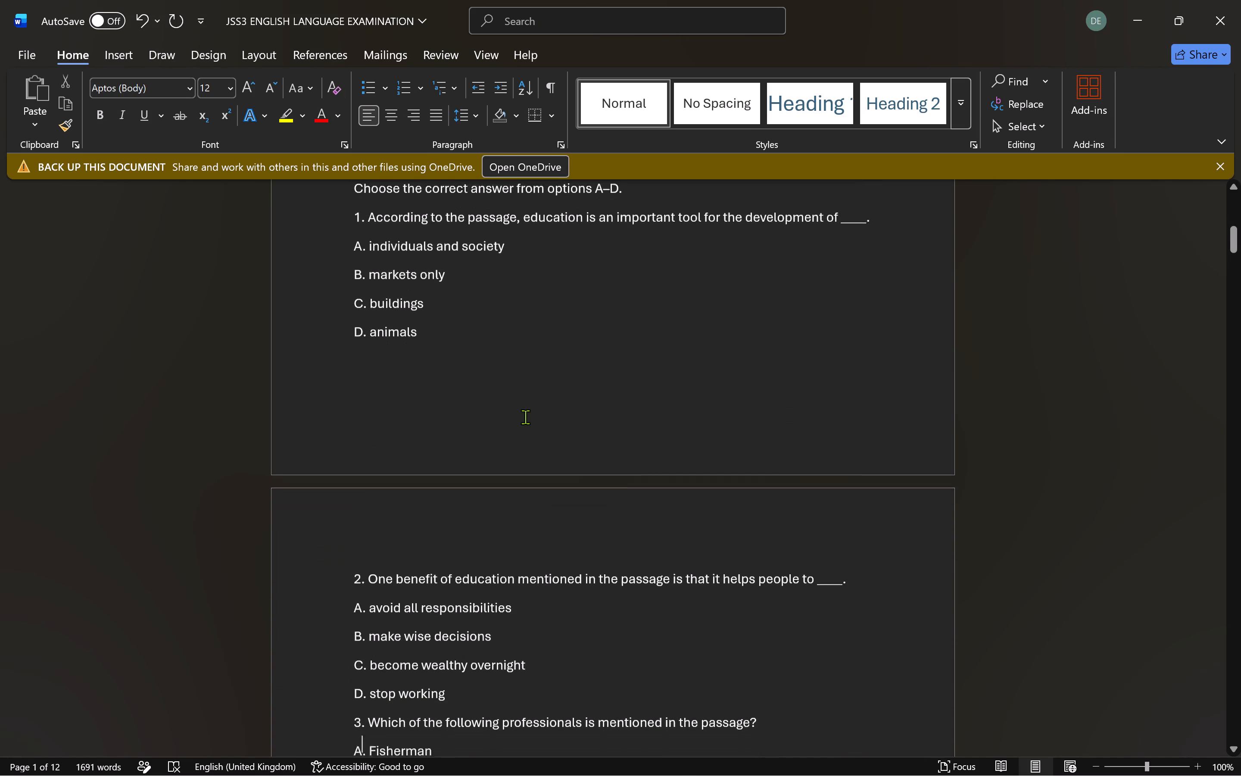
# Review the remaining Section A comprehension questions and their answer options, through question 10 on the passage's main idea.
pyautogui.press('Down')
pyautogui.press('Down')
pyautogui.press('Down')
pyautogui.press('Down')
pyautogui.press('Down')
pyautogui.press('Down')
pyautogui.press('Down')
pyautogui.press('Down')
pyautogui.press('Down')
pyautogui.press('Down')
pyautogui.press('Down')
pyautogui.press('Down')
pyautogui.press('Down')
pyautogui.press('Down')
pyautogui.press('Down')
pyautogui.press('Down')
pyautogui.press('Down')
pyautogui.press('Down')
pyautogui.press('Down')
pyautogui.press('Down')
pyautogui.press('Down')
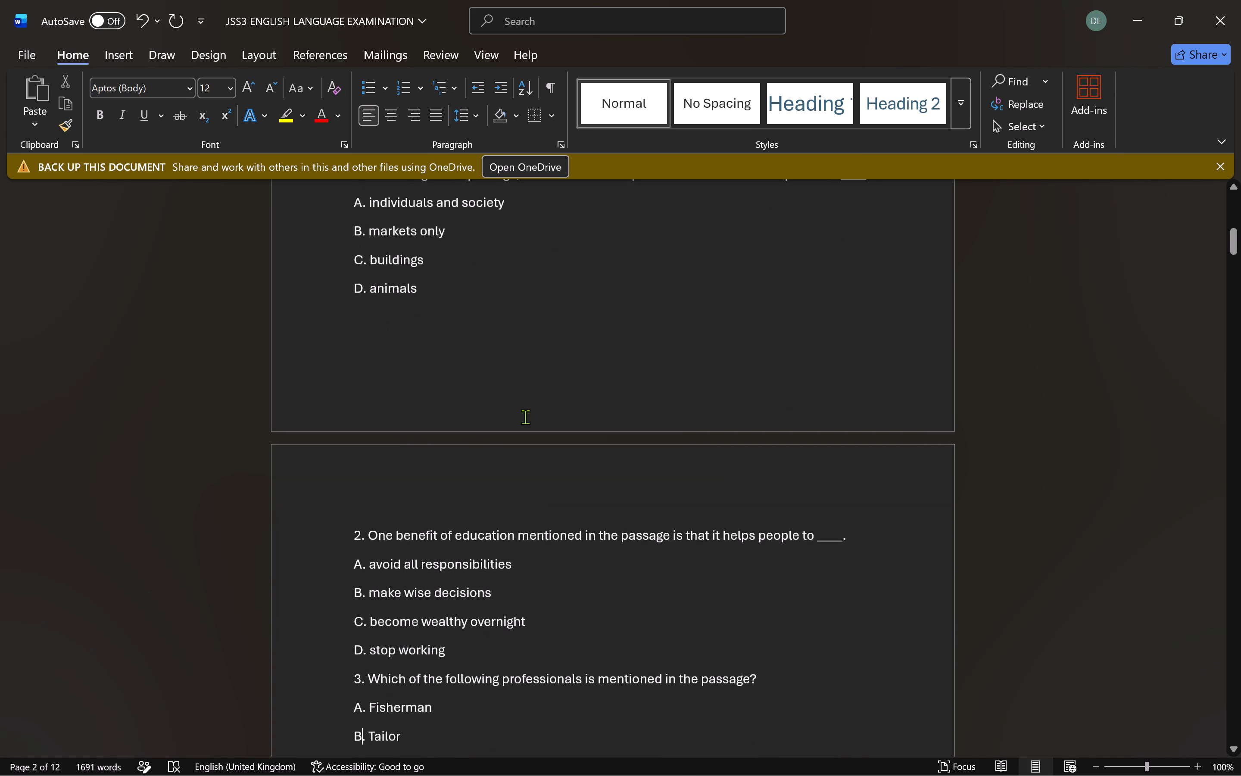
pyautogui.press('Down')
pyautogui.press('Down')
pyautogui.press('Down')
pyautogui.press('Down')
pyautogui.press('Down')
pyautogui.press('Down')
pyautogui.press('Down')
pyautogui.press('Down')
pyautogui.press('Down')
pyautogui.press('Down')
pyautogui.press('Down')
pyautogui.press('Down')
pyautogui.press('Down')
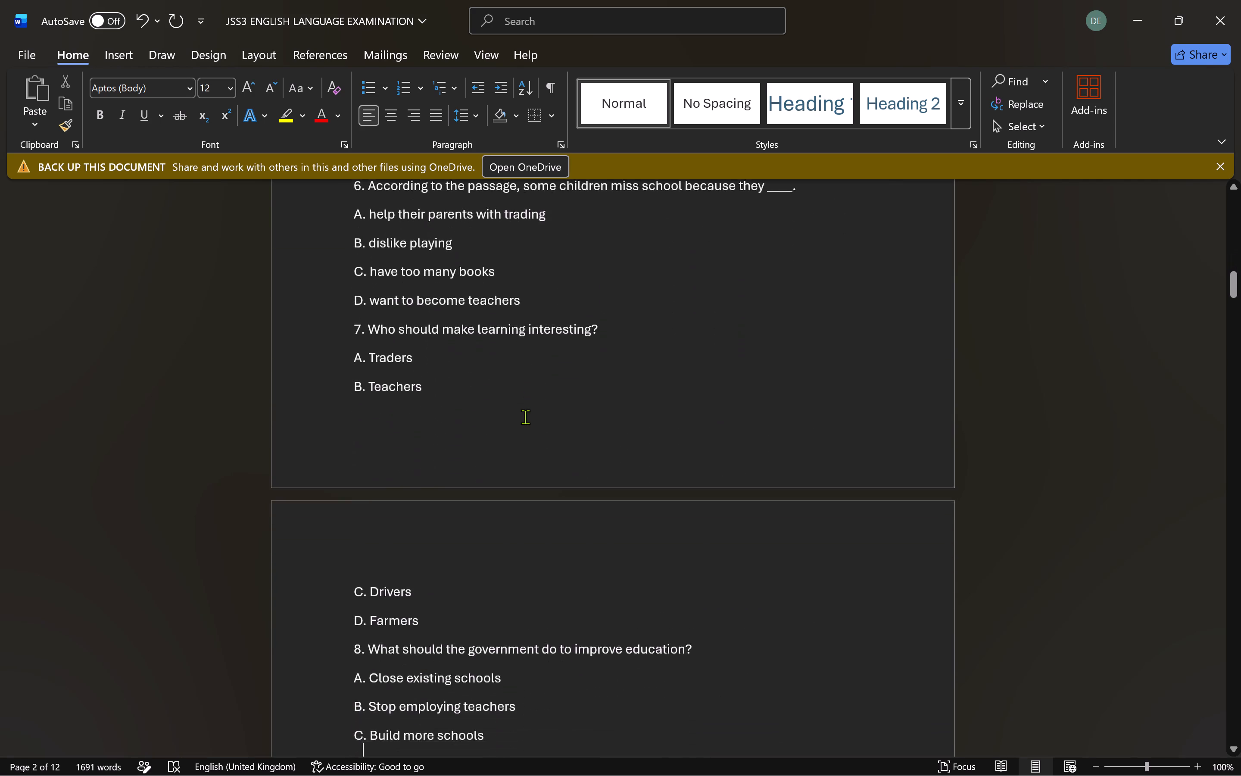
pyautogui.press('Down')
pyautogui.press('Down')
pyautogui.press('Down')
pyautogui.press('Down')
pyautogui.press('Down')
pyautogui.press('Down')
pyautogui.press('Down')
pyautogui.press('Down')
pyautogui.press('Down')
pyautogui.press('Down')
pyautogui.press('Down')
pyautogui.press('Down')
pyautogui.press('Down')
pyautogui.press('Down')
pyautogui.press('Down')
pyautogui.press('Down')
# Review the Section B sentence-completion questions 1 to 10 and their answer options.
pyautogui.press('Down')
pyautogui.press('Down')
pyautogui.press('Down')
pyautogui.press('Down')
pyautogui.press('Down')
pyautogui.press('Down')
pyautogui.press('Down')
pyautogui.press('Down')
pyautogui.press('Down')
pyautogui.press('Down')
pyautogui.press('Down')
pyautogui.press('Down')
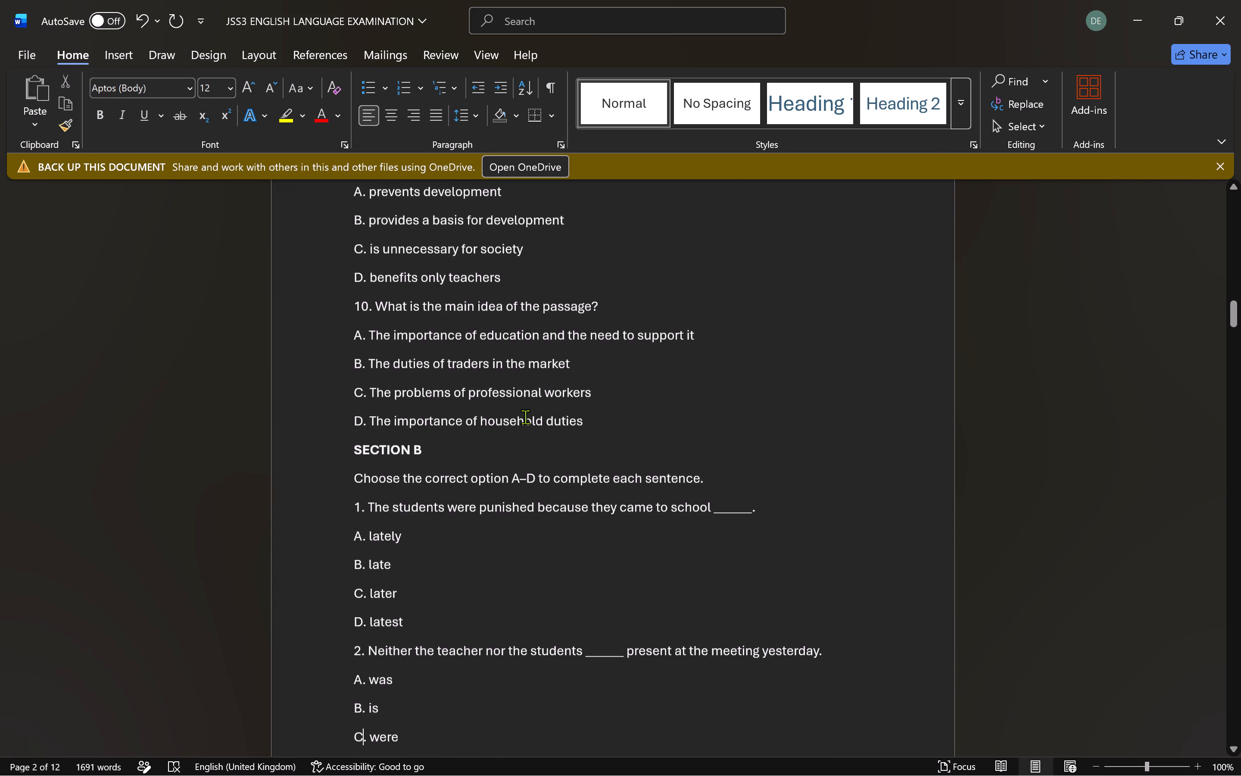
pyautogui.press('Down')
pyautogui.press('Down')
pyautogui.press('Down')
pyautogui.press('Down')
pyautogui.press('Down')
pyautogui.press('Down')
pyautogui.press('Down')
pyautogui.press('Down')
pyautogui.press('Down')
pyautogui.press('Down')
pyautogui.press('Down')
pyautogui.press('Down')
pyautogui.press('Down')
pyautogui.press('Down')
pyautogui.press('Down')
pyautogui.press('Down')
pyautogui.press('Down')
pyautogui.press('Down')
pyautogui.press('Down')
pyautogui.press('Down')
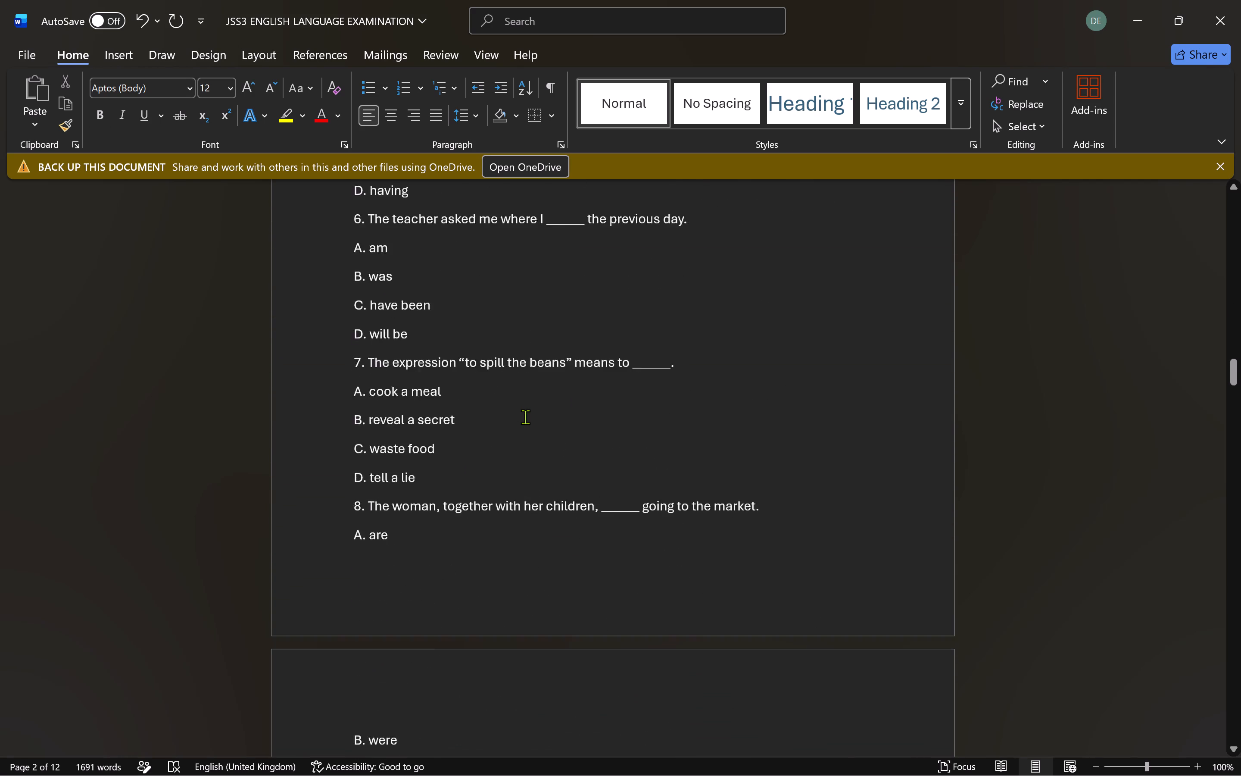
pyautogui.press('Down')
pyautogui.press('Down')
pyautogui.press('Down')
pyautogui.press('Down')
pyautogui.press('Down')
pyautogui.press('Down')
pyautogui.press('Down')
pyautogui.press('Down')
pyautogui.press('Down')
pyautogui.press('Down')
pyautogui.press('Down')
# Review the Section C active and passive voice questions, continuing to the first Section D nearest-in-meaning questions.
pyautogui.press('Down')
pyautogui.press('Down')
pyautogui.press('Down')
pyautogui.press('Down')
pyautogui.press('Down')
pyautogui.press('Down')
pyautogui.press('Down')
pyautogui.press('Down')
pyautogui.press('Down')
pyautogui.press('Down')
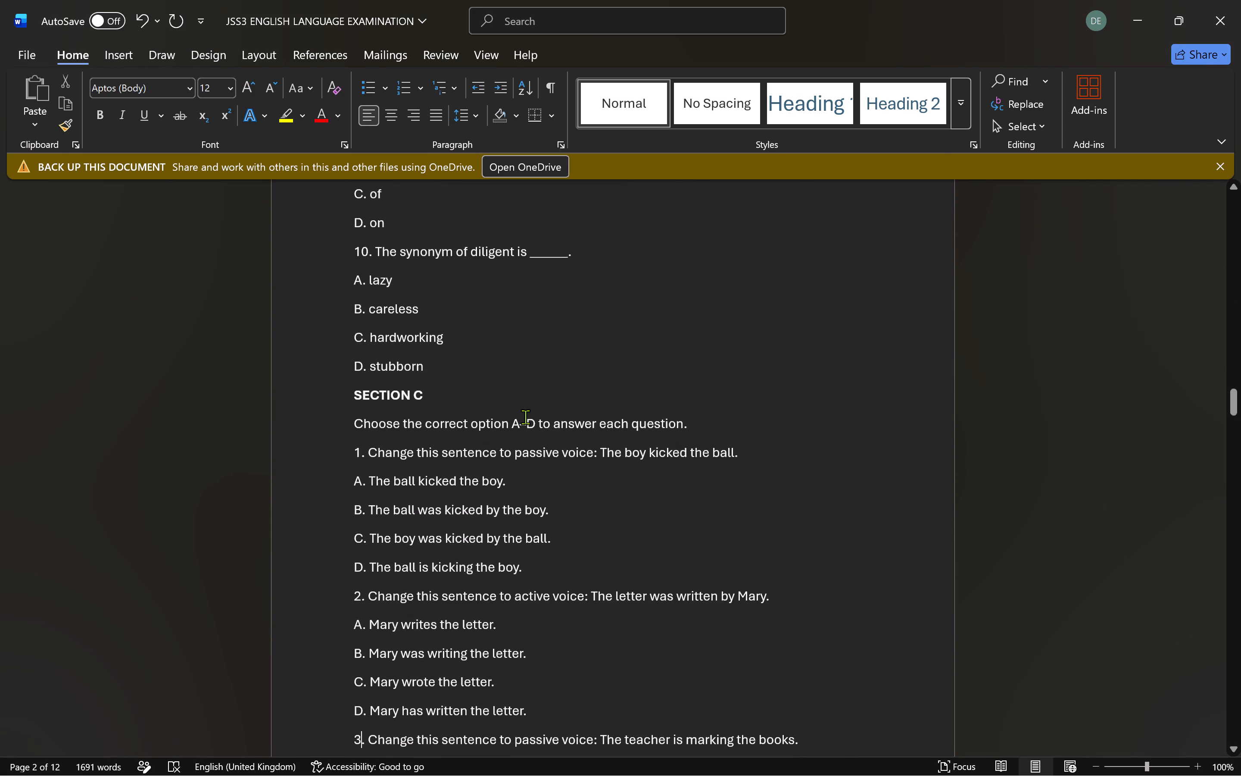
pyautogui.press('Down')
pyautogui.press('Down')
pyautogui.press('Down')
pyautogui.press('Down')
pyautogui.press('Down')
pyautogui.press('Down')
pyautogui.press('Down')
pyautogui.press('Down')
pyautogui.press('Down')
pyautogui.press('Down')
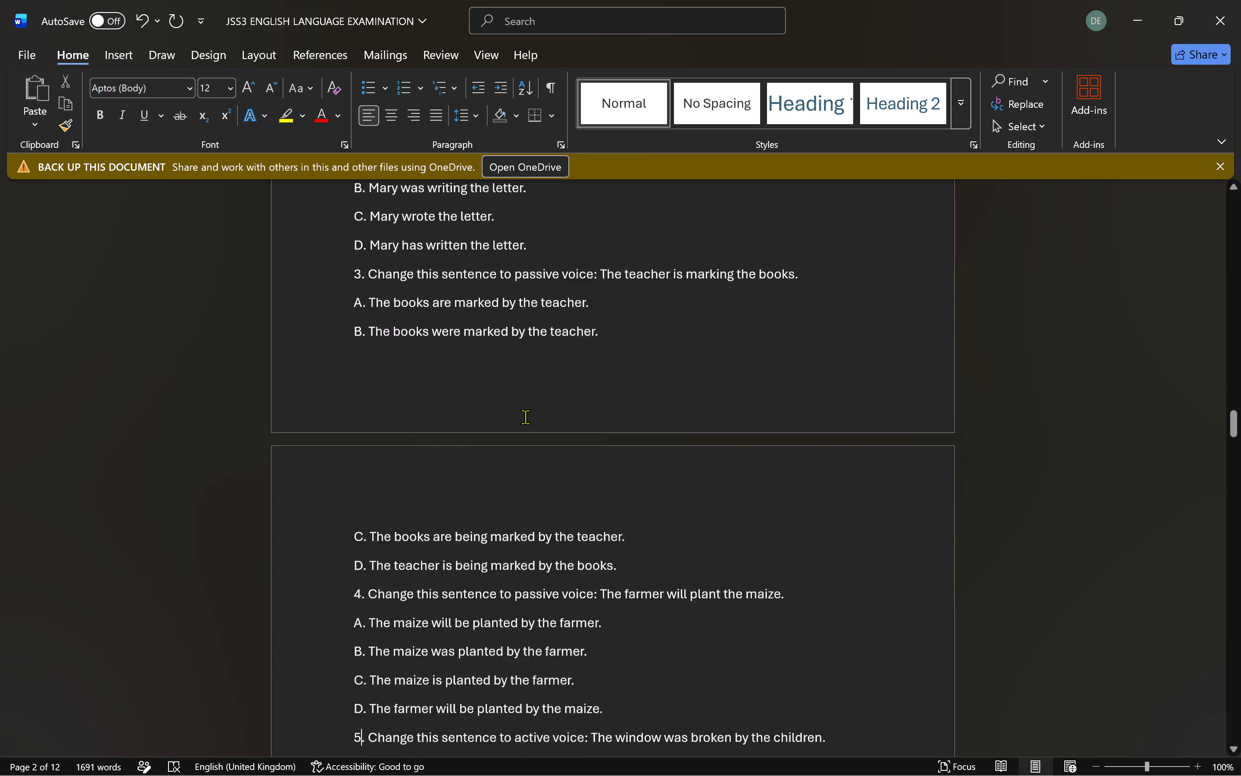
pyautogui.press('Down')
pyautogui.press('Down')
pyautogui.press('Down')
pyautogui.press('Down')
pyautogui.press('Down')
pyautogui.press('Down')
pyautogui.press('Down')
pyautogui.press('Down')
pyautogui.press('Down')
pyautogui.press('Down')
pyautogui.press('Down')
pyautogui.press('Down')
pyautogui.press('Down')
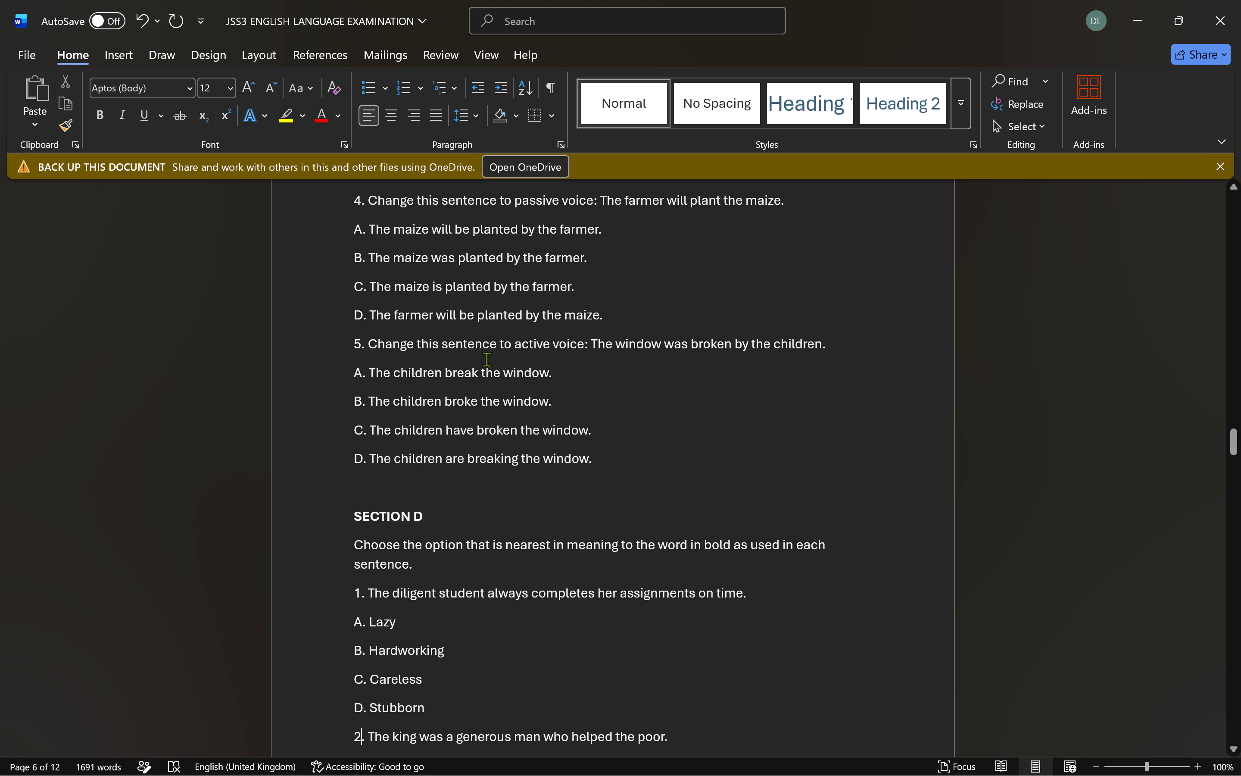
# Look back over Section C questions 4 and 5 on changing sentences between active and passive voice.
pyautogui.scroll(-4, 490, 546)
pyautogui.scroll(6, 490, 546)
pyautogui.scroll(-1, 490, 546)
pyautogui.scroll(1, 490, 546)
pyautogui.scroll(-1, 490, 546)
pyautogui.scroll(8, 490, 546)
pyautogui.scroll(-1, 495, 529)
pyautogui.scroll(1, 495, 529)
pyautogui.scroll(-1, 495, 529)
pyautogui.scroll(1, 495, 529)
pyautogui.scroll(-3, 495, 529)
pyautogui.scroll(3, 495, 529)
pyautogui.scroll(-1, 495, 529)
pyautogui.scroll(1, 495, 529)
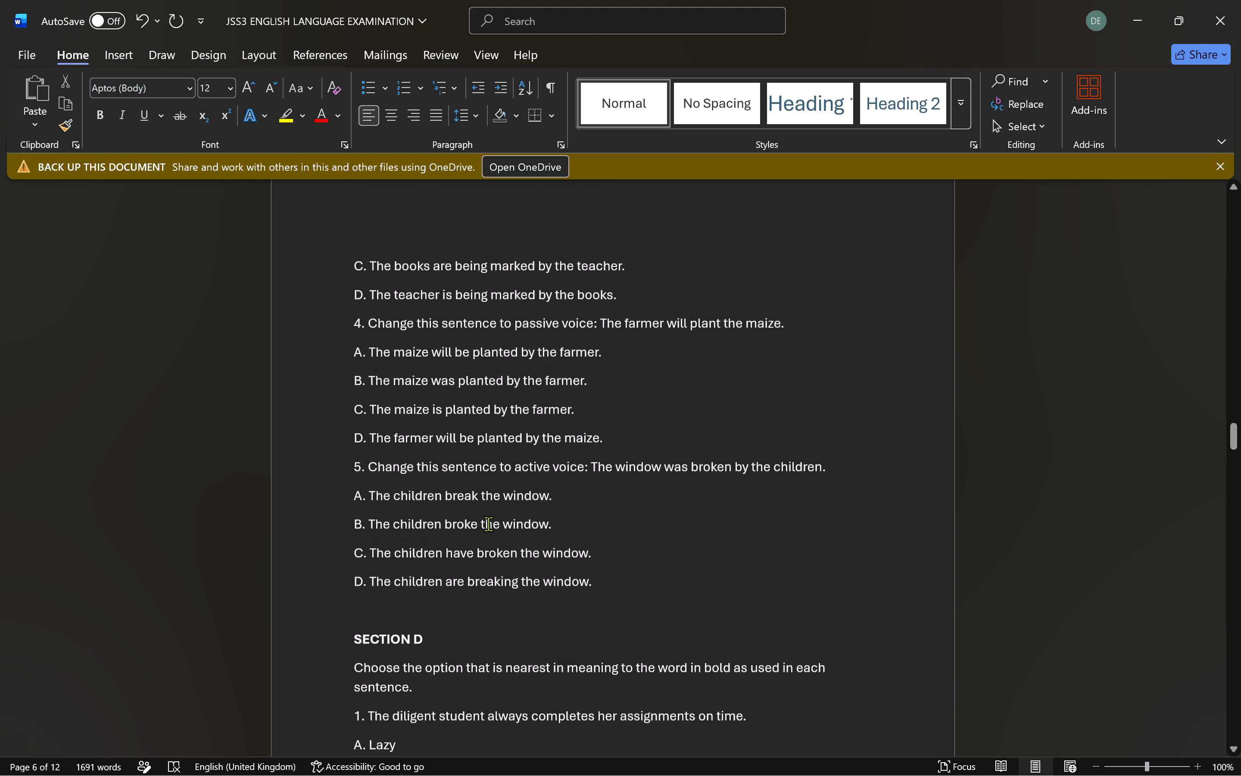
pyautogui.scroll(-1, 486, 519)
pyautogui.scroll(2, 486, 519)
pyautogui.scroll(-3, 486, 519)
pyautogui.scroll(1, 486, 519)
pyautogui.scroll(-4, 486, 519)
pyautogui.scroll(1, 487, 519)
pyautogui.scroll(-2, 487, 519)
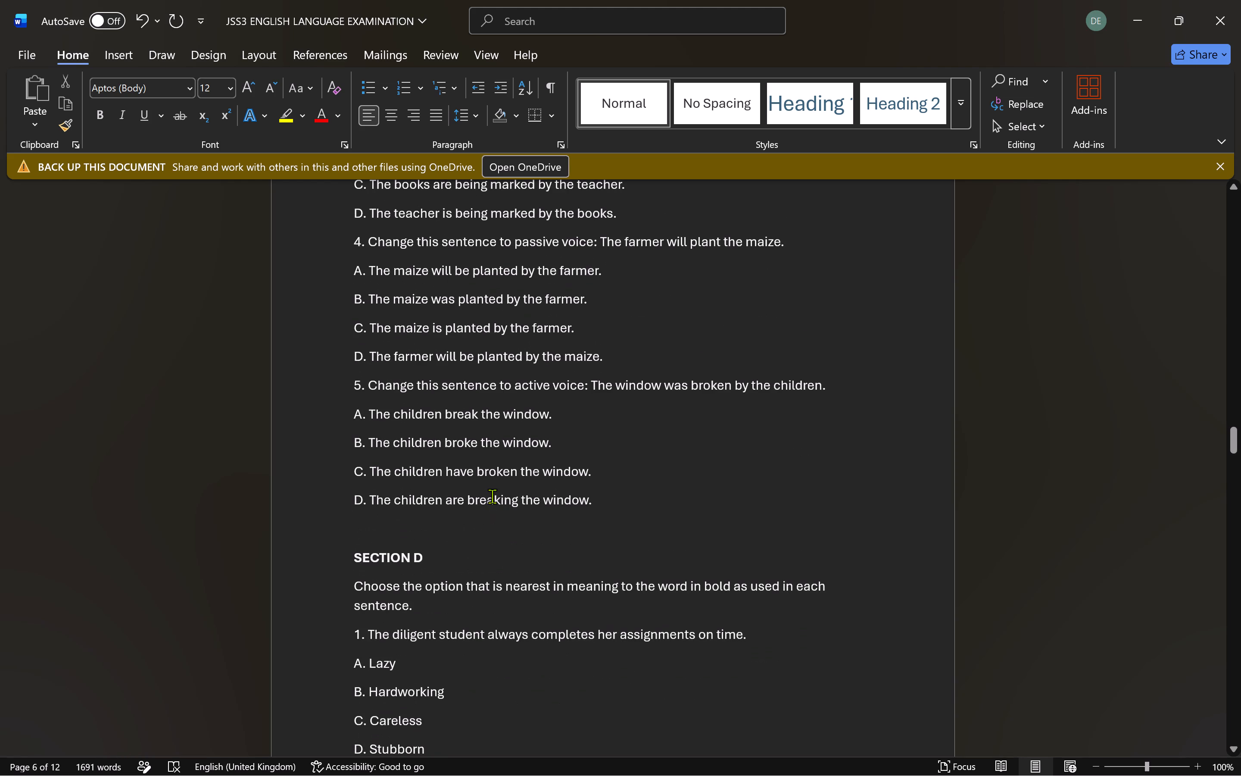
# Review the Section D instruction and nearest-in-meaning questions 1 and 2 with their answer options, down to the start of question 3.
pyautogui.scroll(-4, 498, 504)
pyautogui.scroll(-1, 795, 543)
pyautogui.scroll(4, 795, 543)
pyautogui.scroll(-6, 795, 541)
pyautogui.scroll(2, 795, 542)
pyautogui.scroll(-1, 795, 542)
pyautogui.scroll(1, 795, 542)
pyautogui.scroll(-2, 795, 542)
pyautogui.scroll(3, 795, 542)
pyautogui.scroll(-9, 790, 543)
pyautogui.scroll(1, 784, 541)
pyautogui.scroll(-6, 784, 541)
pyautogui.scroll(2, 784, 541)
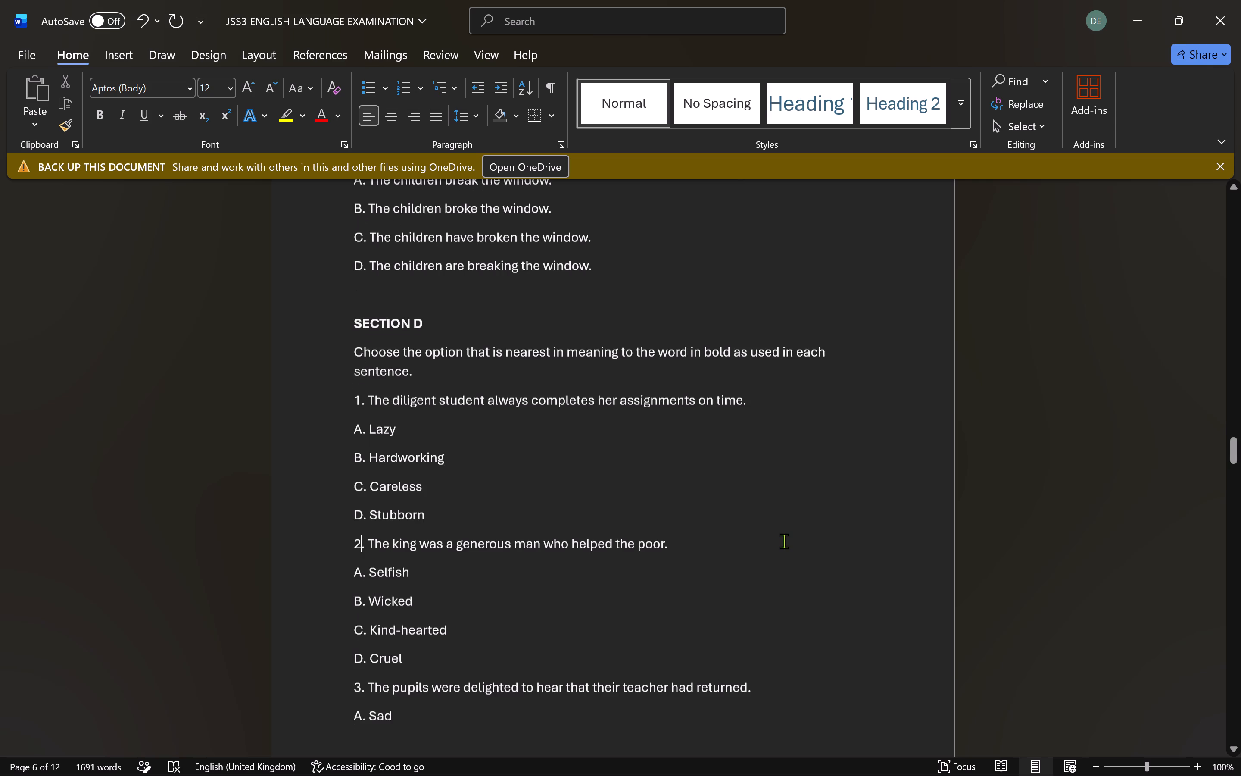
pyautogui.scroll(-1, 784, 541)
pyautogui.scroll(3, 784, 528)
pyautogui.scroll(-1, 782, 526)
pyautogui.scroll(1, 782, 526)
pyautogui.scroll(-5, 782, 526)
pyautogui.scroll(5, 780, 508)
pyautogui.scroll(-1, 780, 508)
pyautogui.scroll(2, 780, 508)
pyautogui.scroll(-4, 780, 508)
pyautogui.scroll(1, 780, 506)
pyautogui.scroll(-4, 780, 506)
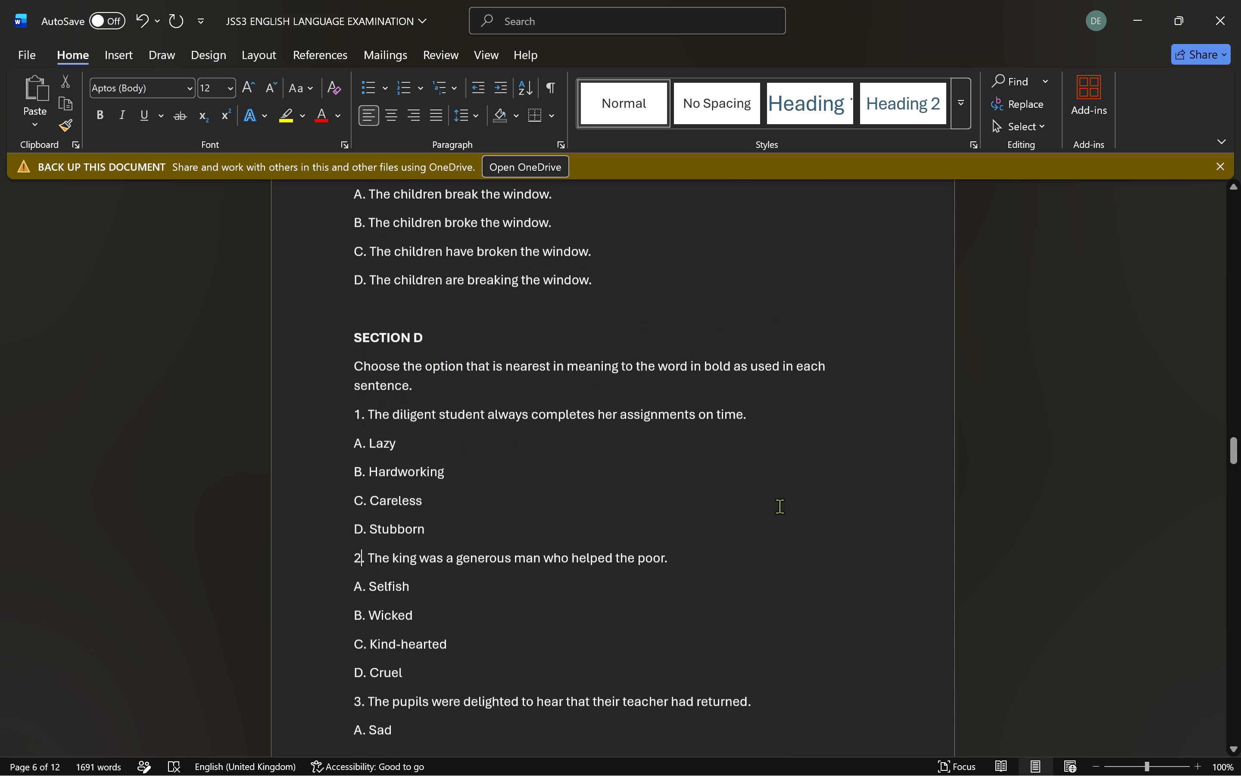
pyautogui.scroll(2, 780, 508)
pyautogui.scroll(-2, 780, 514)
pyautogui.scroll(1, 780, 514)
pyautogui.scroll(-6, 780, 514)
pyautogui.scroll(1, 780, 507)
pyautogui.scroll(-1, 780, 505)
pyautogui.scroll(3, 780, 505)
pyautogui.scroll(-3, 780, 505)
pyautogui.scroll(1, 780, 505)
pyautogui.scroll(-2, 780, 505)
pyautogui.scroll(4, 780, 505)
pyautogui.scroll(-6, 780, 505)
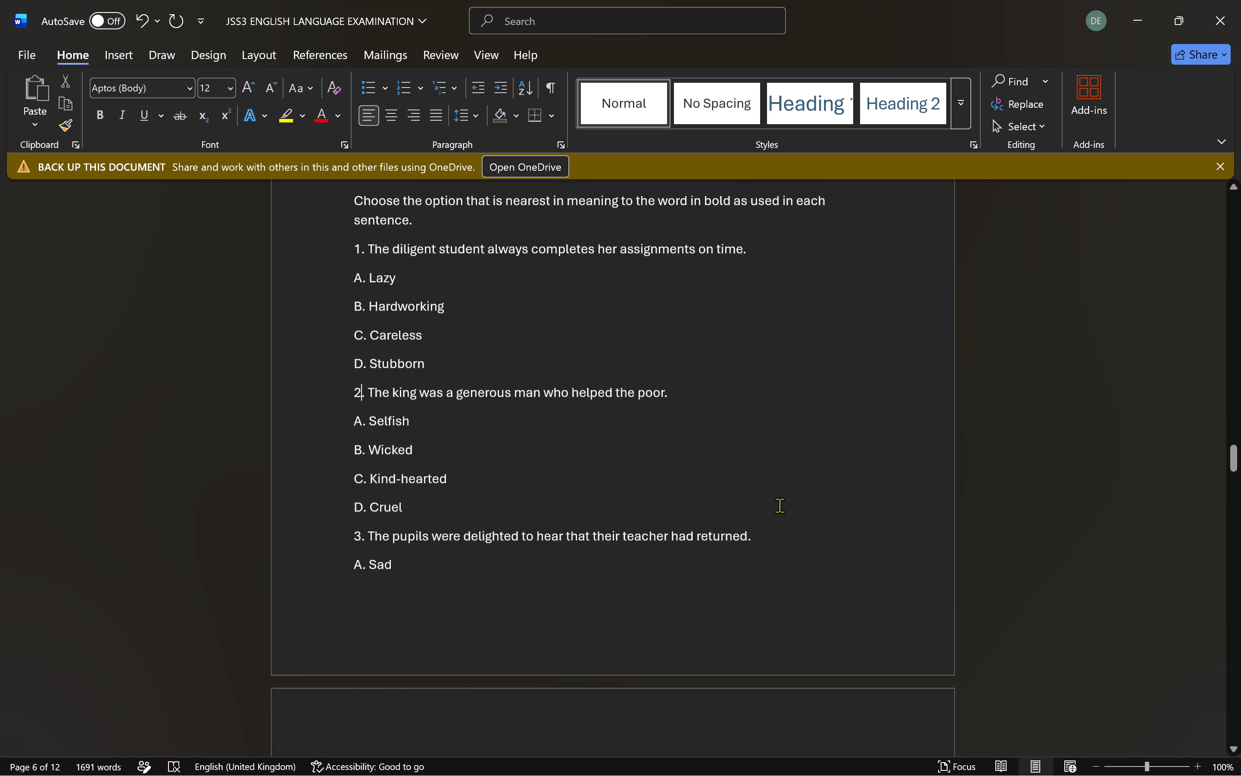
pyautogui.scroll(-1, 780, 505)
pyautogui.scroll(4, 780, 505)
pyautogui.scroll(-1, 780, 507)
pyautogui.scroll(2, 780, 507)
pyautogui.scroll(-3, 780, 507)
pyautogui.scroll(2, 780, 507)
pyautogui.scroll(-1, 780, 507)
pyautogui.scroll(13, 780, 507)
pyautogui.scroll(-4, 780, 505)
pyautogui.scroll(1, 777, 505)
pyautogui.scroll(-7, 777, 505)
pyautogui.scroll(2, 775, 499)
pyautogui.scroll(-1, 783, 472)
pyautogui.scroll(2, 783, 472)
pyautogui.scroll(-3, 783, 472)
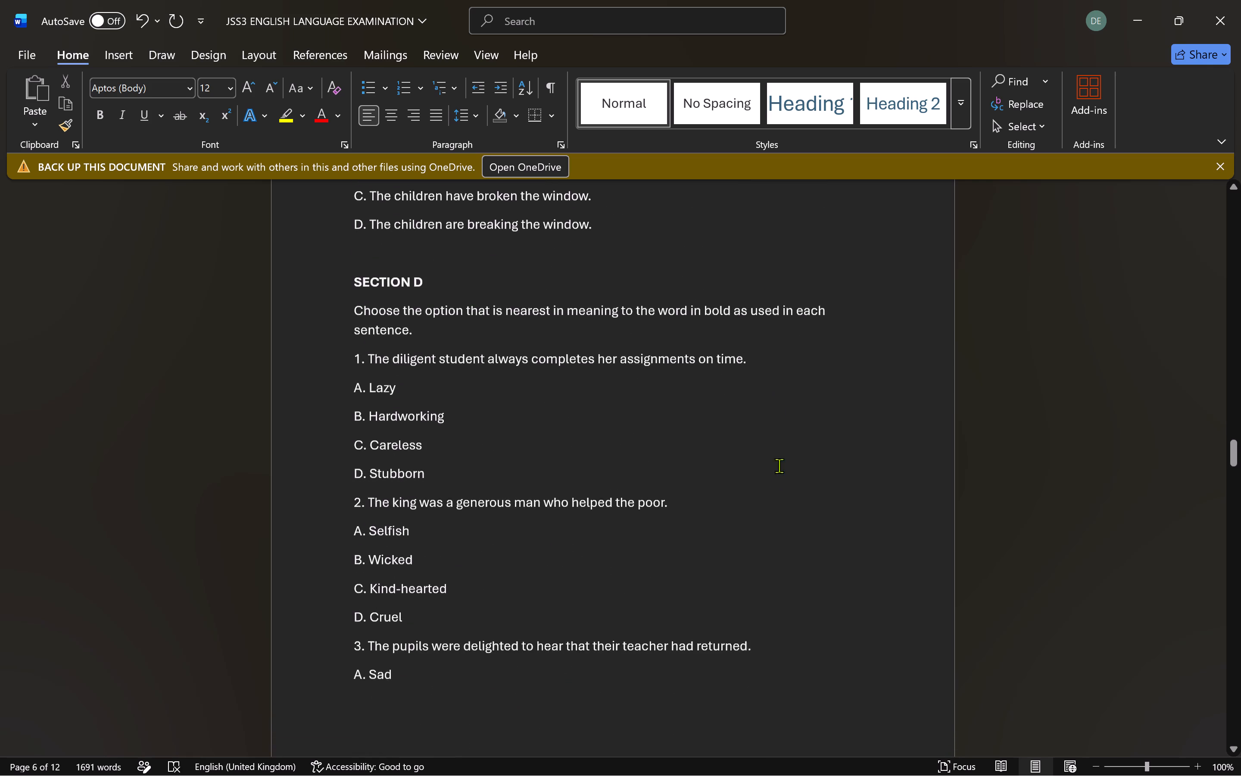
# Review the remaining Section D nearest-in-meaning questions 3 to 5 and their answer options across the page break.
pyautogui.scroll(1, 779, 466)
pyautogui.scroll(-5, 779, 466)
pyautogui.scroll(1, 779, 466)
pyautogui.scroll(-3, 759, 464)
pyautogui.scroll(1, 738, 464)
pyautogui.scroll(-1, 666, 462)
pyautogui.scroll(1, 666, 462)
pyautogui.scroll(-1, 666, 462)
pyautogui.scroll(1, 666, 462)
pyautogui.scroll(-2, 666, 462)
pyautogui.scroll(1, 666, 463)
pyautogui.scroll(-8, 659, 466)
pyautogui.scroll(4, 651, 481)
pyautogui.scroll(-2, 651, 481)
pyautogui.scroll(2, 651, 483)
pyautogui.scroll(-1, 651, 483)
pyautogui.scroll(1, 651, 483)
pyautogui.scroll(1, 704, 510)
pyautogui.scroll(-18, 704, 510)
pyautogui.scroll(2, 704, 510)
pyautogui.scroll(-5, 704, 510)
pyautogui.scroll(11, 704, 516)
pyautogui.scroll(-4, 703, 536)
pyautogui.scroll(6, 703, 536)
pyautogui.scroll(-8, 703, 536)
pyautogui.scroll(4, 698, 526)
pyautogui.scroll(-5, 698, 526)
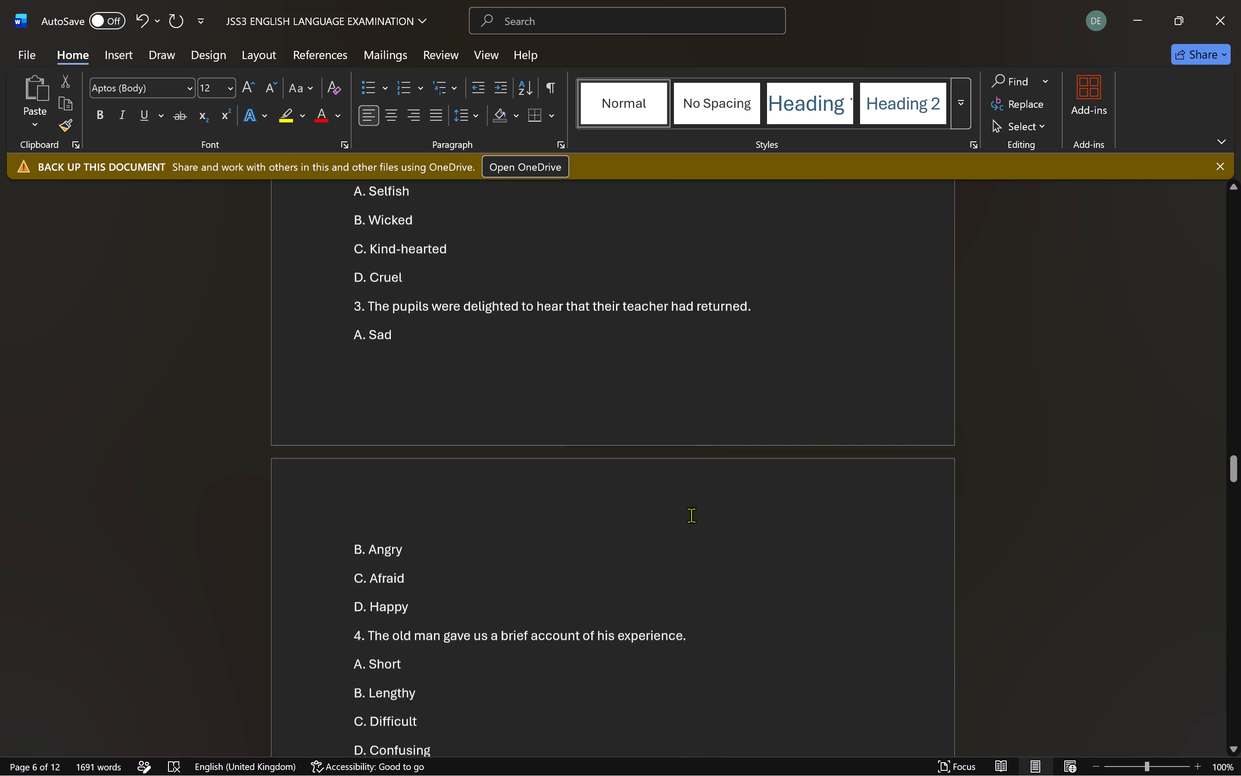
pyautogui.scroll(-2, 691, 515)
pyautogui.scroll(1, 687, 519)
pyautogui.scroll(-4, 687, 519)
pyautogui.scroll(2, 687, 519)
pyautogui.scroll(-1, 679, 521)
pyautogui.scroll(3, 679, 521)
pyautogui.scroll(-8, 679, 521)
pyautogui.scroll(1, 679, 521)
pyautogui.scroll(-6, 679, 521)
pyautogui.scroll(1, 679, 524)
pyautogui.scroll(-2, 679, 524)
pyautogui.scroll(2, 679, 524)
pyautogui.scroll(-4, 675, 518)
pyautogui.scroll(2, 675, 518)
pyautogui.scroll(-5, 675, 516)
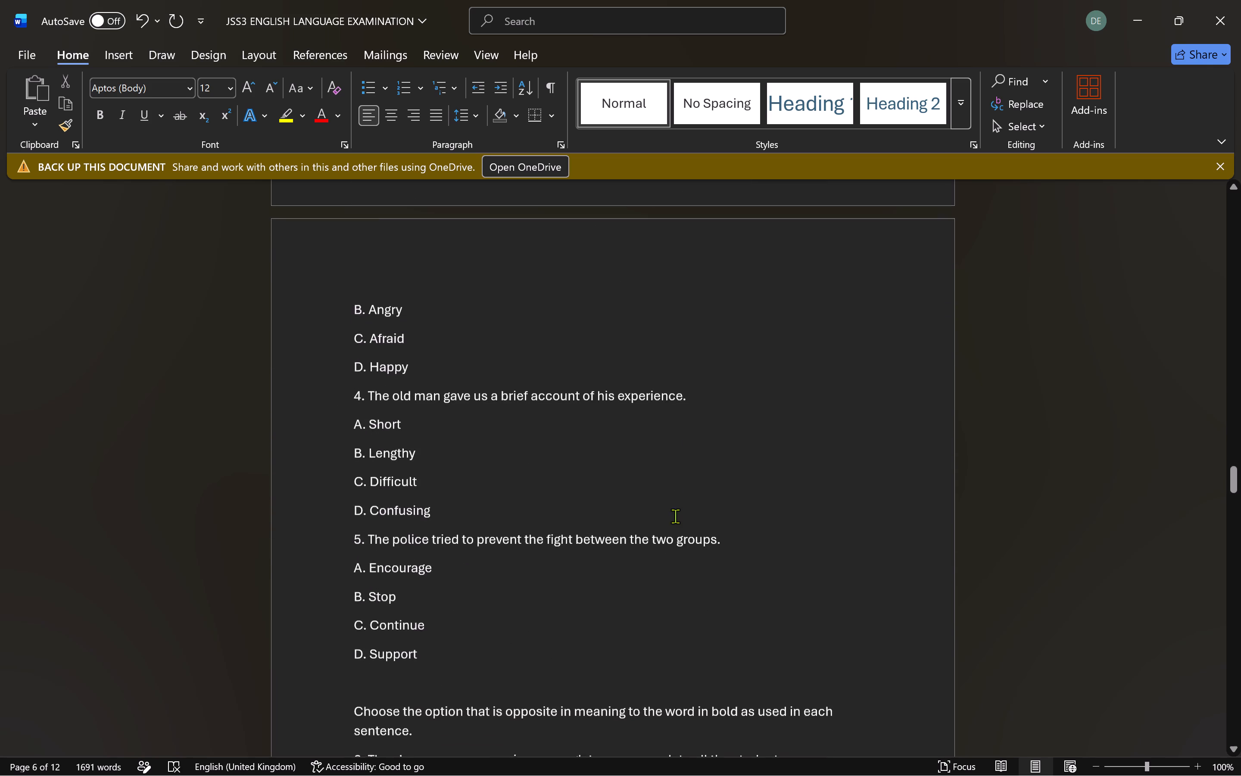
# Review the Section D opposite-in-meaning questions 6 to 8 and their answer options.
pyautogui.scroll(1, 675, 516)
pyautogui.scroll(-7, 675, 516)
pyautogui.scroll(1, 675, 514)
pyautogui.scroll(-4, 675, 514)
pyautogui.scroll(1, 675, 516)
pyautogui.scroll(-13, 675, 516)
pyautogui.scroll(3, 675, 516)
pyautogui.scroll(-2, 675, 516)
pyautogui.scroll(1, 675, 516)
pyautogui.scroll(-7, 675, 516)
pyautogui.scroll(1, 675, 507)
pyautogui.scroll(-1, 675, 507)
pyautogui.scroll(1, 675, 507)
pyautogui.scroll(-7, 675, 507)
pyautogui.scroll(1, 675, 507)
pyautogui.scroll(-10, 675, 507)
pyautogui.scroll(1, 675, 507)
pyautogui.scroll(-4, 675, 507)
pyautogui.scroll(2, 675, 507)
pyautogui.scroll(-1, 675, 507)
pyautogui.scroll(2, 675, 507)
pyautogui.scroll(-6, 675, 507)
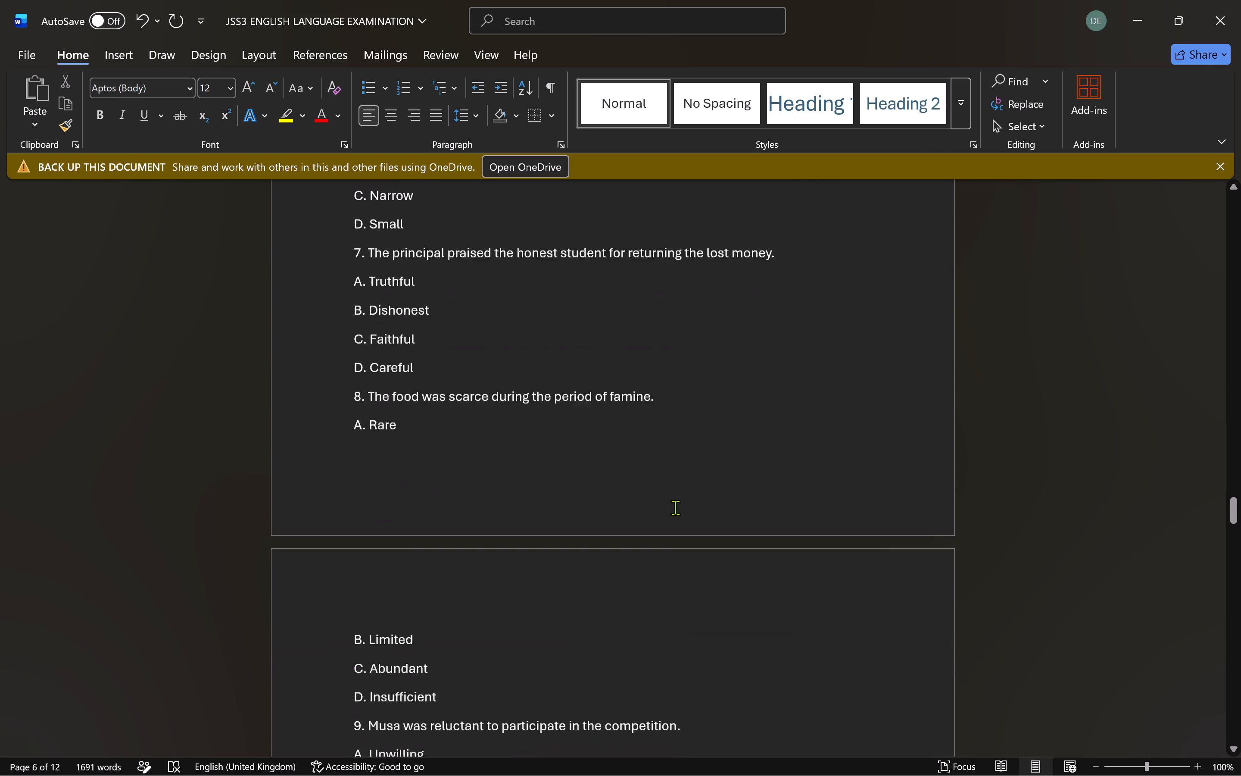
# Review opposite-in-meaning questions 9 and 10, continuing to the opening of Section E on figures of speech and poetry.
pyautogui.scroll(-12, 675, 507)
pyautogui.scroll(1, 675, 507)
pyautogui.scroll(-5, 675, 507)
pyautogui.scroll(1, 675, 507)
pyautogui.scroll(-2, 675, 507)
pyautogui.scroll(6, 675, 507)
pyautogui.scroll(-6, 675, 507)
pyautogui.scroll(1, 675, 507)
pyautogui.scroll(-2, 675, 507)
pyautogui.scroll(1, 675, 507)
pyautogui.scroll(-2, 675, 507)
pyautogui.scroll(1, 675, 507)
pyautogui.scroll(-9, 675, 507)
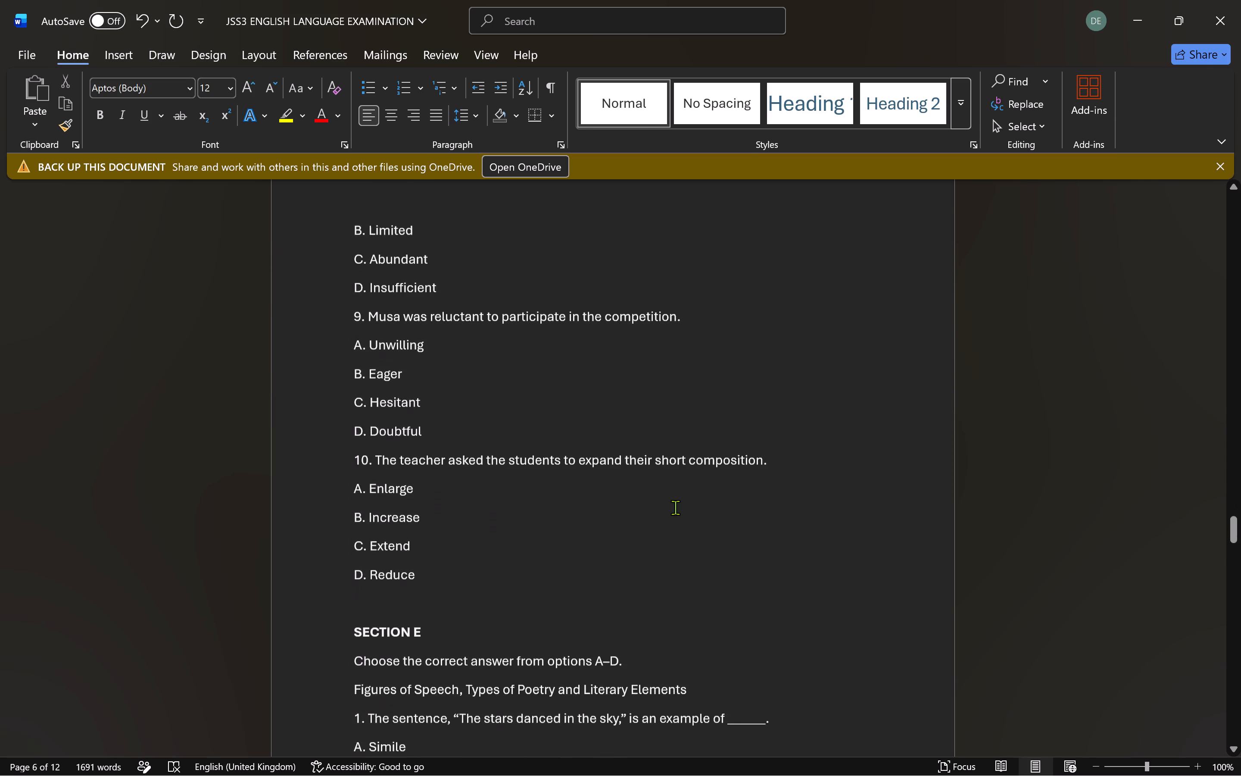
# Review the opening Section E questions 1 to 5 on figures of speech, types of poetry and plot, with their answer options.
pyautogui.scroll(-9, 675, 507)
pyautogui.scroll(3, 675, 507)
pyautogui.scroll(-4, 675, 507)
pyautogui.scroll(1, 675, 507)
pyautogui.scroll(-10, 675, 507)
pyautogui.scroll(4, 675, 499)
pyautogui.scroll(-6, 675, 499)
pyautogui.scroll(1, 675, 499)
pyautogui.scroll(-7, 675, 499)
pyautogui.scroll(1, 675, 499)
pyautogui.scroll(-13, 675, 499)
pyautogui.scroll(1, 675, 499)
pyautogui.scroll(-20, 675, 499)
pyautogui.scroll(-3, 675, 499)
pyautogui.scroll(1, 675, 499)
pyautogui.scroll(-1, 675, 499)
pyautogui.scroll(1, 675, 499)
pyautogui.scroll(-1, 675, 499)
pyautogui.scroll(1, 675, 499)
pyautogui.scroll(-6, 675, 499)
pyautogui.scroll(2, 675, 499)
pyautogui.scroll(-3, 675, 499)
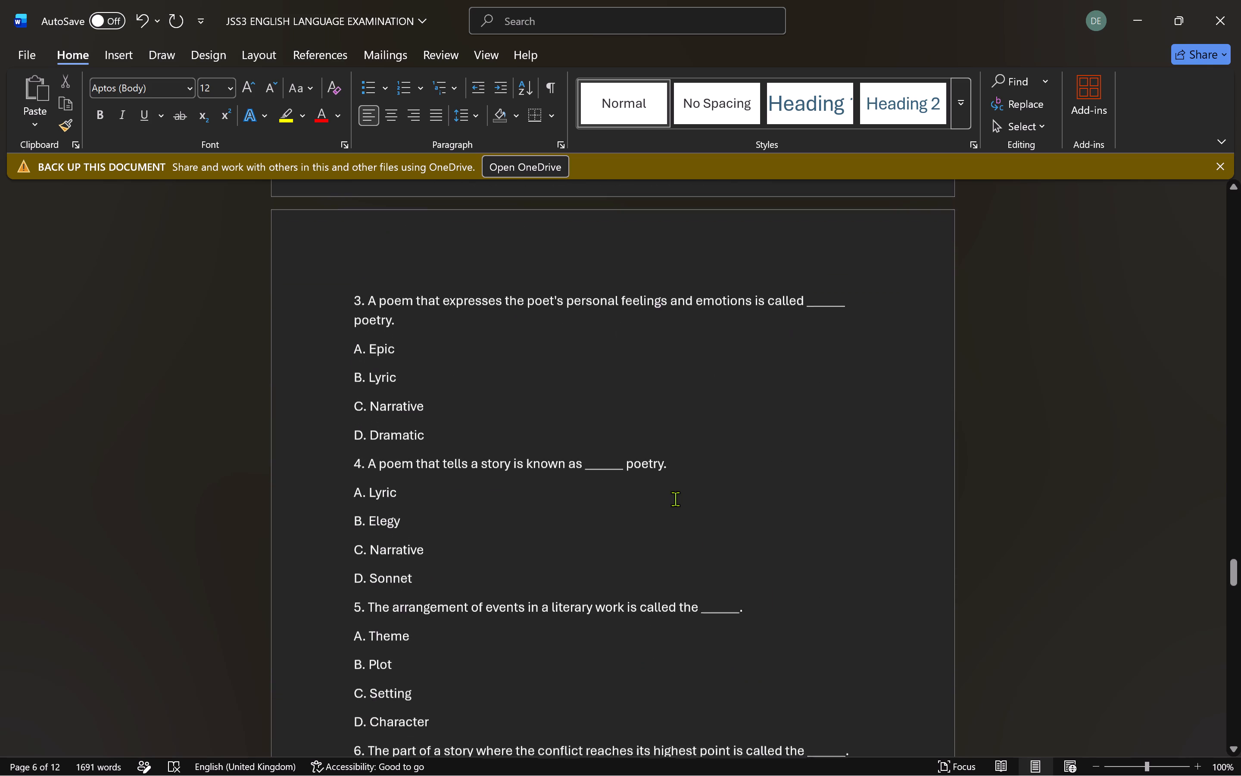
# Review Section E questions 6 to 9 on climax, setting, theme and the opposing character, with their answer options.
pyautogui.scroll(-15, 675, 499)
pyautogui.scroll(1, 675, 499)
pyautogui.scroll(-3, 675, 499)
pyautogui.scroll(3, 675, 499)
pyautogui.scroll(-15, 675, 499)
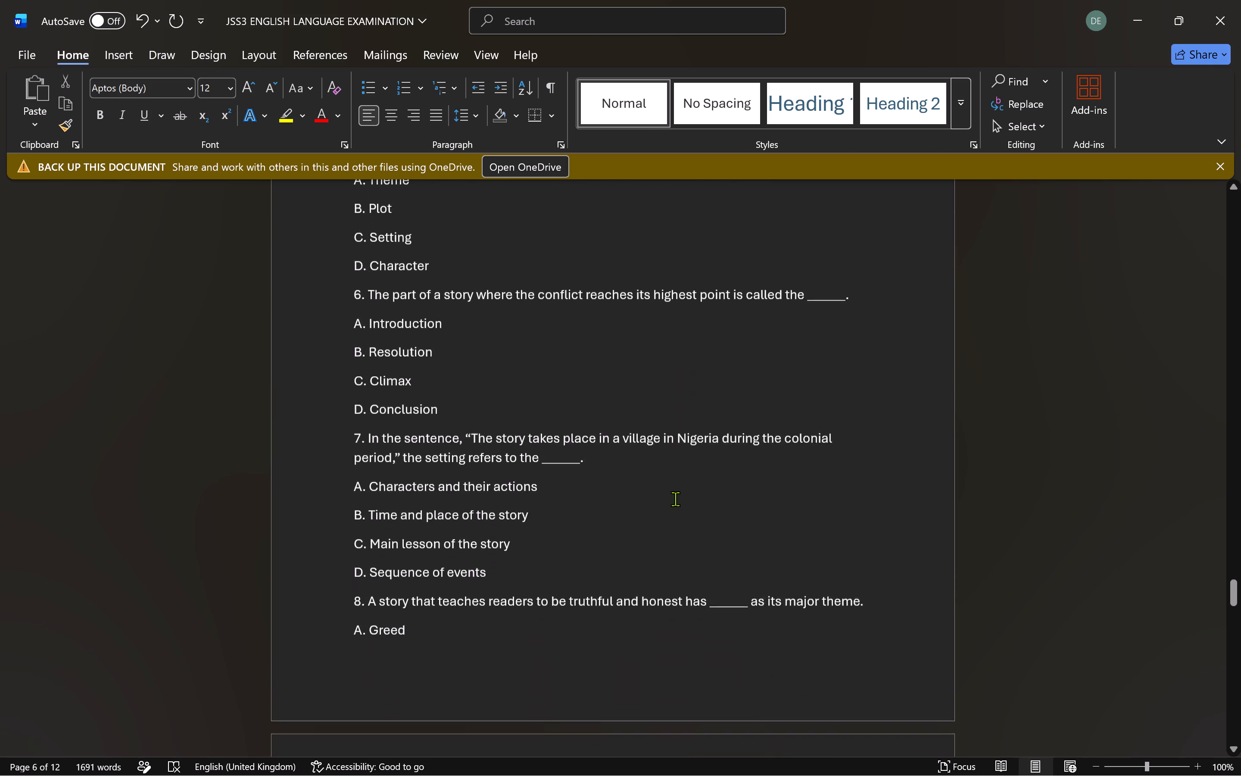
pyautogui.scroll(-16, 675, 499)
pyautogui.scroll(1, 675, 499)
pyautogui.scroll(-11, 675, 499)
pyautogui.scroll(1, 675, 499)
pyautogui.scroll(-8, 675, 499)
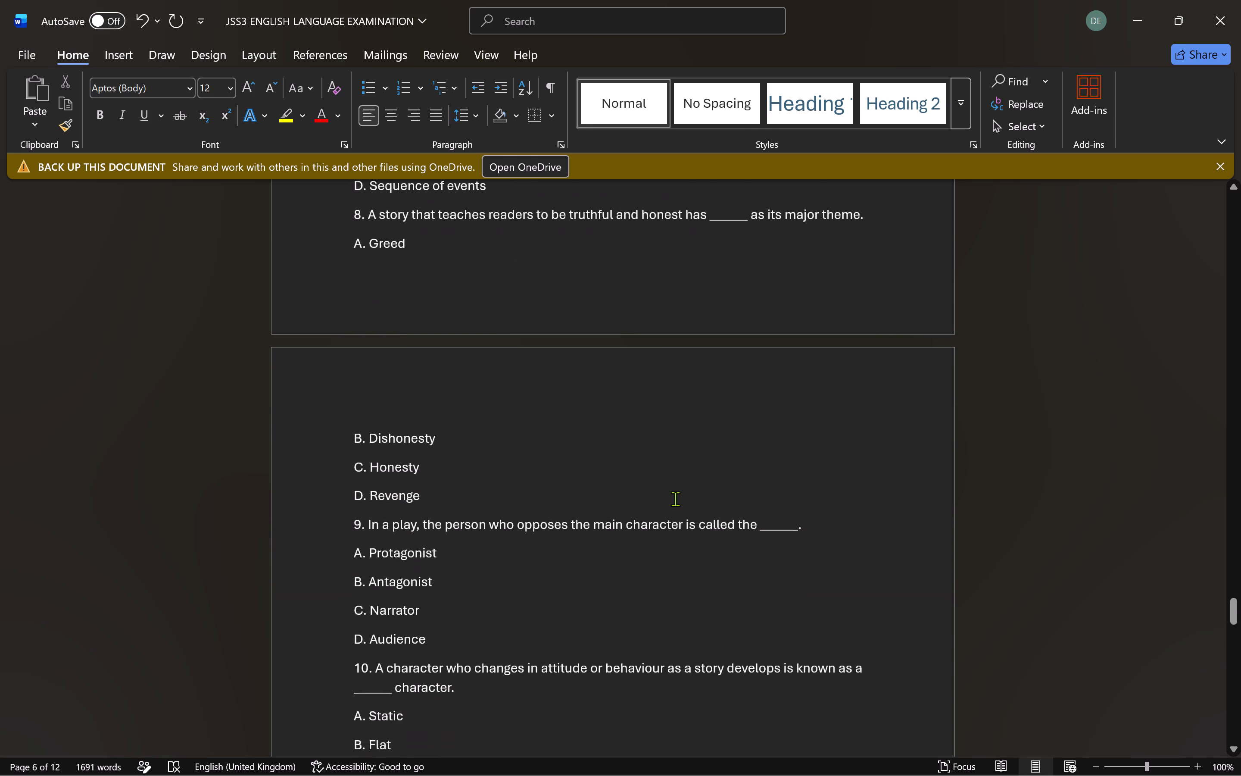
# Review Section E question 10 and the Section F instruction with vowel-sound questions 1 and 2.
pyautogui.scroll(-15, 675, 499)
pyautogui.scroll(1, 675, 499)
pyautogui.scroll(-7, 675, 499)
pyautogui.scroll(2, 675, 499)
pyautogui.scroll(-3, 675, 499)
pyautogui.scroll(1, 675, 499)
pyautogui.scroll(-4, 675, 499)
pyautogui.scroll(1, 675, 499)
pyautogui.scroll(-16, 675, 499)
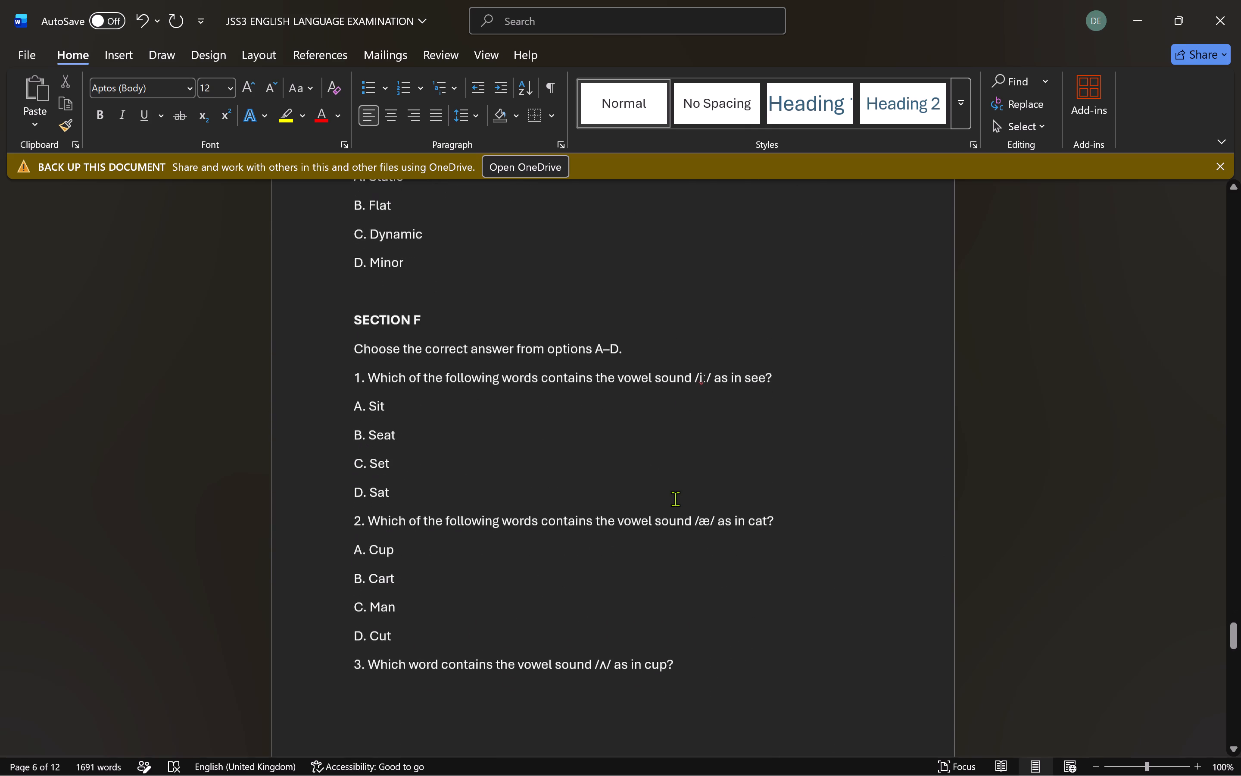
# Review Section F questions 3 to 7 on vowel sounds, consonant sounds and diphthongs, with their answer options.
pyautogui.scroll(-4, 675, 499)
pyautogui.scroll(1, 675, 499)
pyautogui.scroll(-18, 675, 499)
pyautogui.scroll(-7, 675, 499)
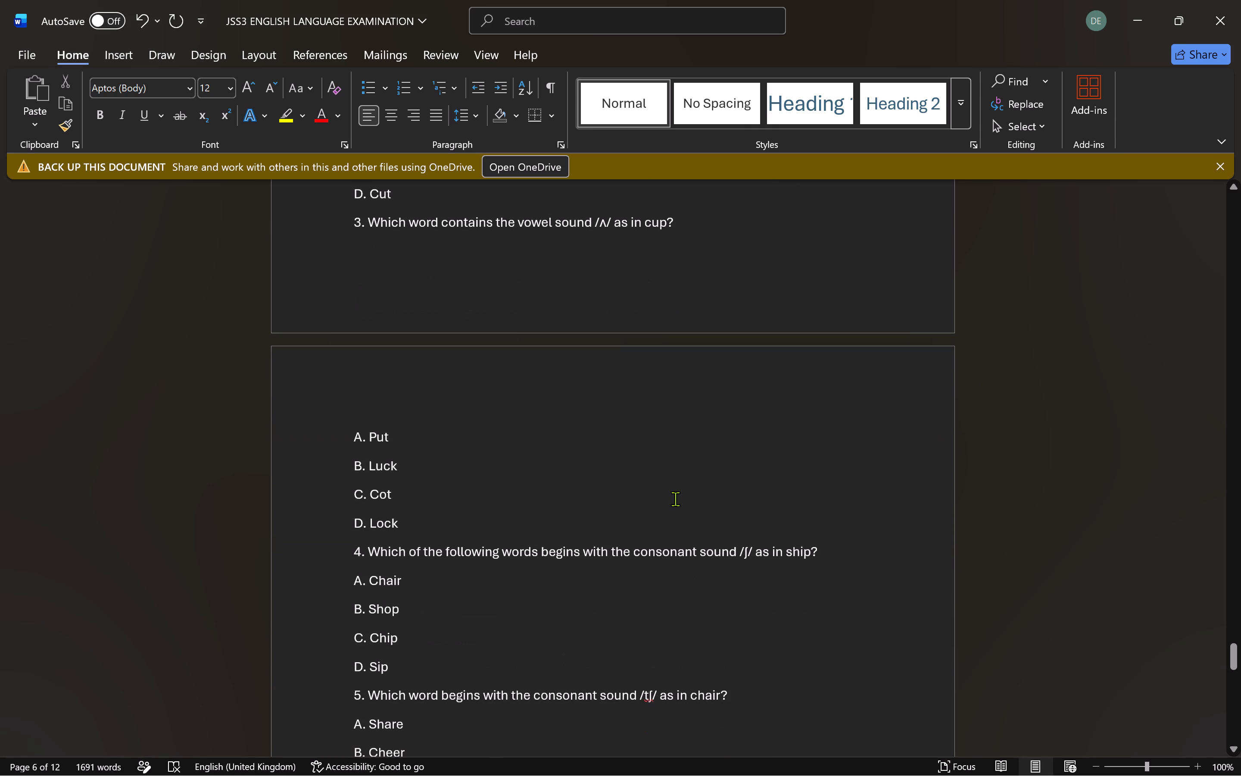
pyautogui.scroll(-1, 675, 499)
pyautogui.scroll(1, 675, 499)
pyautogui.scroll(-6, 675, 499)
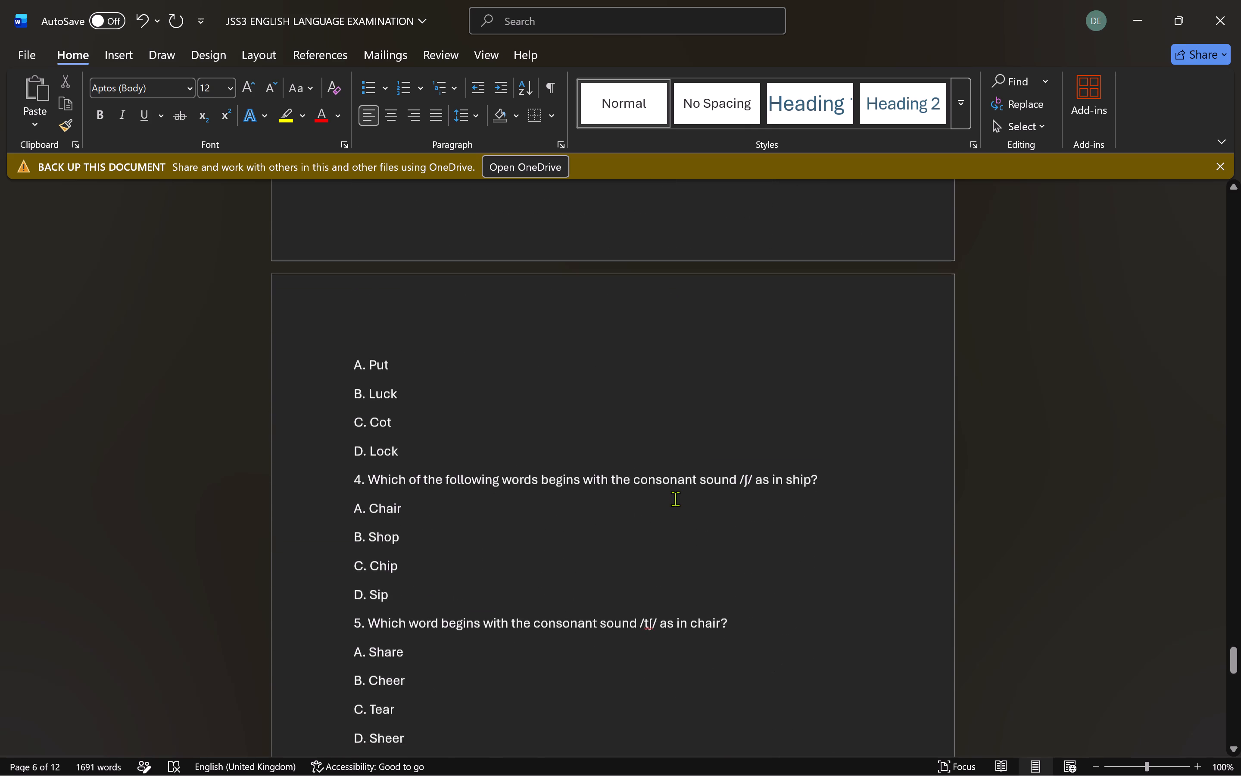
pyautogui.scroll(-4, 675, 499)
pyautogui.scroll(1, 675, 499)
pyautogui.scroll(-3, 675, 499)
pyautogui.scroll(1, 675, 499)
pyautogui.scroll(-17, 675, 499)
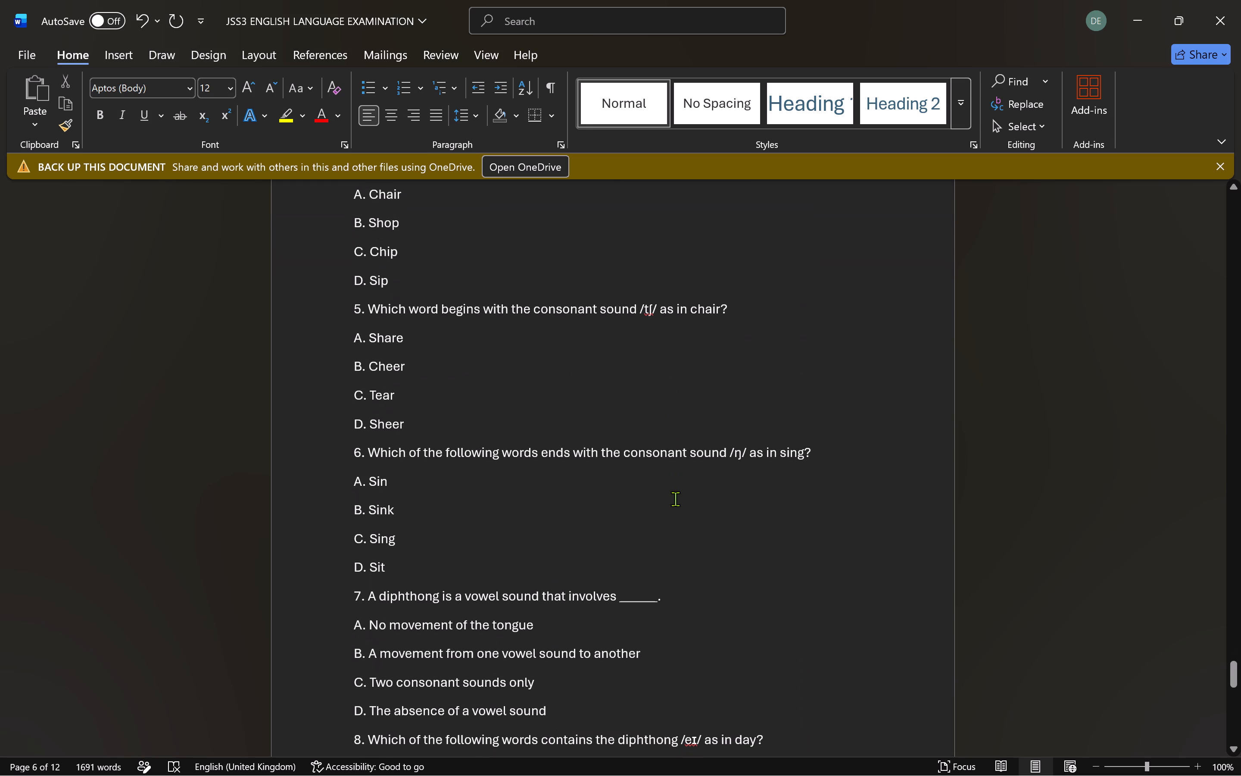
# Review the Section F diphthong questions 8 to 10, continuing to the end of the paper.
pyautogui.scroll(-15, 675, 499)
pyautogui.scroll(2, 675, 499)
pyautogui.scroll(-11, 675, 499)
pyautogui.scroll(2, 675, 499)
pyautogui.scroll(-16, 675, 499)
pyautogui.scroll(1, 675, 499)
pyautogui.scroll(-20, 675, 499)
pyautogui.scroll(-13, 675, 499)
pyautogui.scroll(1, 675, 499)
pyautogui.scroll(-11, 675, 499)
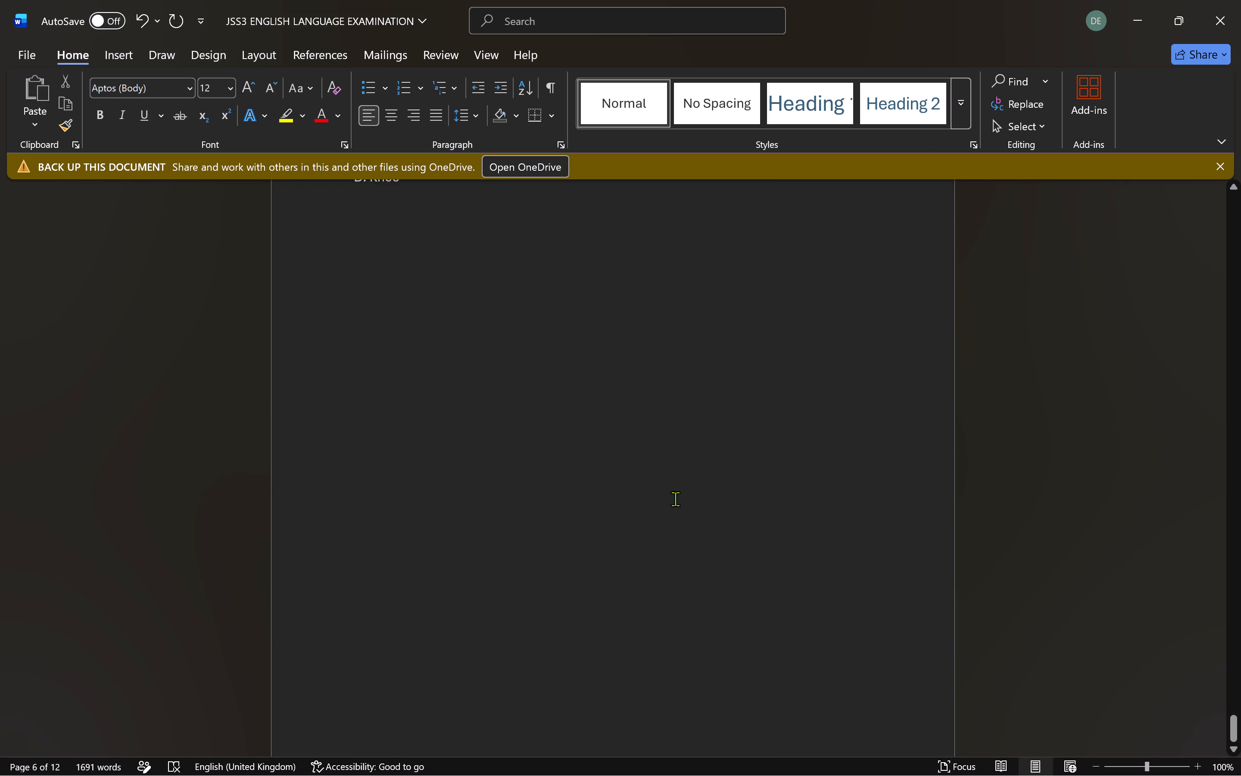
# Recheck Section F from its closing questions back up to its heading and Section E questions 9 and 10.
pyautogui.scroll(-12, 675, 499)
pyautogui.scroll(10, 675, 499)
pyautogui.scroll(-1, 675, 499)
pyautogui.scroll(17, 675, 499)
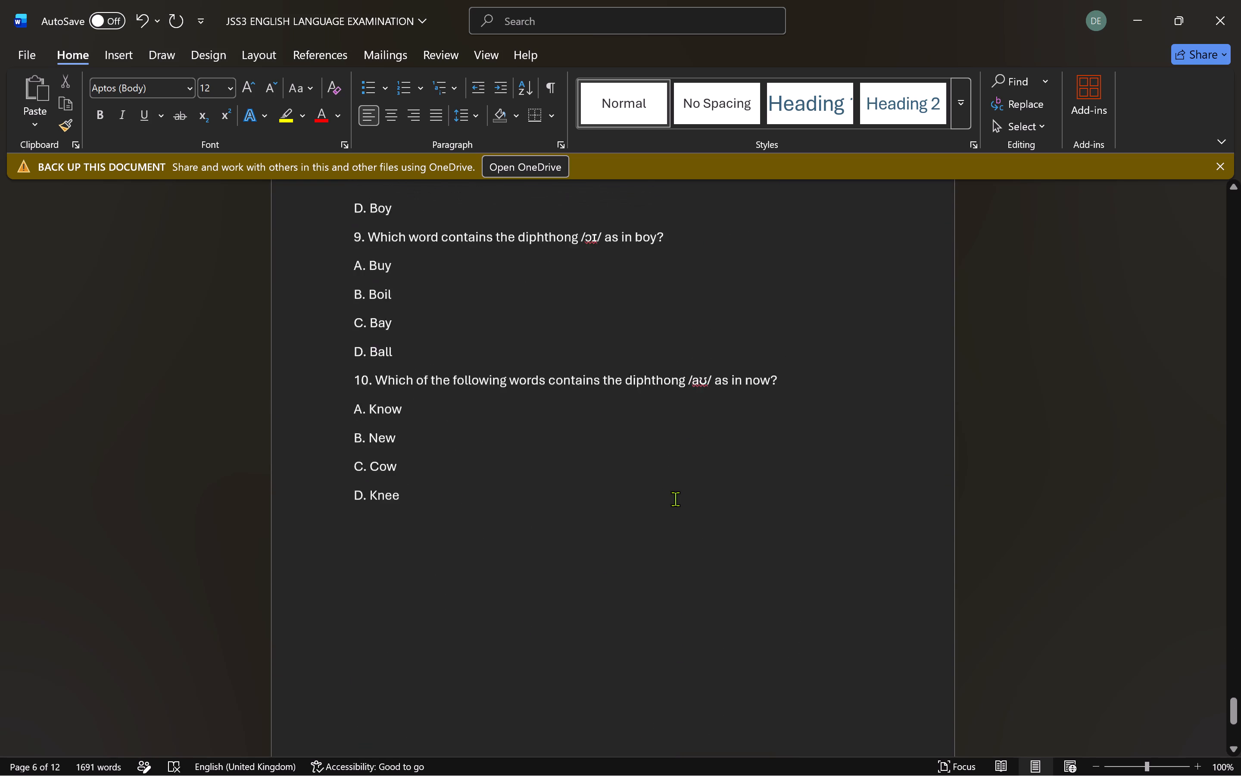
pyautogui.scroll(20, 675, 499)
pyautogui.scroll(14, 675, 499)
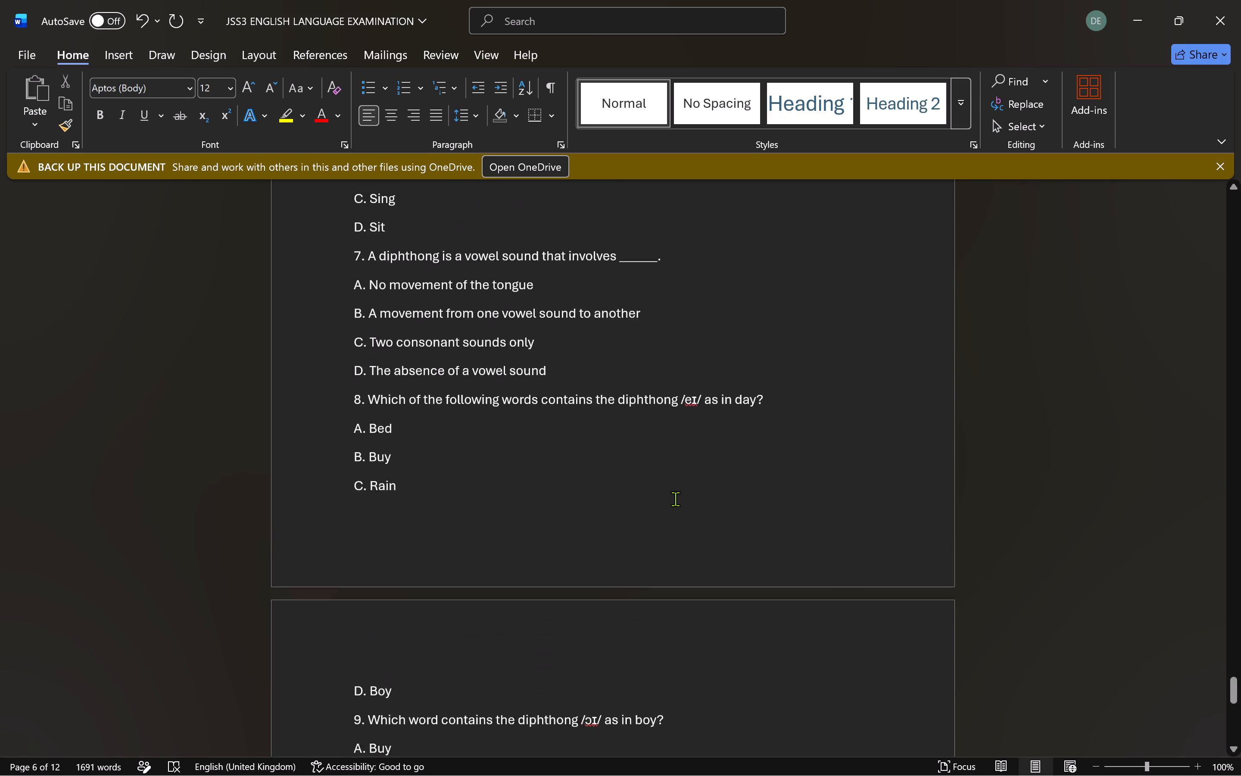
pyautogui.scroll(20, 675, 499)
pyautogui.scroll(8, 675, 499)
pyautogui.moveTo(675, 499); pyautogui.dragTo(671, 498, button='middle')
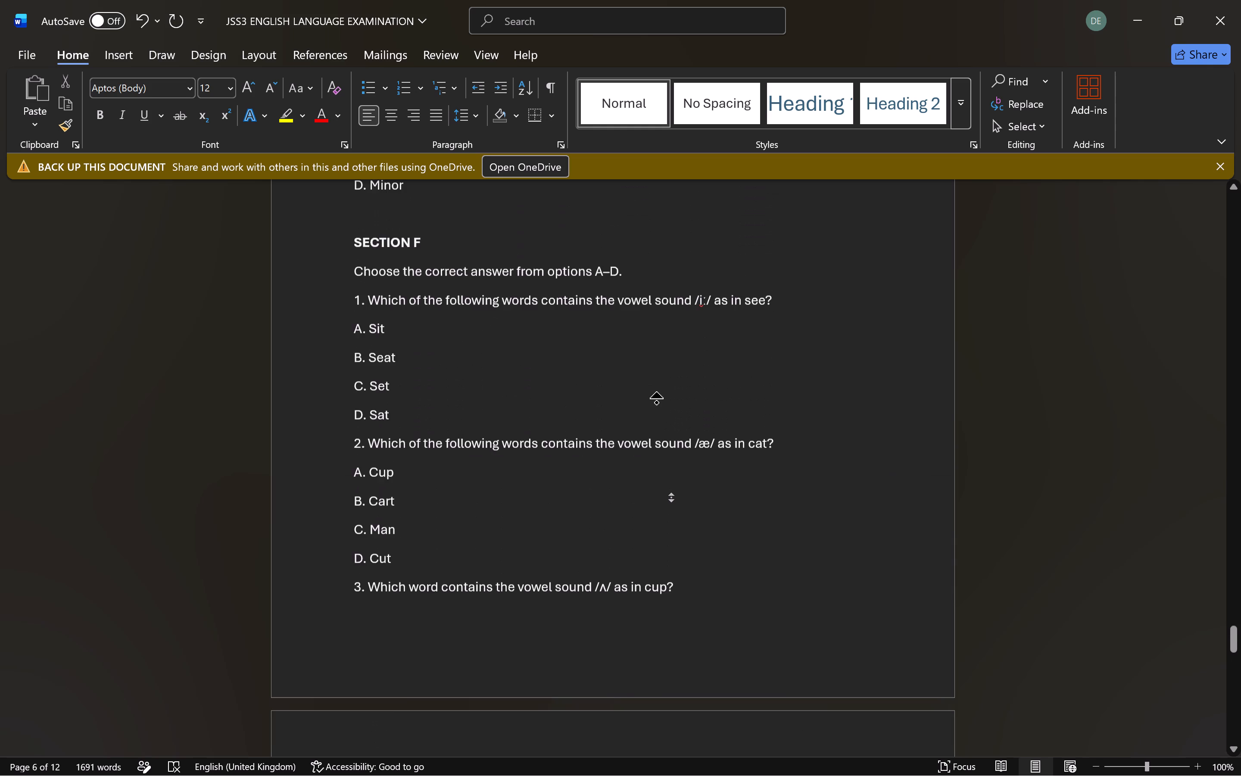
pyautogui.click(654, 451)
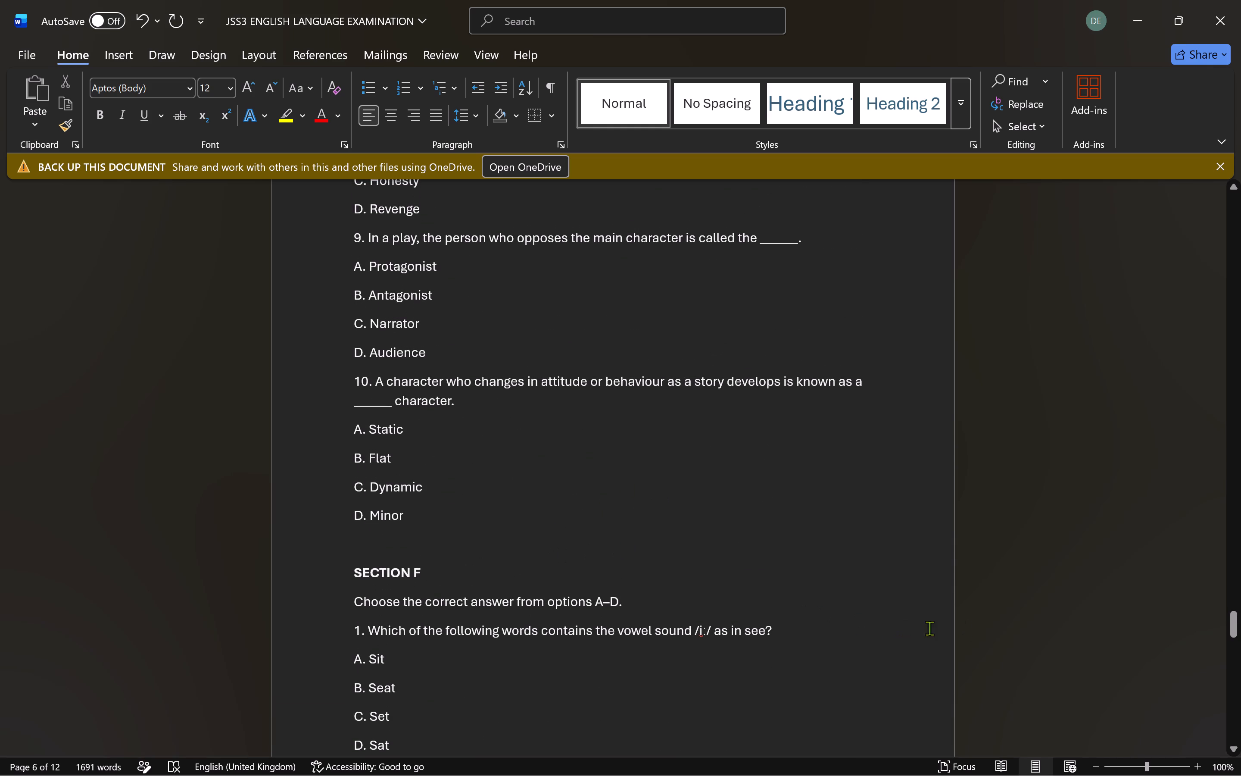
pyautogui.scroll(-3, 797, 594)
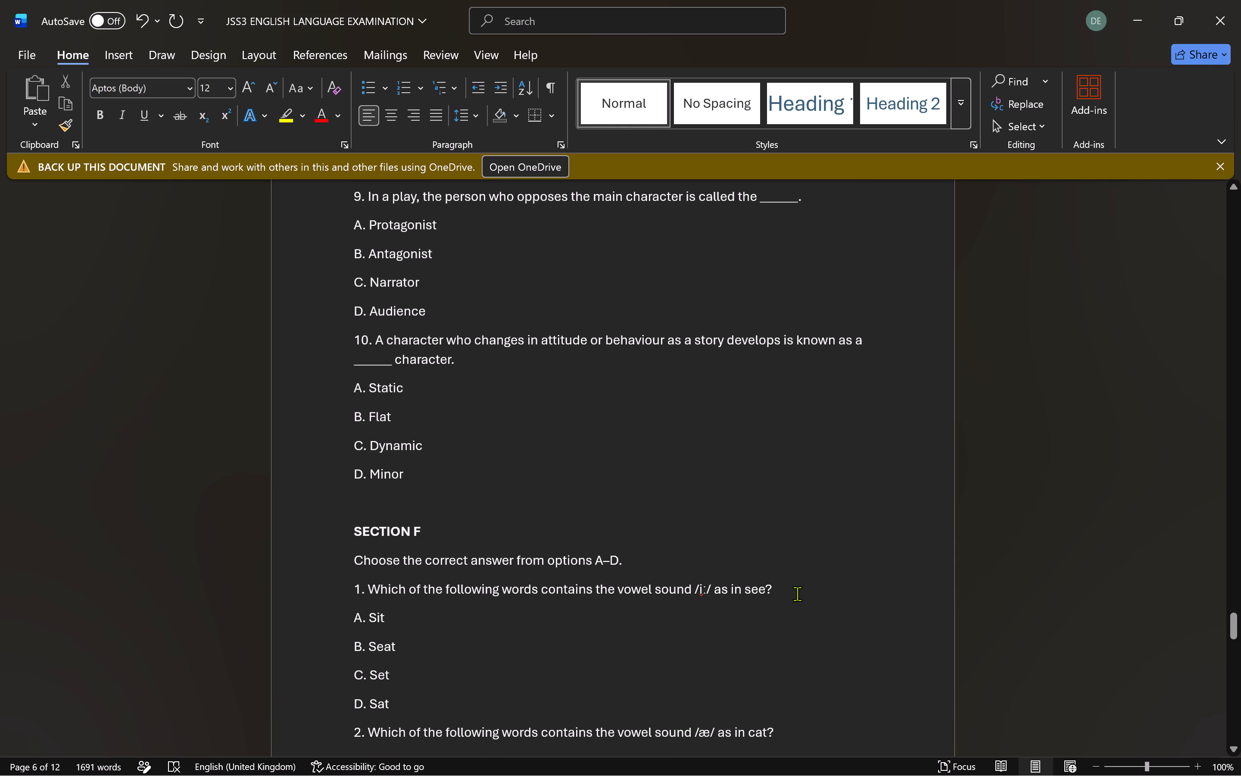
# Select the entire text of the JSS3 English Language examination and copy it.
pyautogui.hotkey('ctrl', 'a')
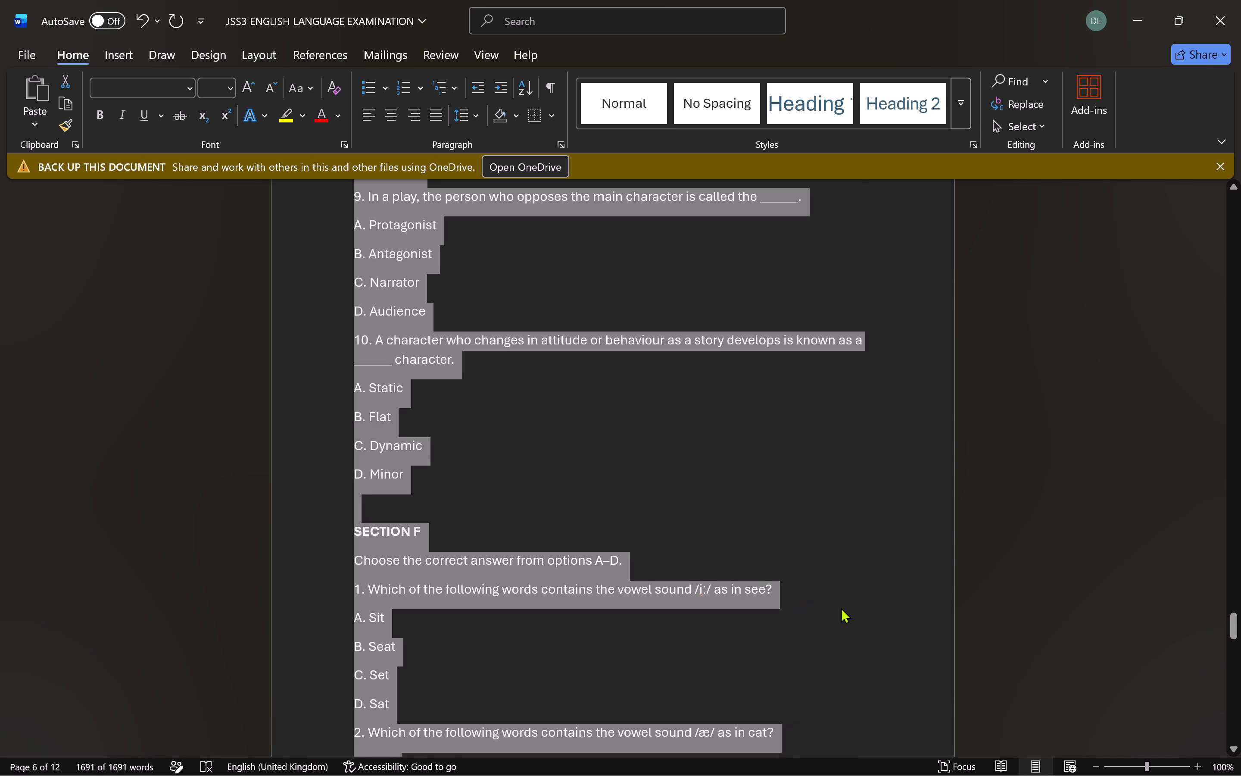
pyautogui.hotkey('ctrl', 'c')
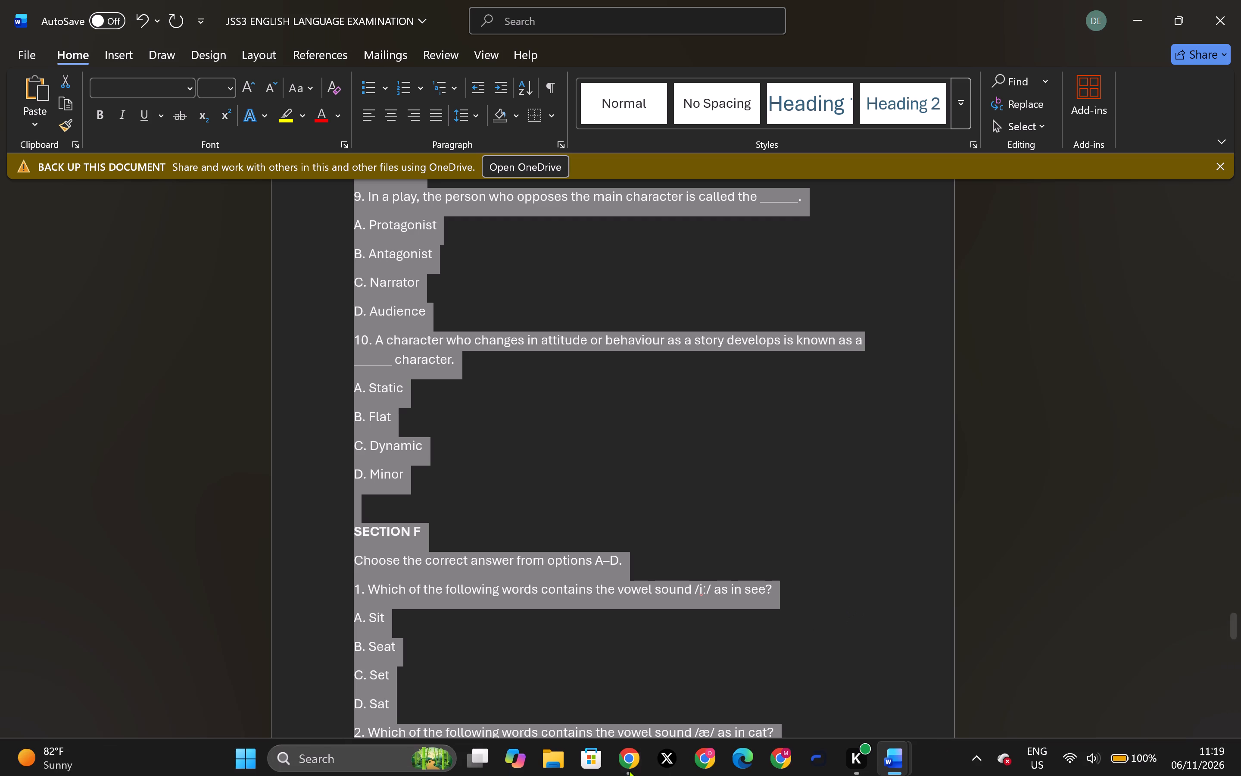
# Switch to the Google Chrome window showing the new tab page.
pyautogui.click(639, 747)
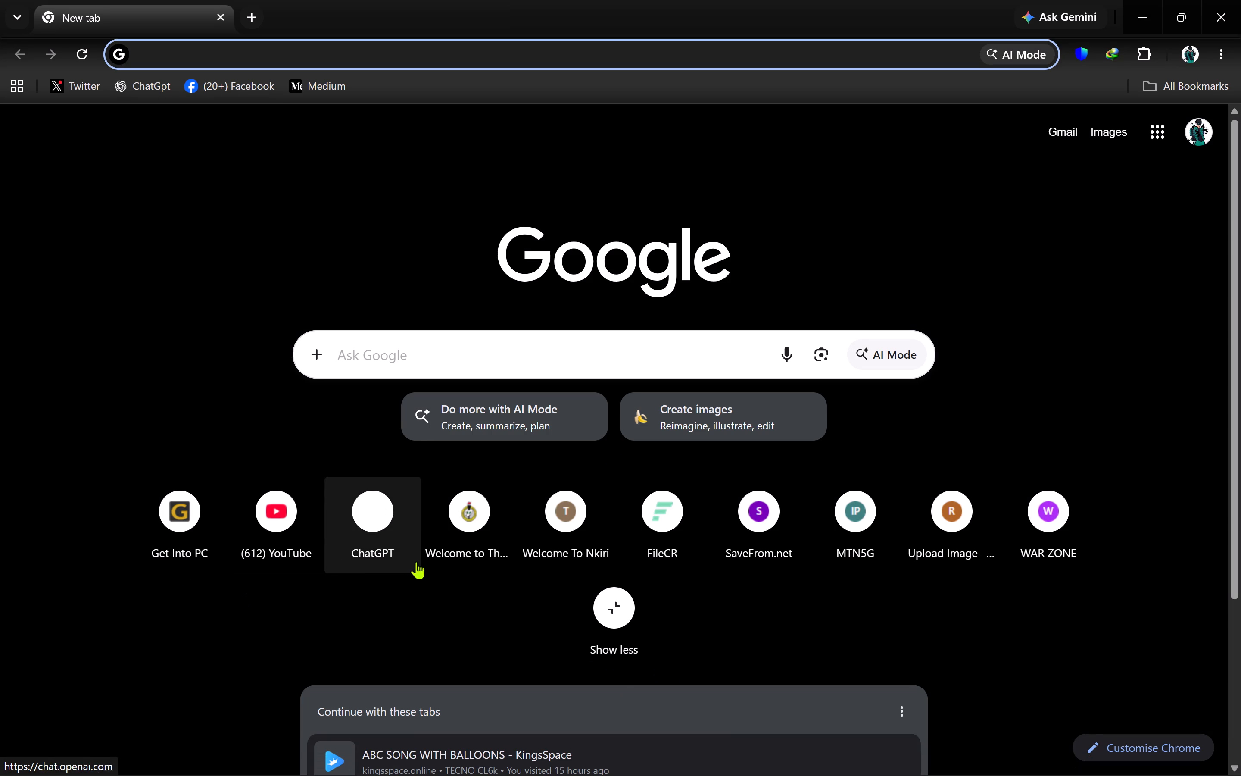
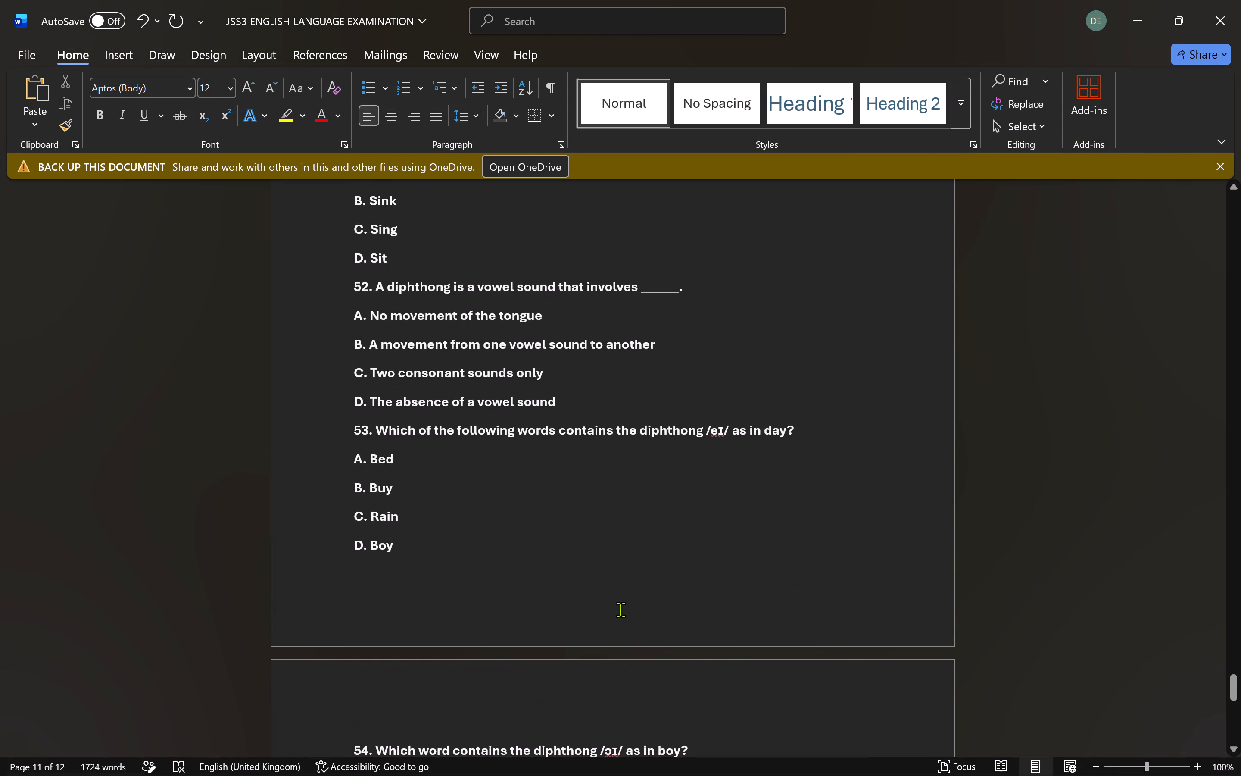
pyautogui.scroll(-8, 528, 544)
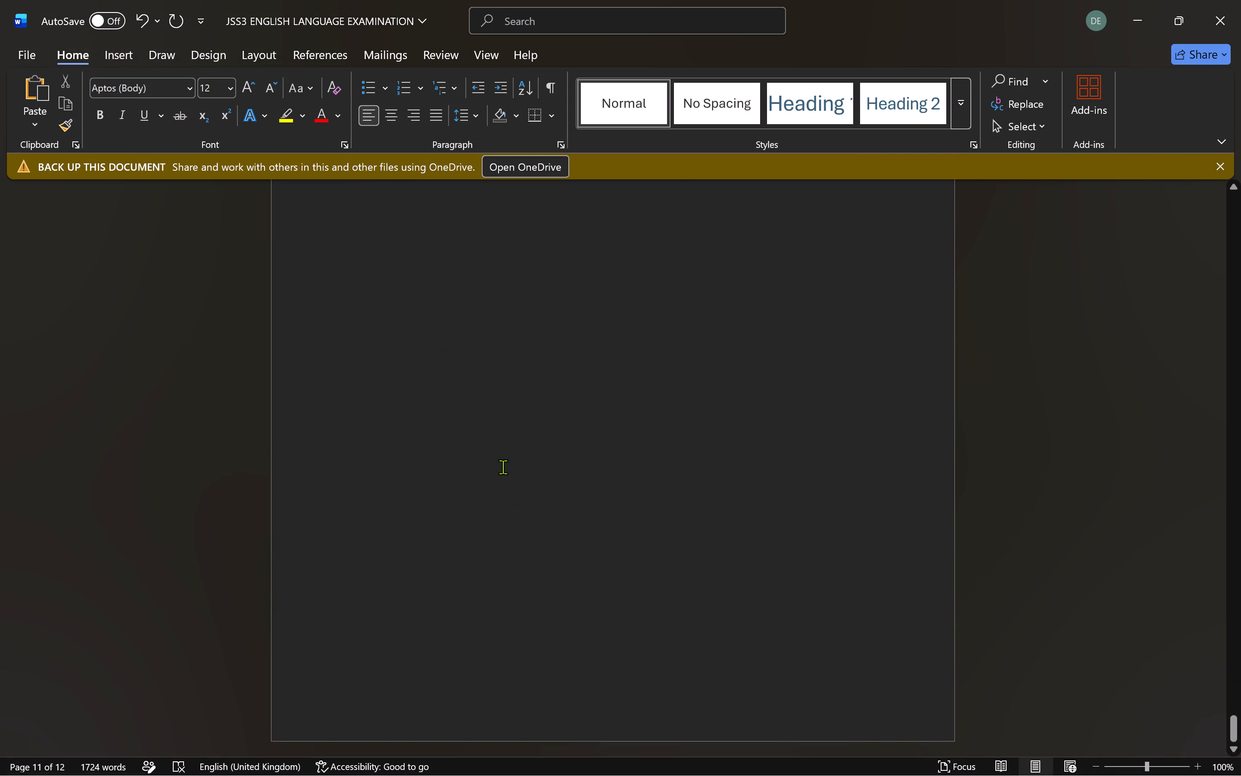
pyautogui.scroll(2, 502, 466)
pyautogui.press('Return')
pyautogui.press('Return')
pyautogui.hotkey('ctrl', 'v')
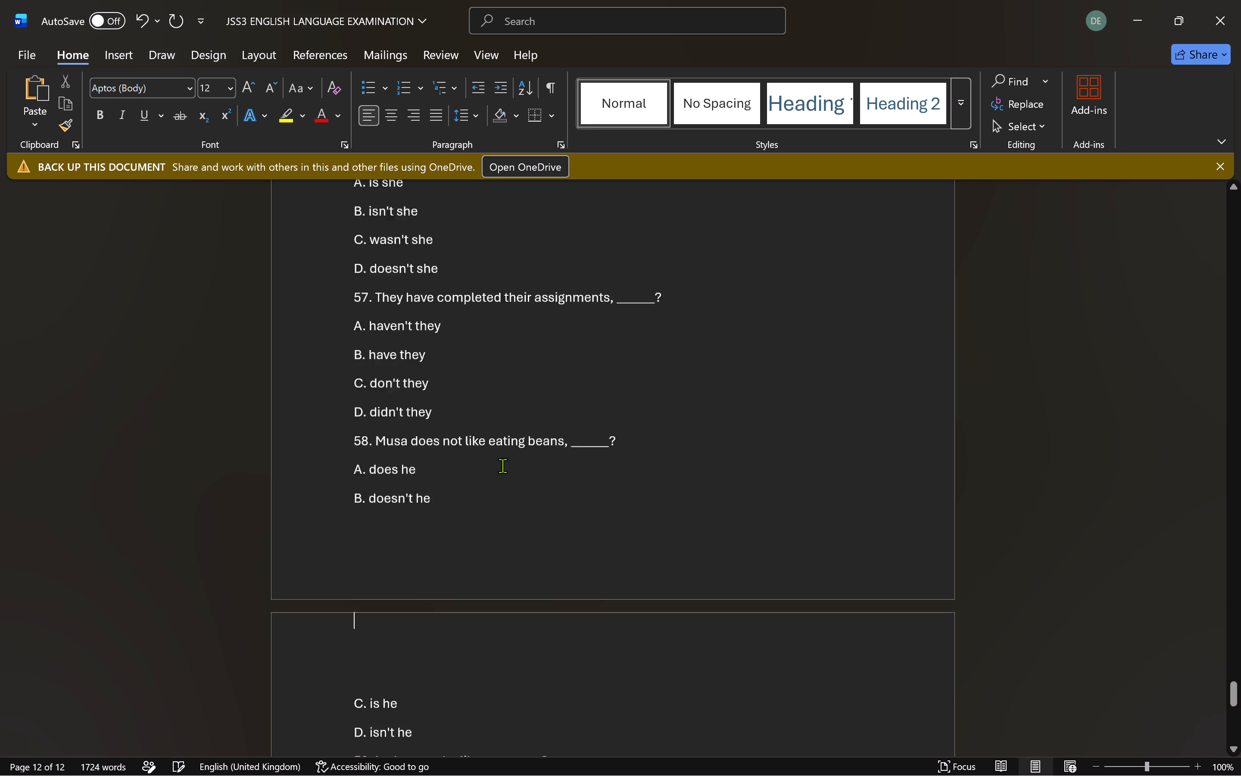
# Remove bold formatting from the entire JSS3 examination text.
pyautogui.scroll(9, 502, 466)
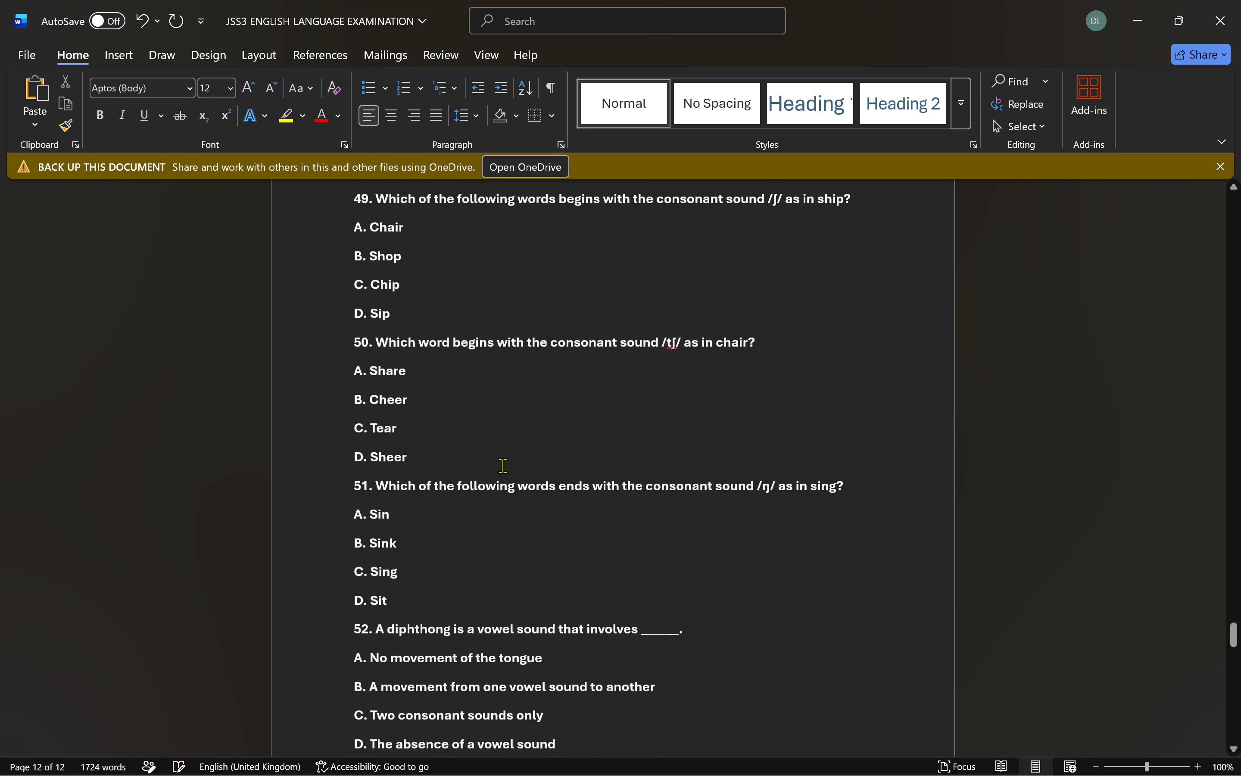
pyautogui.scroll(1, 502, 466)
pyautogui.scroll(16, 442, 391)
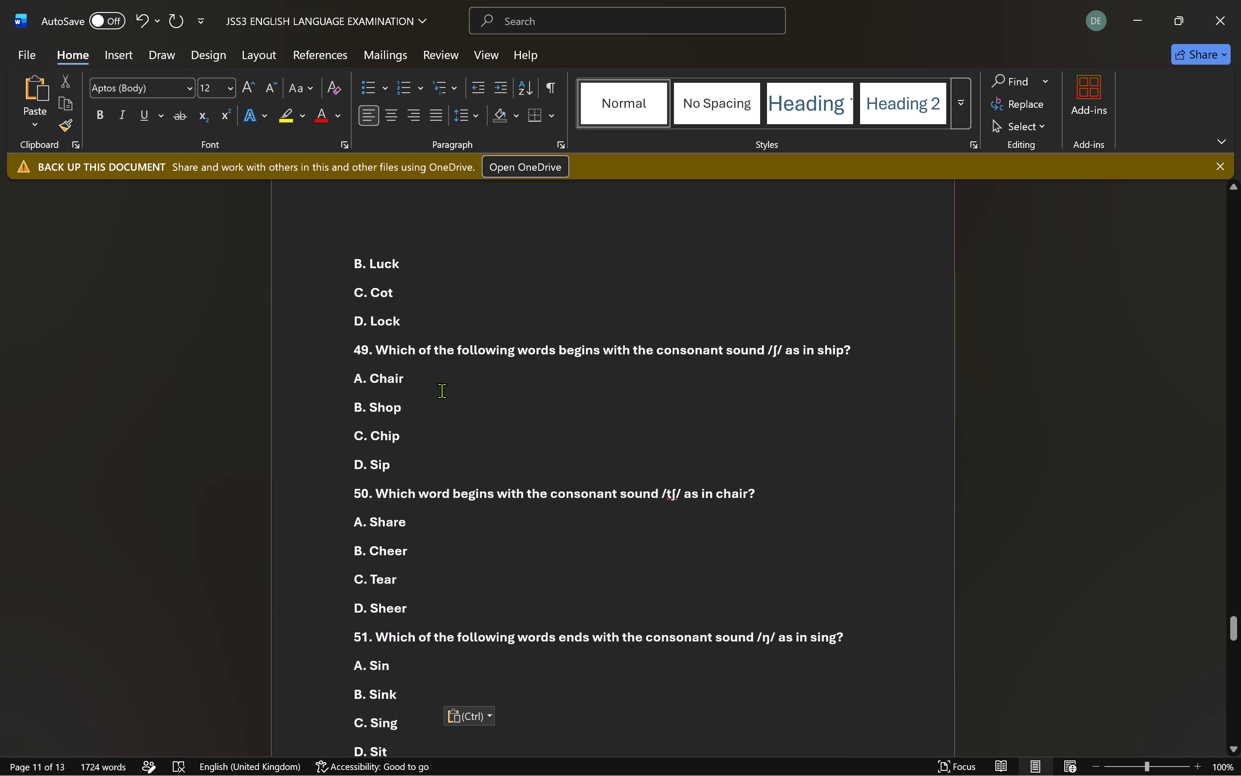
pyautogui.scroll(20, 442, 391)
pyautogui.scroll(20, 442, 391)
pyautogui.scroll(20, 442, 391)
pyautogui.hotkey('ctrl', 'a')
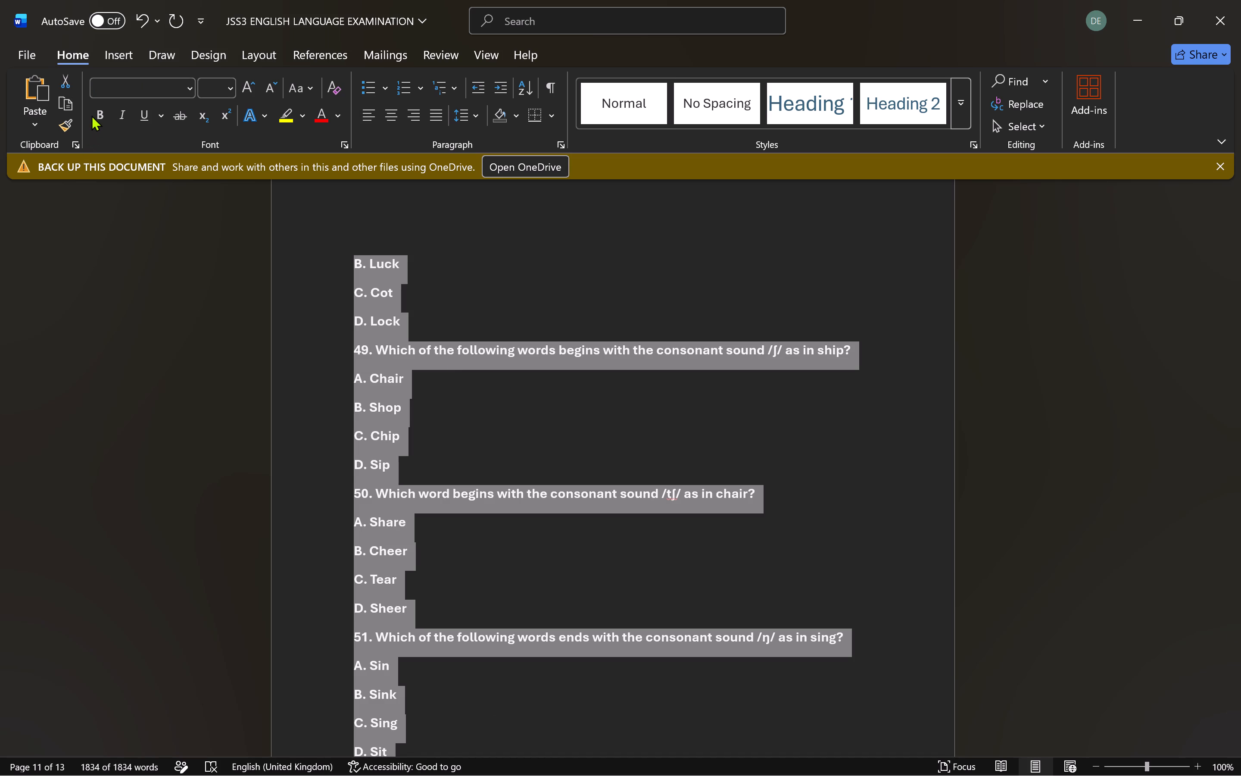
pyautogui.click(92, 115)
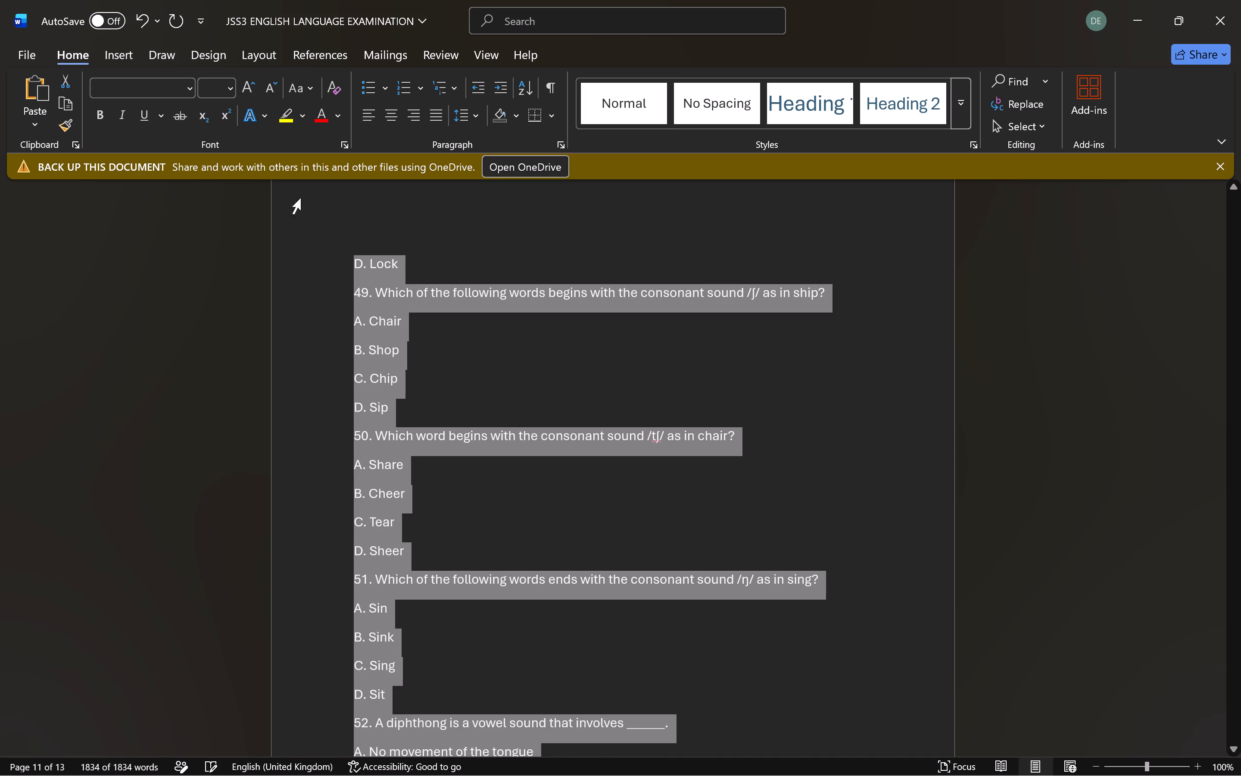
pyautogui.click(502, 361)
# Look through the examination from Section E to question 60, checking the text formatting and the added question-tag section.
pyautogui.scroll(-8, 502, 361)
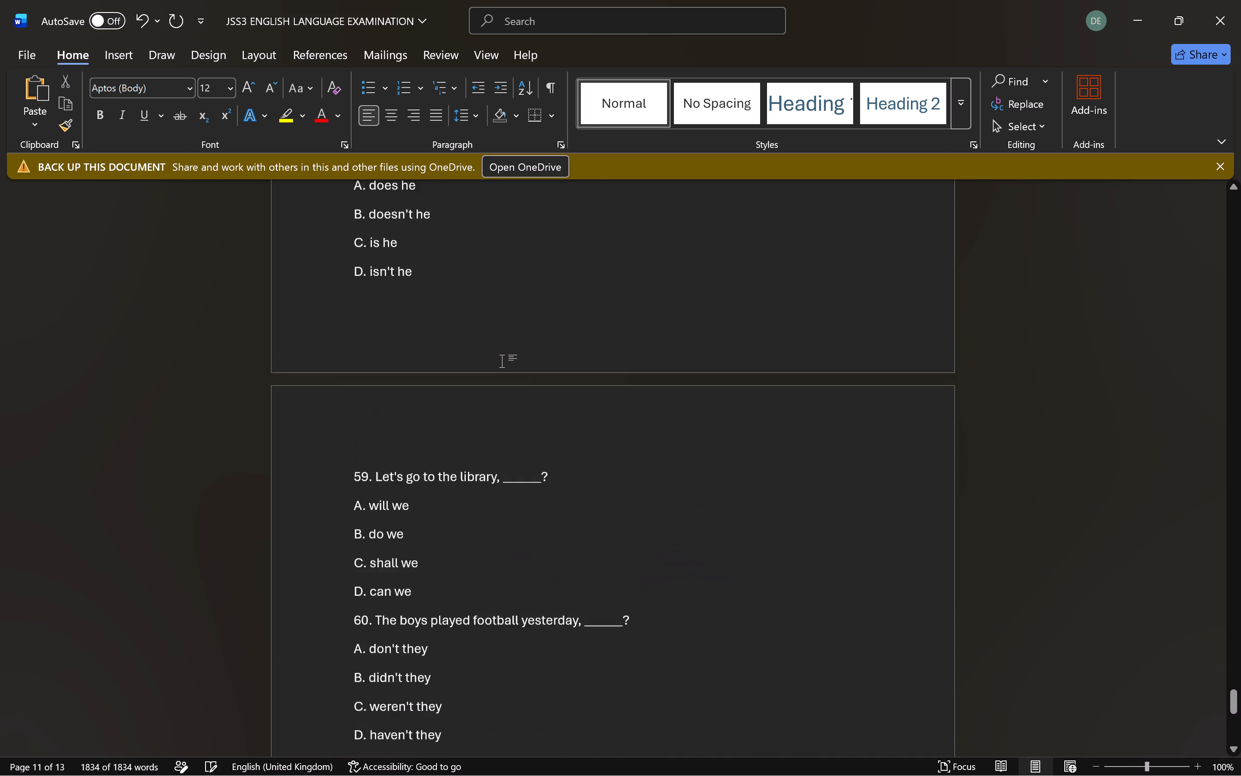
pyautogui.scroll(-5, 502, 361)
pyautogui.scroll(9, 502, 361)
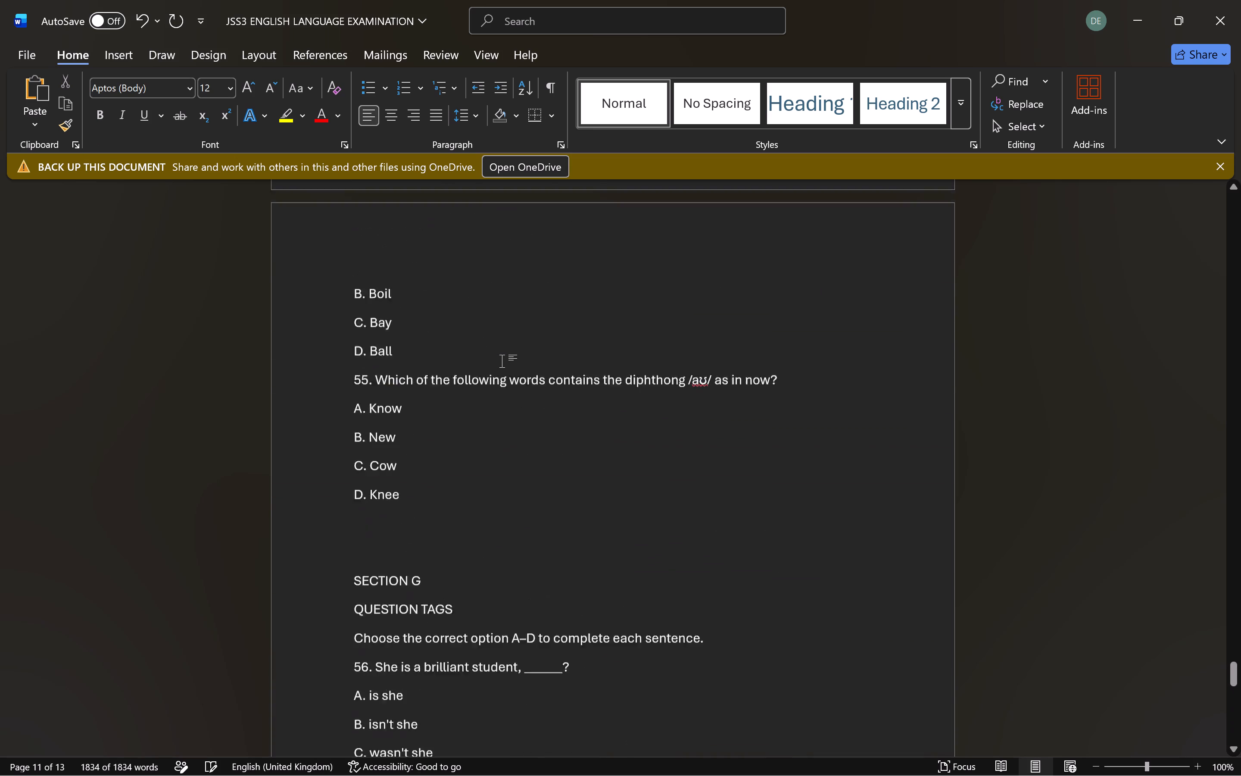
pyautogui.scroll(9, 502, 361)
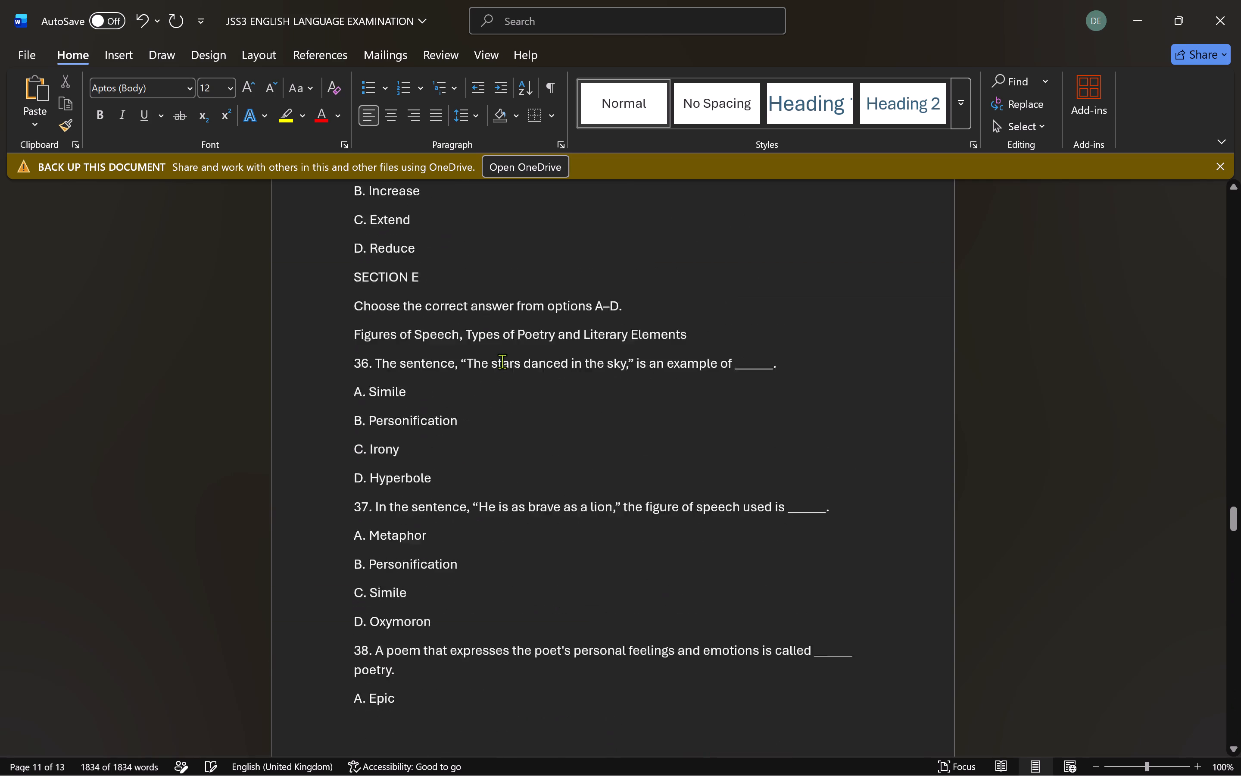
pyautogui.scroll(7, 502, 361)
pyautogui.scroll(-18, 502, 361)
pyautogui.scroll(-6, 502, 361)
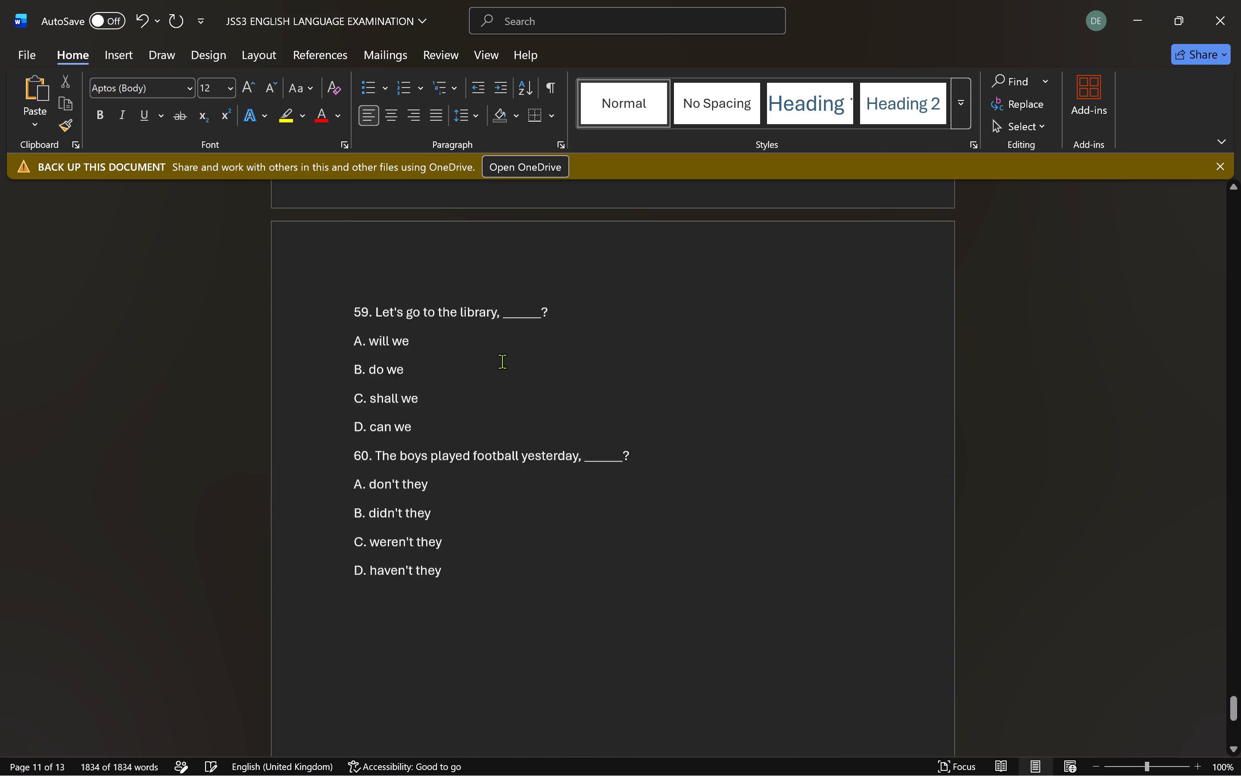
pyautogui.scroll(-4, 502, 361)
# Look through the examination from question 49 to question 59, checking the phonetics questions and the Section G headings.
pyautogui.press('Up')
pyautogui.press('Up')
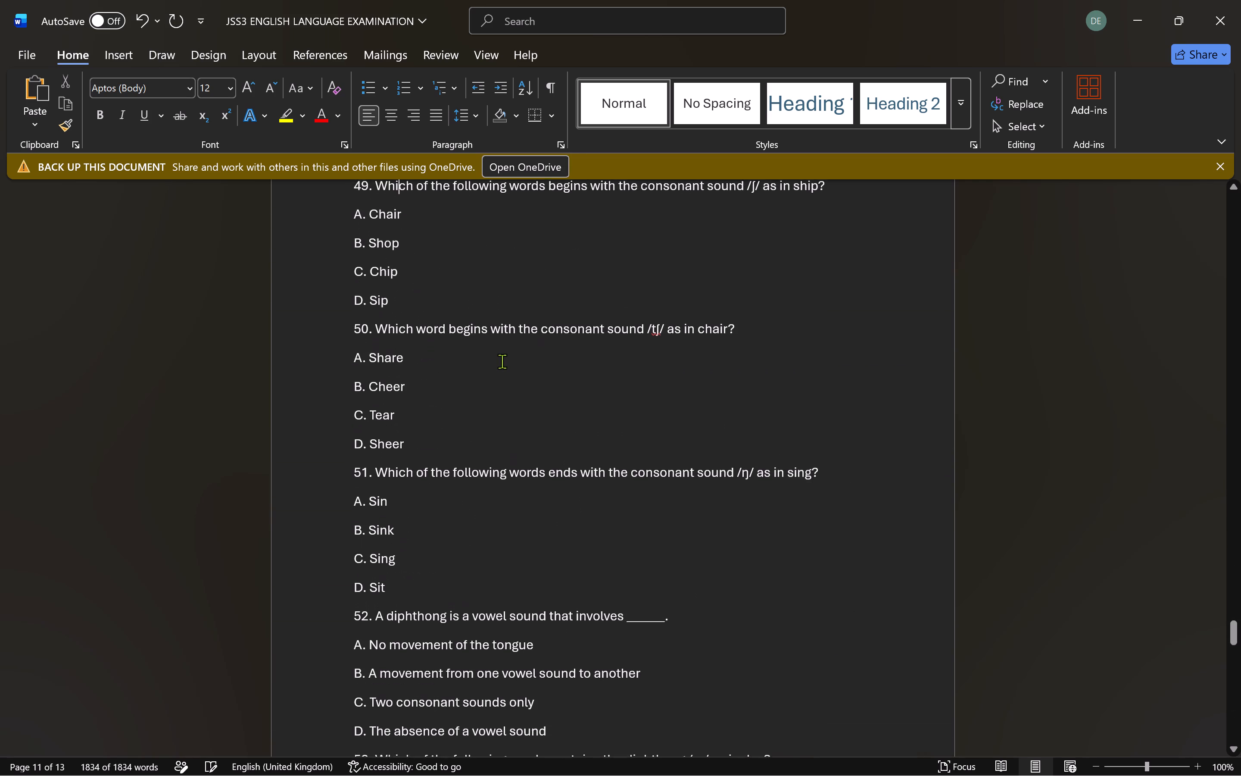
pyautogui.press('Down')
pyautogui.press('Down')
pyautogui.press('Down')
pyautogui.press('Down')
pyautogui.press('Down')
pyautogui.press('Down')
pyautogui.press('Down')
pyautogui.press('Down')
pyautogui.press('Down')
pyautogui.press('Down')
pyautogui.press('Down')
pyautogui.press('Down')
pyautogui.press('Down')
pyautogui.press('Down')
pyautogui.press('Down')
pyautogui.press('Down')
pyautogui.press('Down')
pyautogui.press('Down')
pyautogui.press('Down')
pyautogui.press('Down')
pyautogui.press('Down')
pyautogui.press('Down')
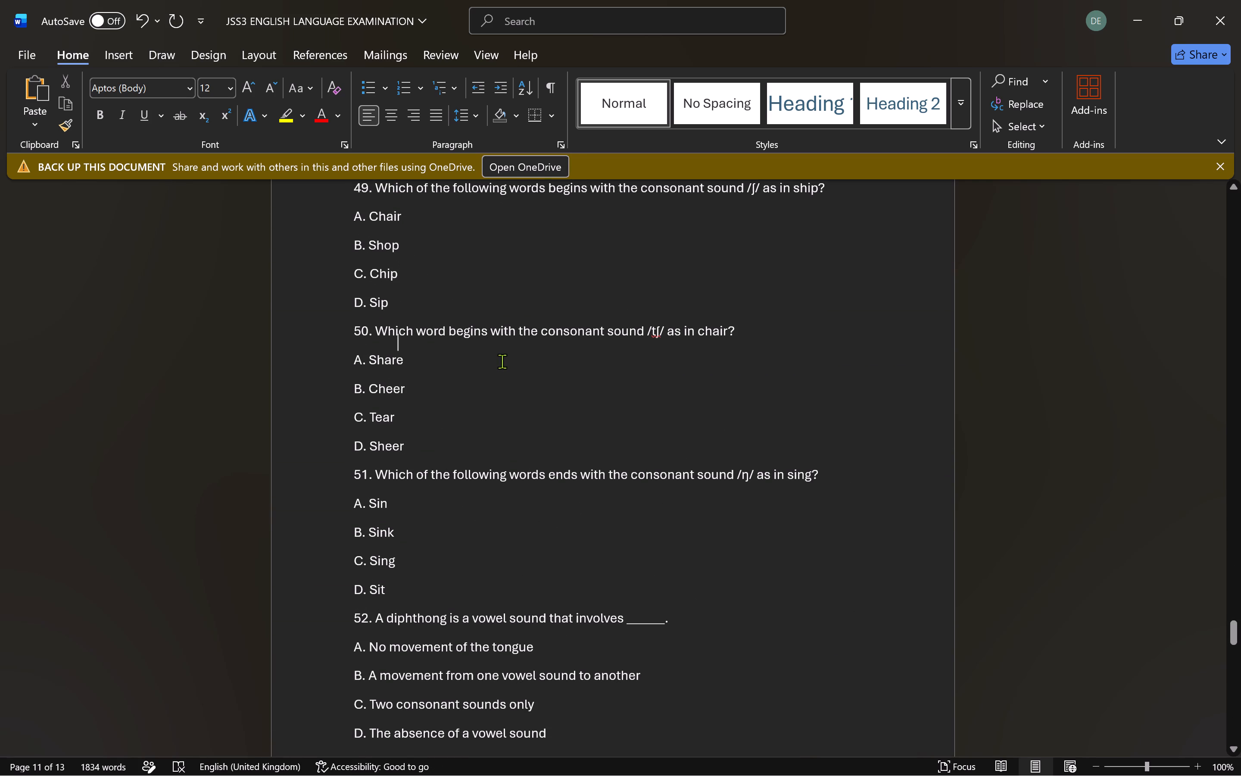
pyautogui.press('Down')
pyautogui.press('Down')
pyautogui.press('Down')
pyautogui.press('Down')
pyautogui.press('Down')
pyautogui.press('Down')
pyautogui.press('Down')
pyautogui.press('Down')
pyautogui.press('Down')
pyautogui.press('Down')
pyautogui.press('Down')
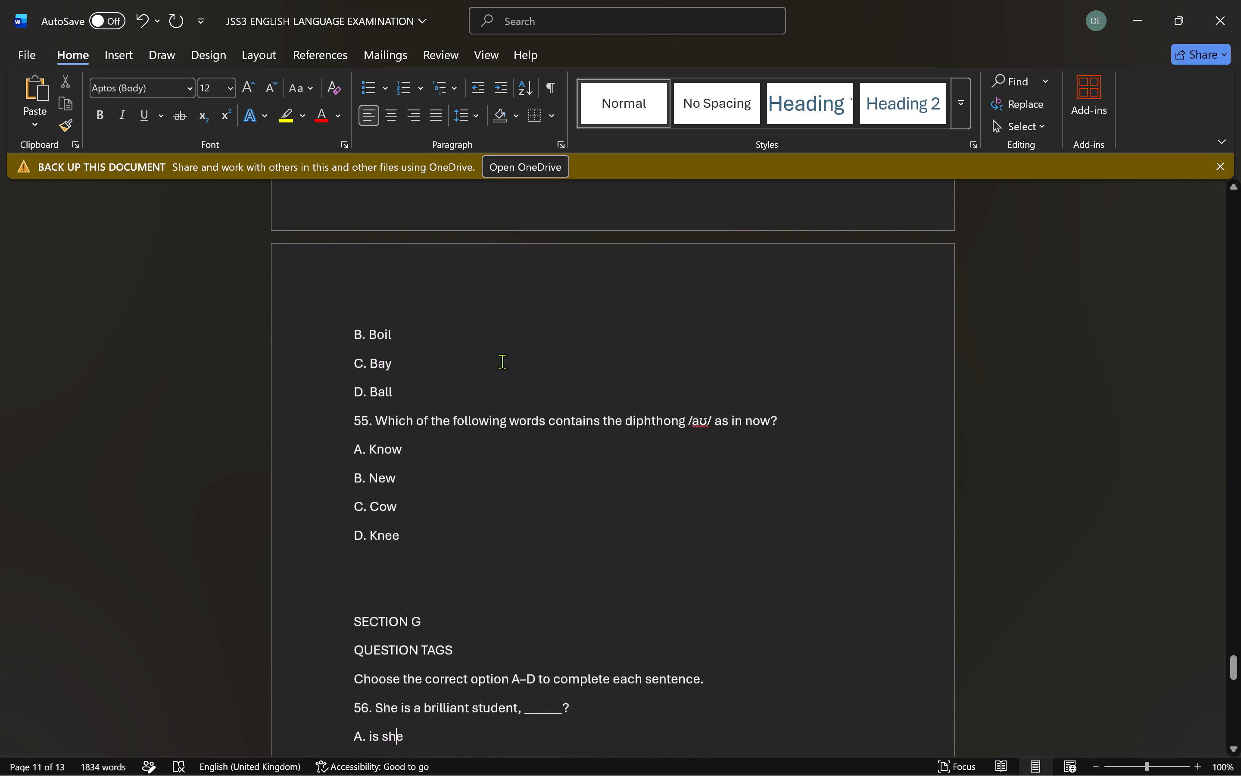
pyautogui.press('Down')
pyautogui.press('Down')
pyautogui.press('Down')
pyautogui.press('Down')
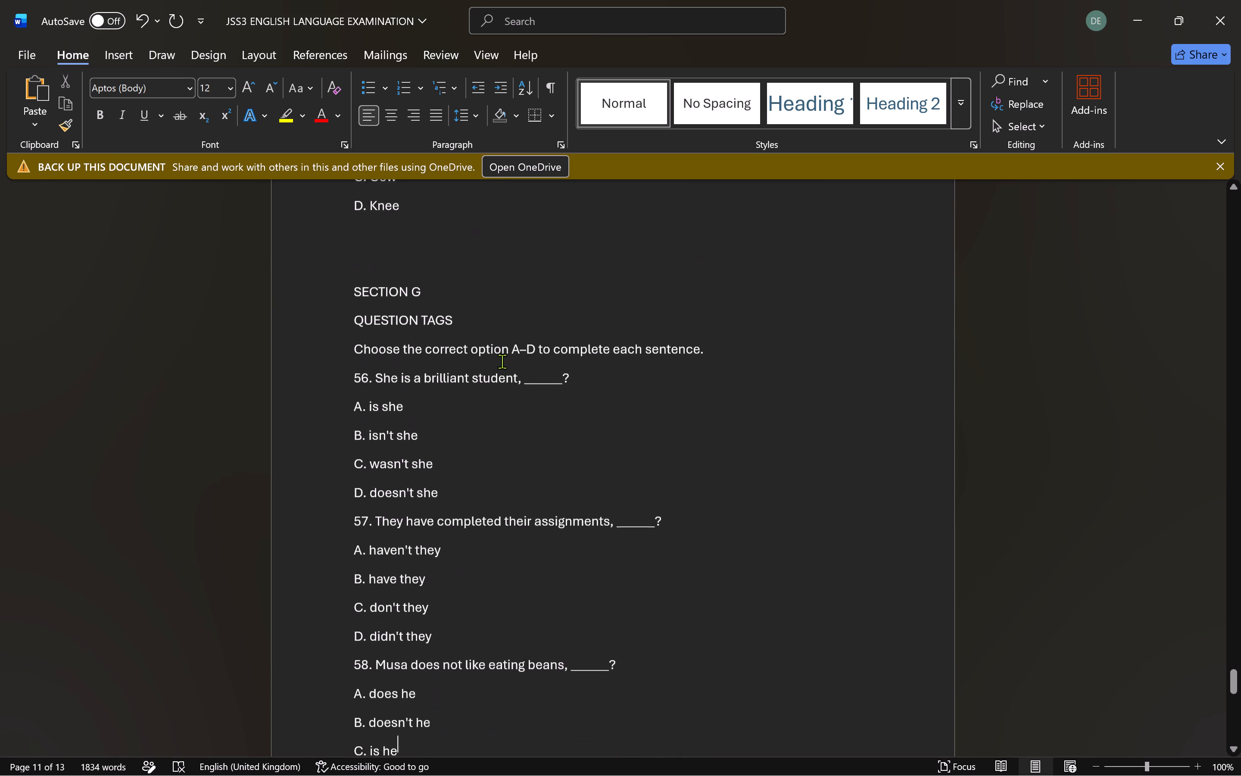
pyautogui.press('Down')
pyautogui.press('Down')
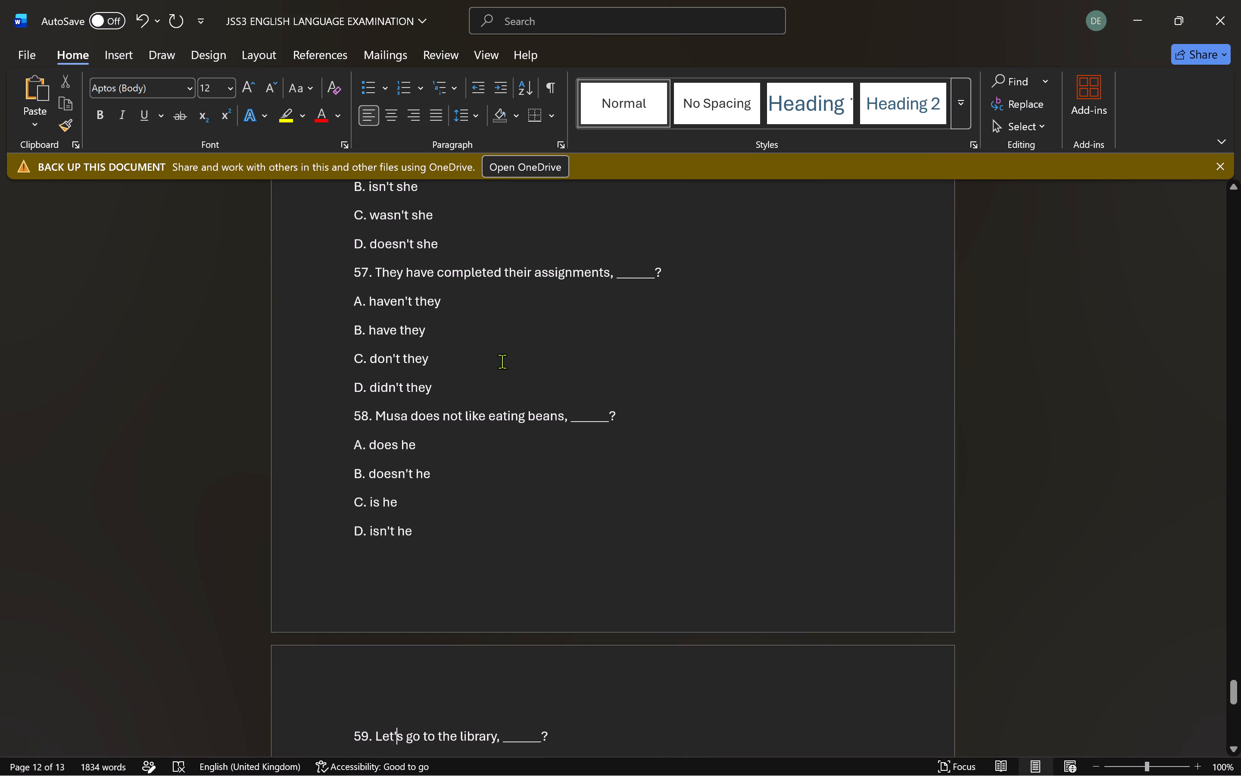
pyautogui.press('Up')
pyautogui.press('Up')
pyautogui.press('Up')
pyautogui.press('Up')
pyautogui.press('Up')
pyautogui.press('Up')
pyautogui.press('Up')
pyautogui.press('Up')
pyautogui.press('Up')
pyautogui.press('Up')
pyautogui.press('Up')
pyautogui.press('Up')
pyautogui.press('Up')
pyautogui.press('Up')
pyautogui.press('Up')
pyautogui.press('Up')
pyautogui.press('Up')
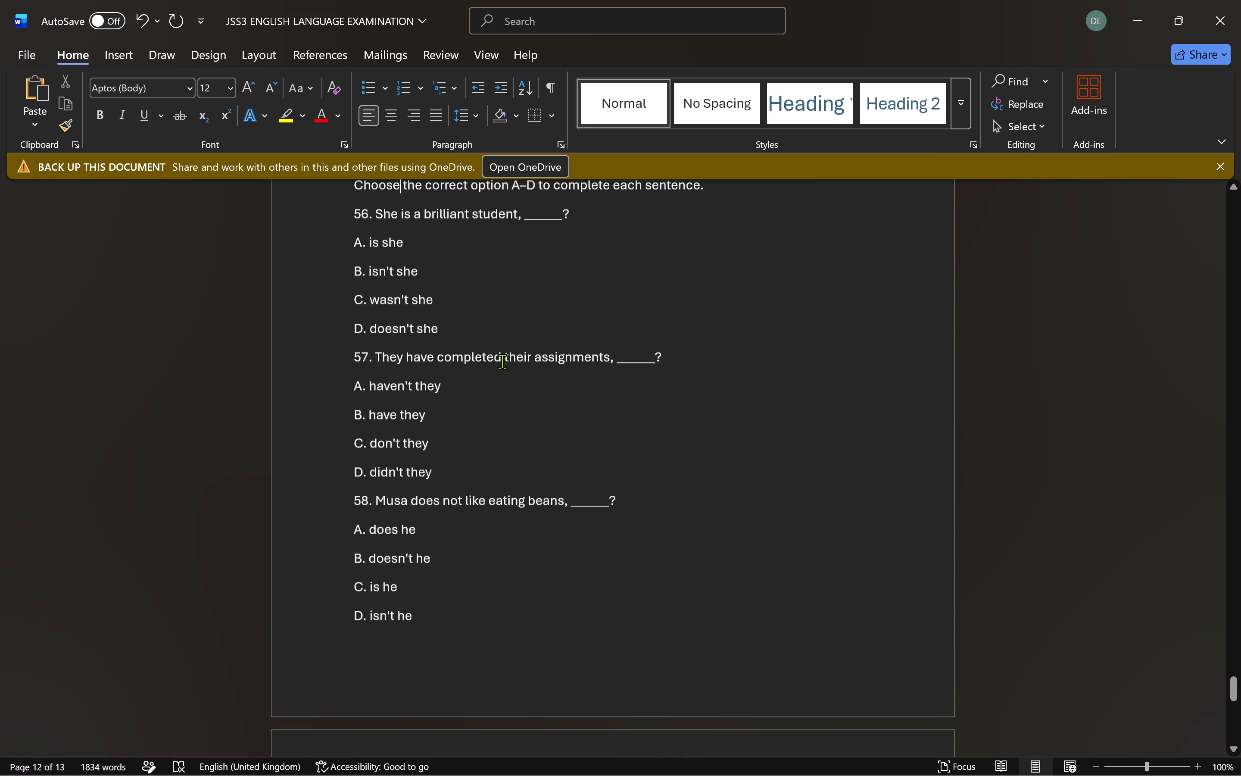
pyautogui.press('Up')
pyautogui.press('Up')
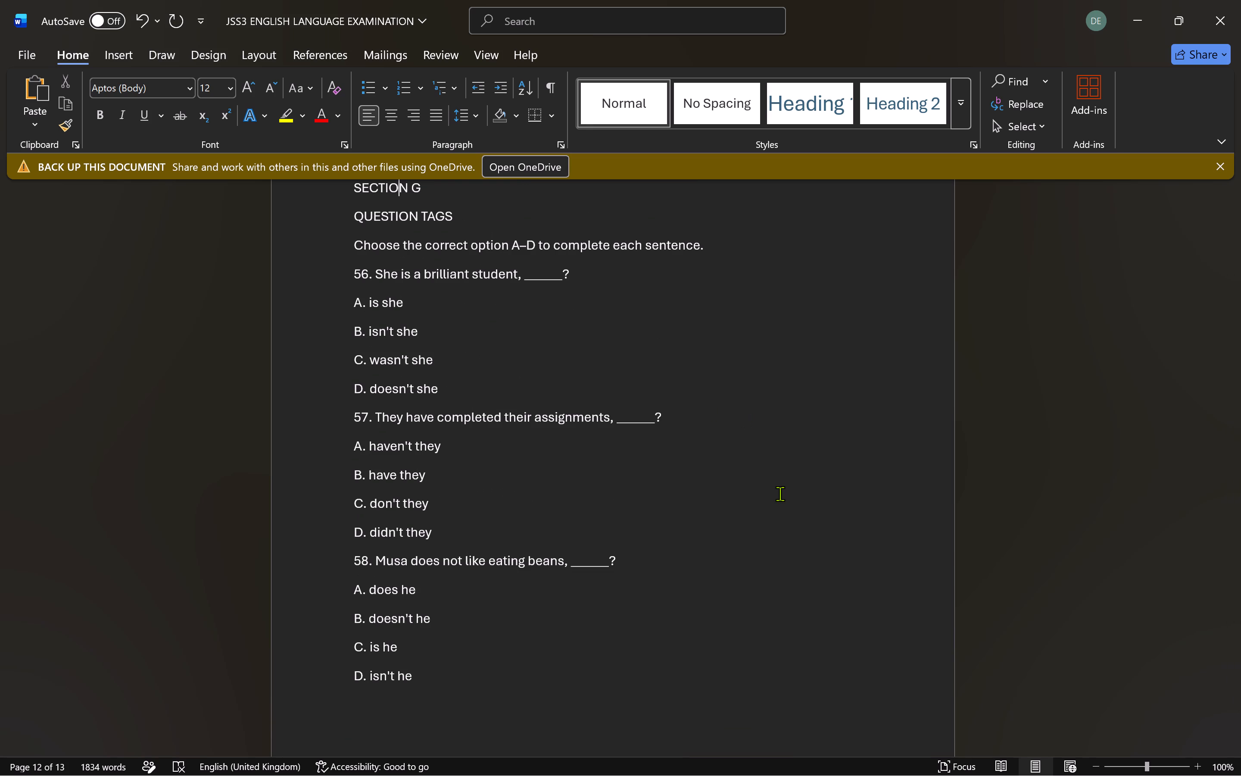
# Delete the "QUESTION TAGS" heading line beneath the Section G heading.
pyautogui.click(493, 217)
pyautogui.press('BackSpace')
pyautogui.press('BackSpace')
pyautogui.press('BackSpace')
pyautogui.press('BackSpace')
pyautogui.press('BackSpace')
pyautogui.press('BackSpace')
pyautogui.press('BackSpace')
pyautogui.press('BackSpace')
pyautogui.press('BackSpace')
pyautogui.press('BackSpace')
pyautogui.press('BackSpace')
pyautogui.press('BackSpace')
pyautogui.press('BackSpace')
pyautogui.press('BackSpace')
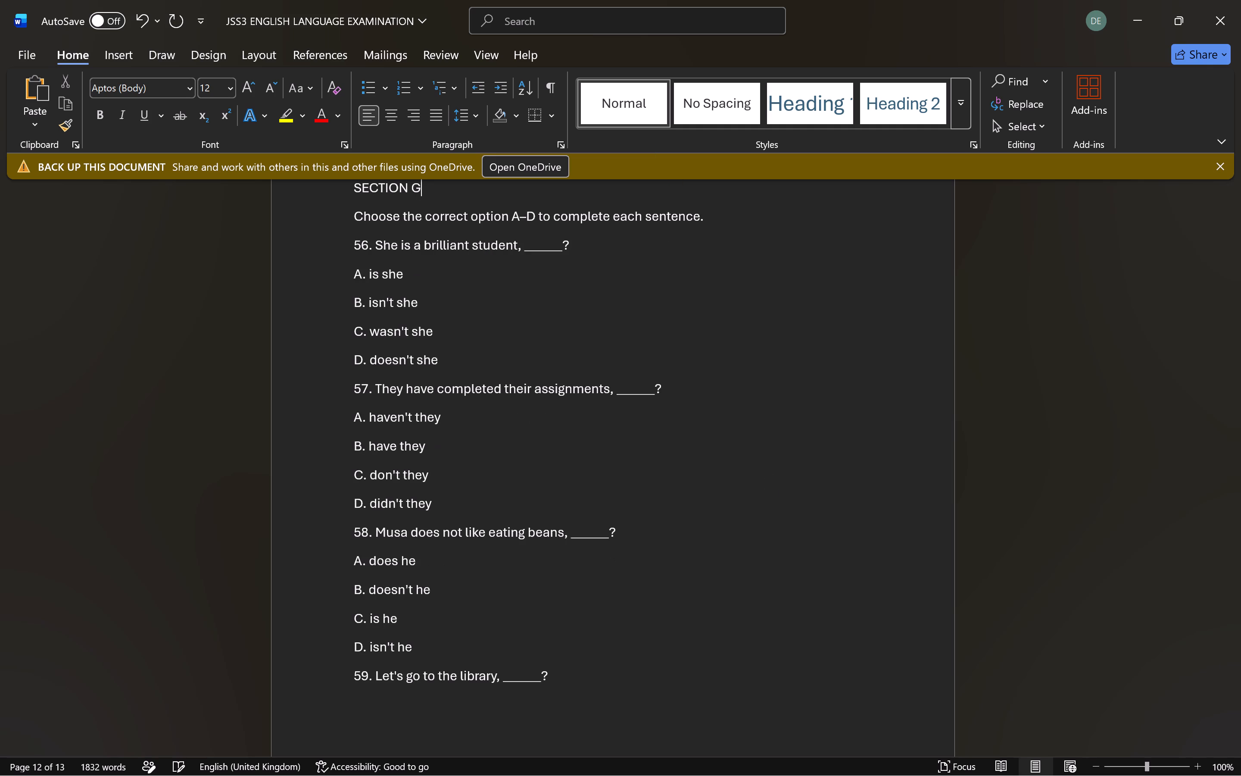
# Delete the "SECTION G" heading line above the question-tag instruction.
pyautogui.scroll(1, 493, 217)
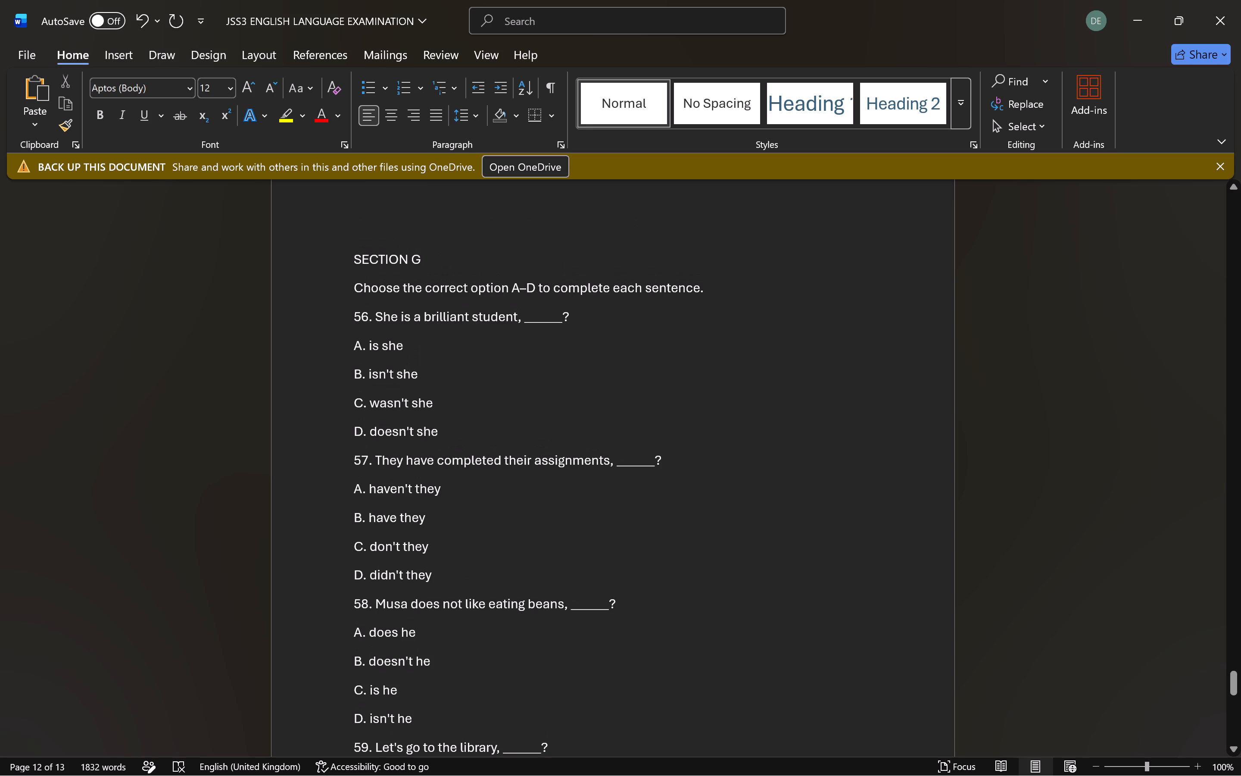
pyautogui.press('BackSpace')
pyautogui.press('BackSpace')
pyautogui.press('BackSpace')
pyautogui.press('BackSpace')
pyautogui.press('BackSpace')
pyautogui.press('BackSpace')
pyautogui.press('BackSpace')
pyautogui.press('BackSpace')
pyautogui.press('BackSpace')
pyautogui.press('BackSpace')
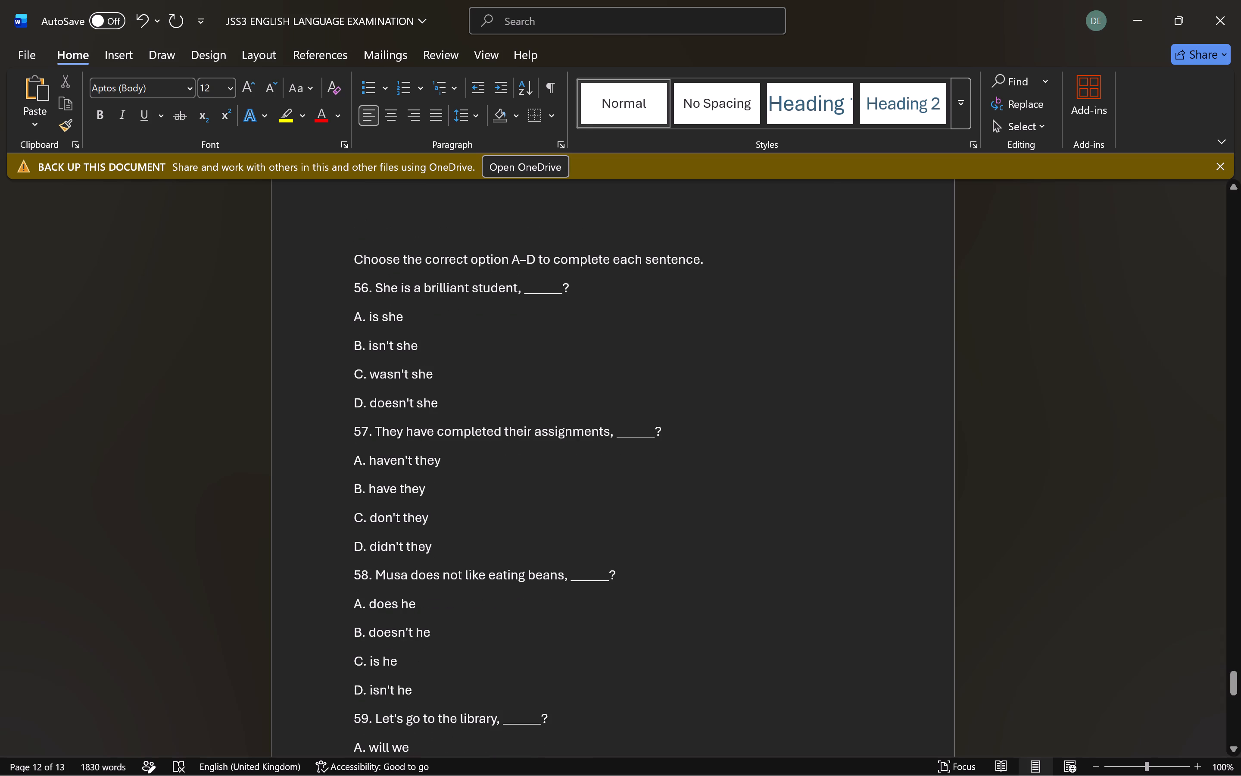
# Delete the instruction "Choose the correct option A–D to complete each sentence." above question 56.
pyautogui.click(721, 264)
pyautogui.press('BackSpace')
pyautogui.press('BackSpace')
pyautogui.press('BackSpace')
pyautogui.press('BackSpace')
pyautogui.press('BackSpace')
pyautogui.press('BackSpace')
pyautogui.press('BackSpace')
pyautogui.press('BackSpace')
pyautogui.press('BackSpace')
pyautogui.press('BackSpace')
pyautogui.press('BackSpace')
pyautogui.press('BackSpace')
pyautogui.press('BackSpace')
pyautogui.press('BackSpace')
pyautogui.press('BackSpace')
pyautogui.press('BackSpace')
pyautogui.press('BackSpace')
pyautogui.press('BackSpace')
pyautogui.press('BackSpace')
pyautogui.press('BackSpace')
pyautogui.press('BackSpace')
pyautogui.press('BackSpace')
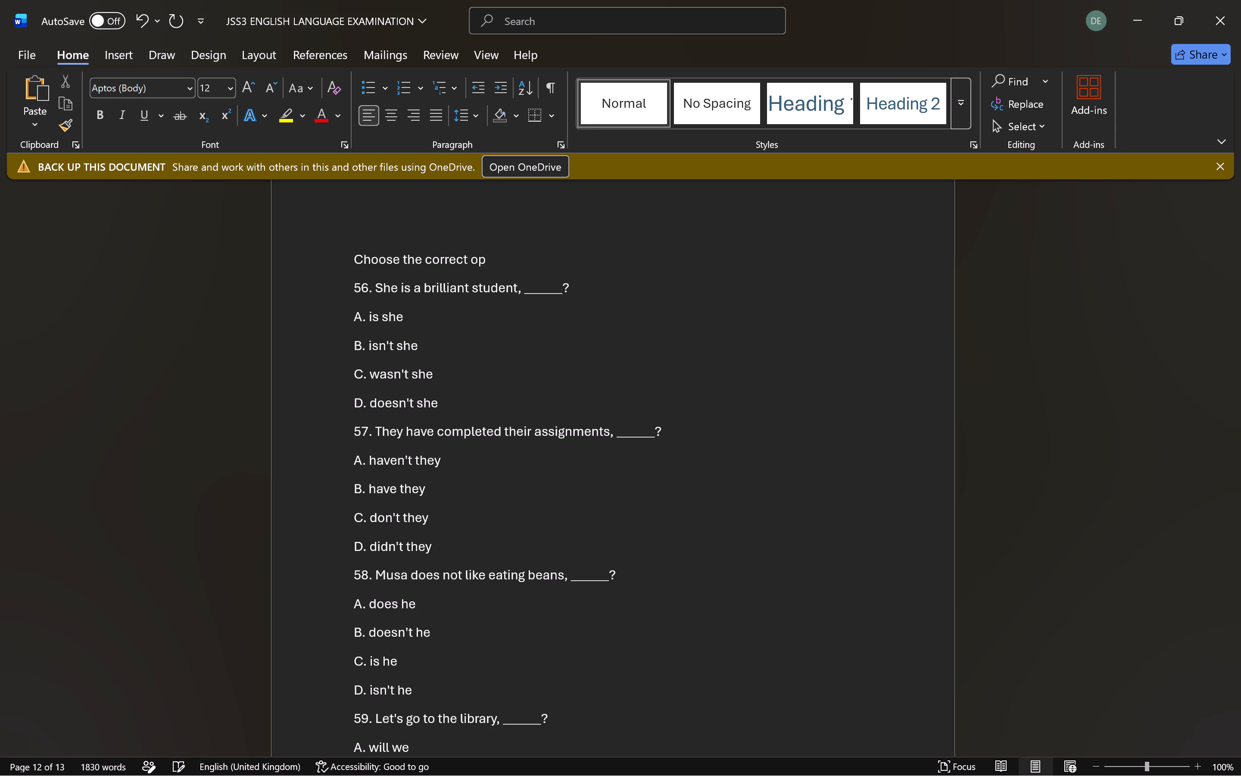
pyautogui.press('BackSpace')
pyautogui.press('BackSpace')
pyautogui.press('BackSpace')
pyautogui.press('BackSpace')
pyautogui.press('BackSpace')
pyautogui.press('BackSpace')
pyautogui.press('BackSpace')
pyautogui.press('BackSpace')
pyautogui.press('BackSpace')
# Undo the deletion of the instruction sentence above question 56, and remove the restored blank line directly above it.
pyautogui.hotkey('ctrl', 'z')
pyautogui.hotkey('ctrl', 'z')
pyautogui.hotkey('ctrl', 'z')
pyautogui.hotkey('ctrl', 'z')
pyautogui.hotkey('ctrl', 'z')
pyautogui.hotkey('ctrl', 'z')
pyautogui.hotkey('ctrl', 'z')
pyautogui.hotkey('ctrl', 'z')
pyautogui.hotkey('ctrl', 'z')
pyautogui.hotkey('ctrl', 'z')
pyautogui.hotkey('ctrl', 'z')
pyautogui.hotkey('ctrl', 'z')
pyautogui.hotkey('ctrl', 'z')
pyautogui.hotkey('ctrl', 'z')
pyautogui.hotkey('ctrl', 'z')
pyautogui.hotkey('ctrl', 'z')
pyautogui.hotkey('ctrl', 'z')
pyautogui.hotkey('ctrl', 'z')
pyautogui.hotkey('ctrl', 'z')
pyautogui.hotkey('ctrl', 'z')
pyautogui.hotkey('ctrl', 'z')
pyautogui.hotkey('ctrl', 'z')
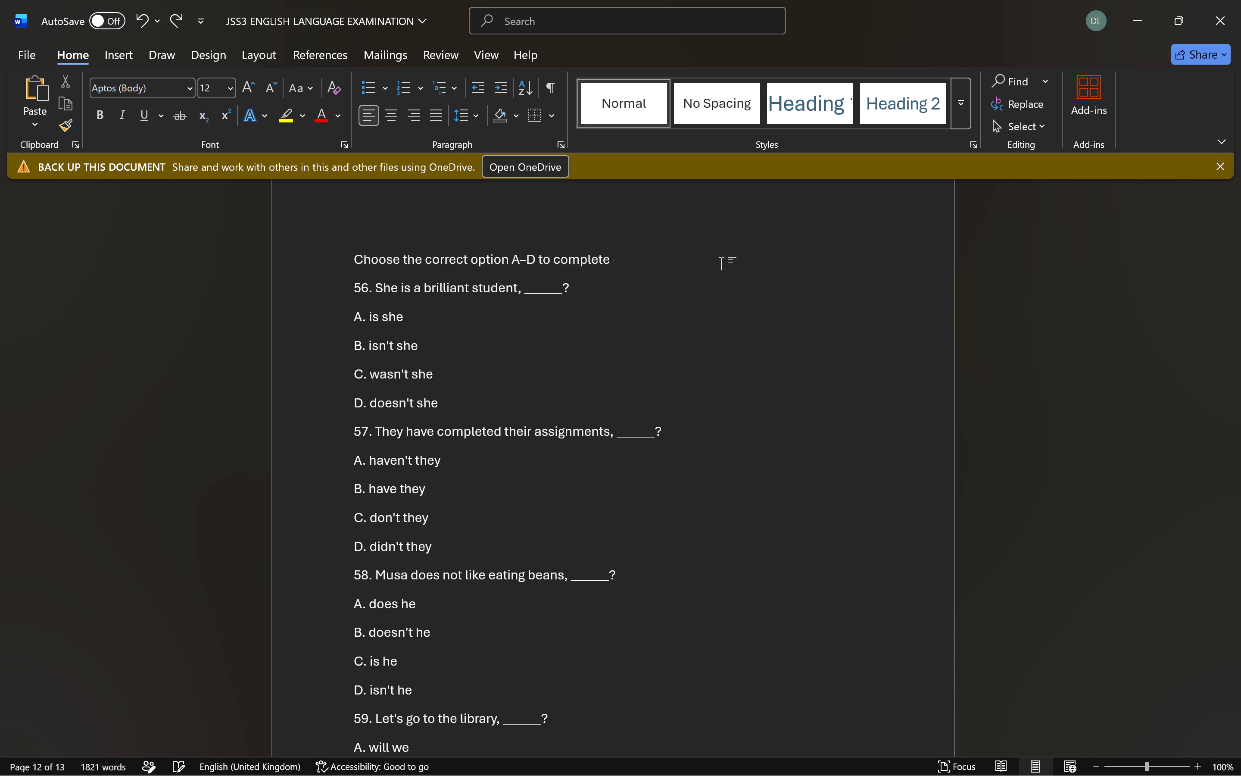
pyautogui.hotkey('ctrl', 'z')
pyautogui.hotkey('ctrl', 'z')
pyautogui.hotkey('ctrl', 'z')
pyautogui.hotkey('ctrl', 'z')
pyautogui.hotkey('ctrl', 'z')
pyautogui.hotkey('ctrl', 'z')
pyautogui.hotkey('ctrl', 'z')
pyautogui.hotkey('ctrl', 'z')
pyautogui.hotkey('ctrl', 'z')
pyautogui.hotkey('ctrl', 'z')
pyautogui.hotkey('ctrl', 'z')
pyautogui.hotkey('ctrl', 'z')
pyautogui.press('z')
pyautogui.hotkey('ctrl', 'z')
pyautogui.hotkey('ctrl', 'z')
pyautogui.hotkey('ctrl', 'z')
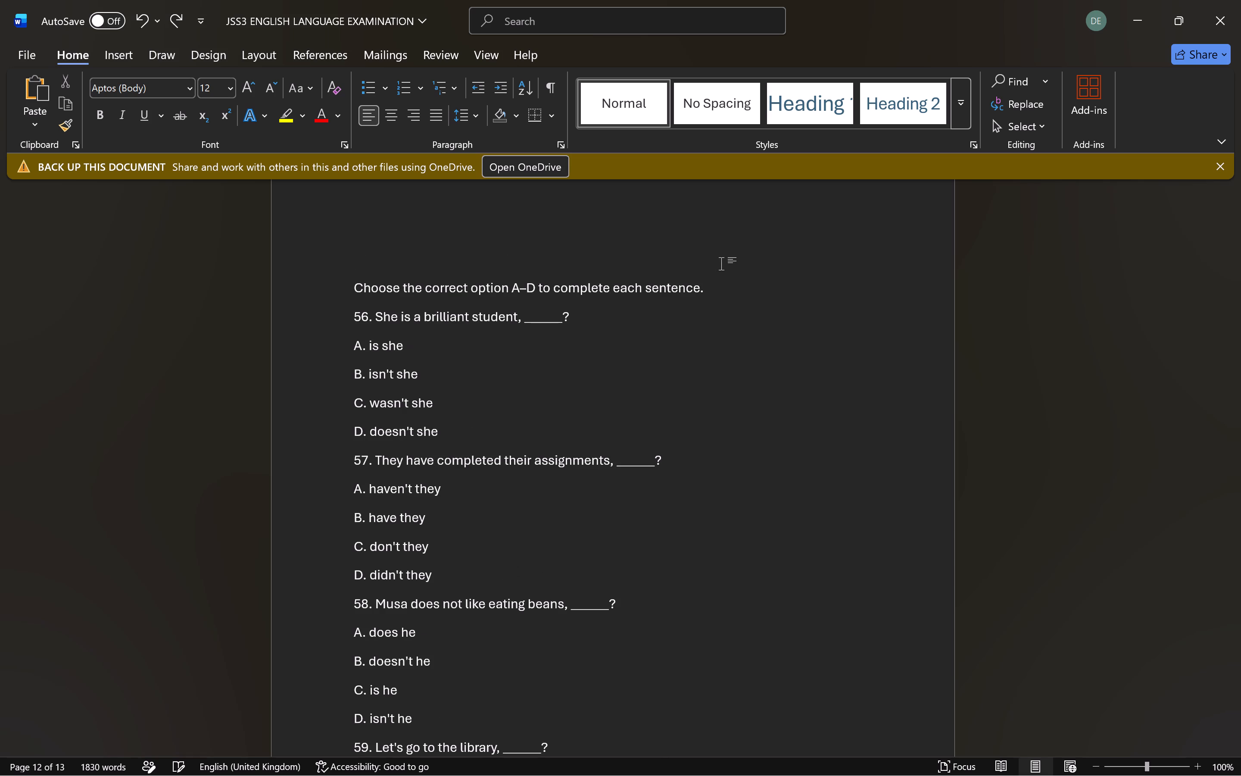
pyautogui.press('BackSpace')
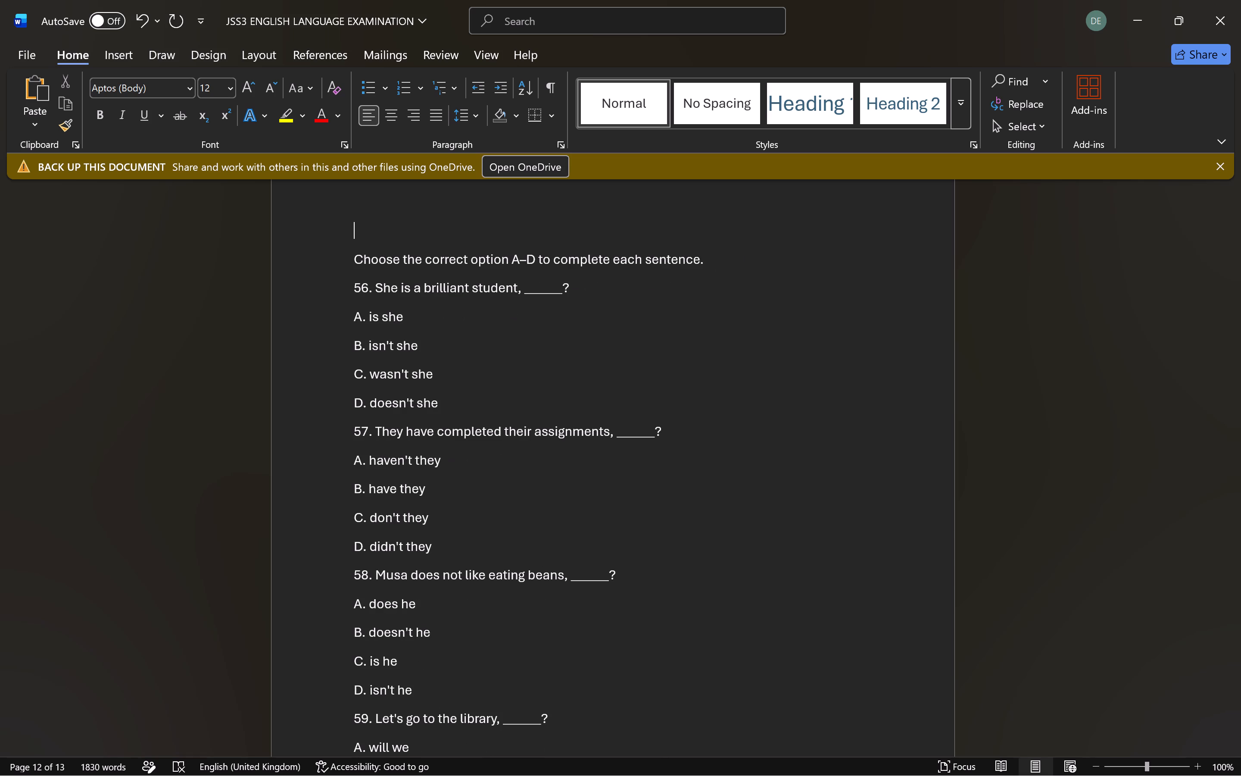
# Review question tags 56 to 60 through the end of the examination, and look back over the questions before them.
pyautogui.scroll(5, 842, 305)
pyautogui.scroll(-5, 842, 305)
pyautogui.scroll(2, 842, 305)
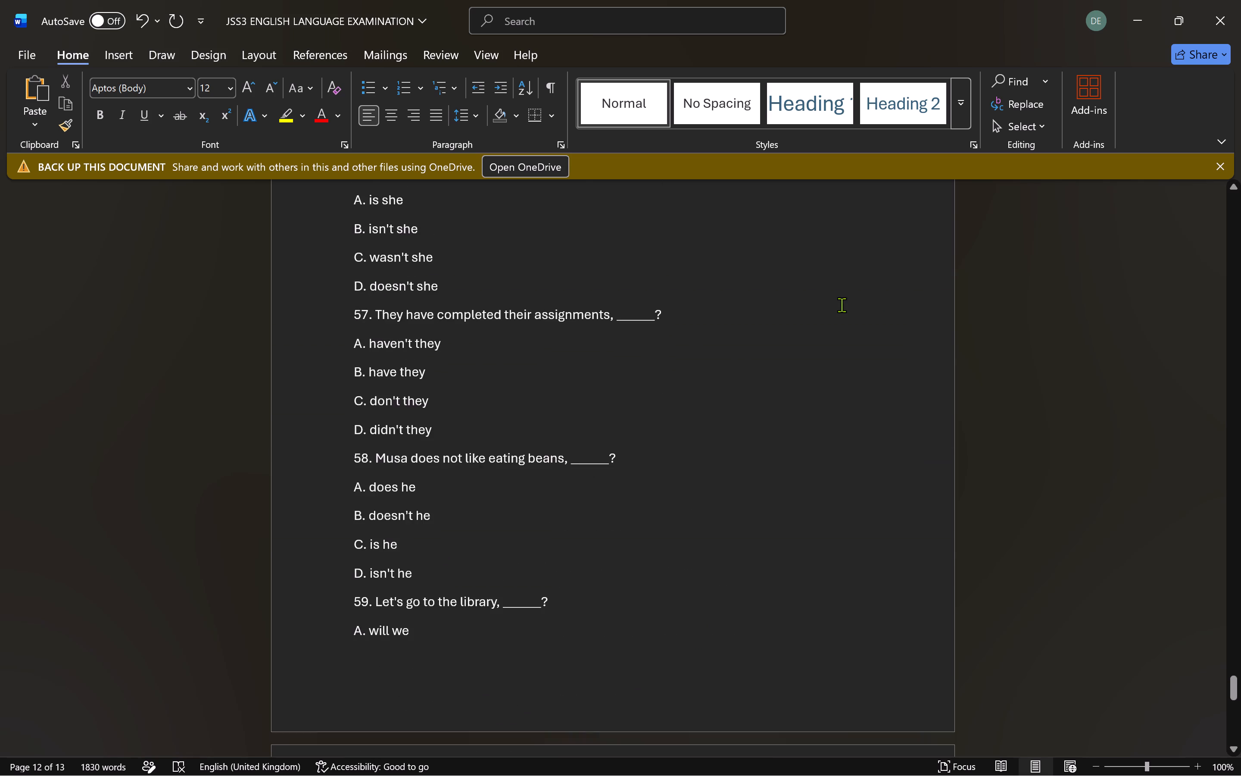
pyautogui.scroll(-1, 842, 305)
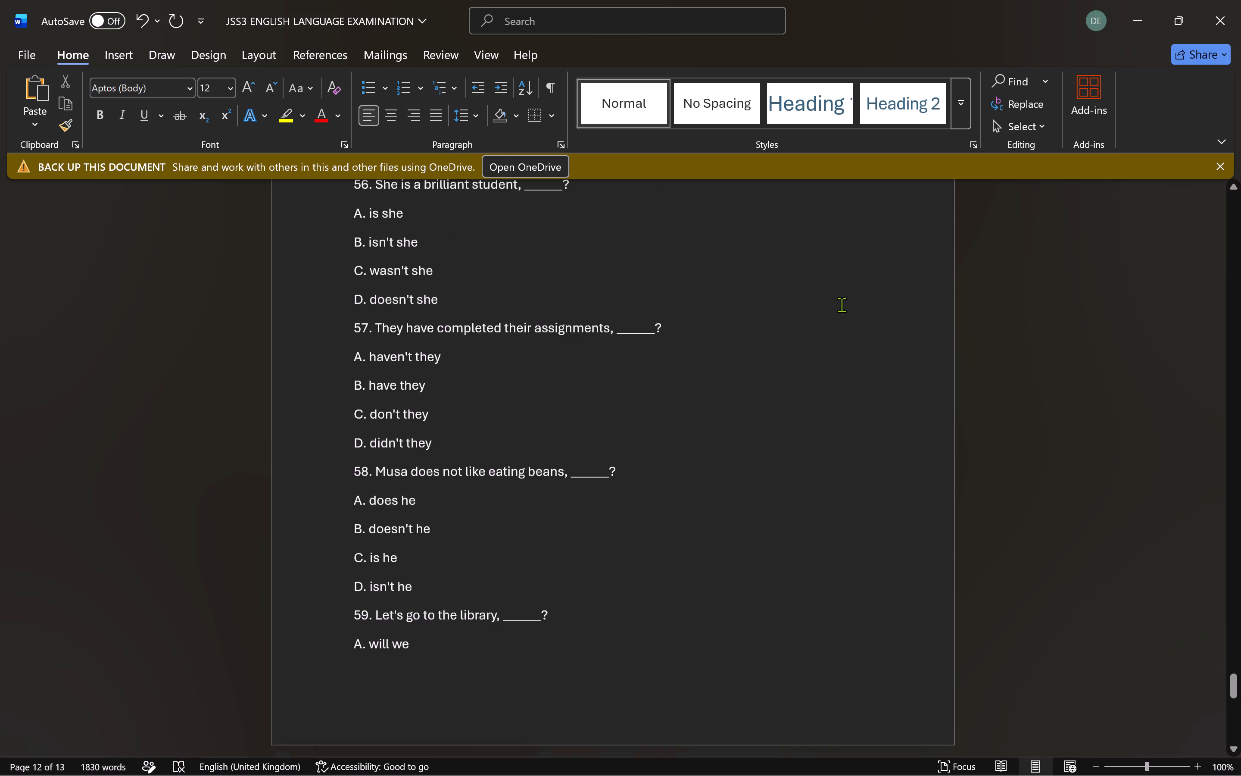
pyautogui.scroll(-1, 842, 305)
pyautogui.press('Down')
pyautogui.press('Down')
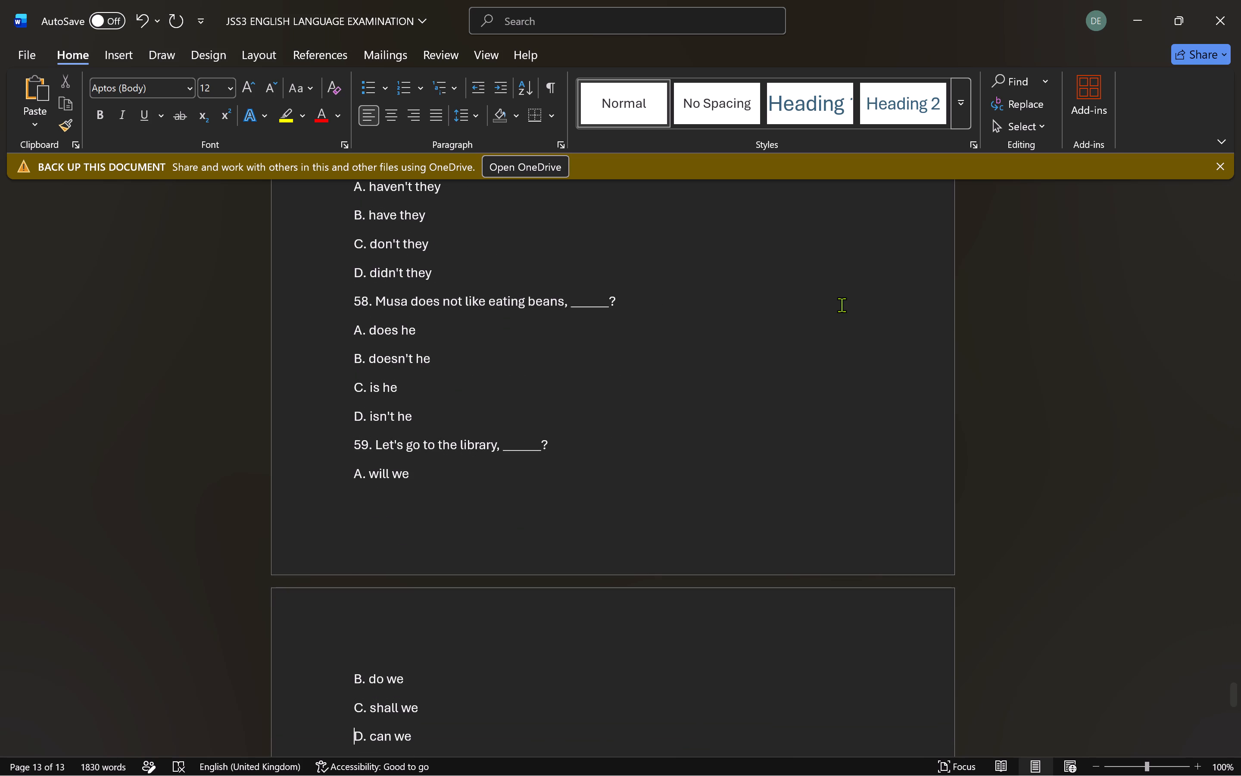
pyautogui.press('Down')
pyautogui.press('Down')
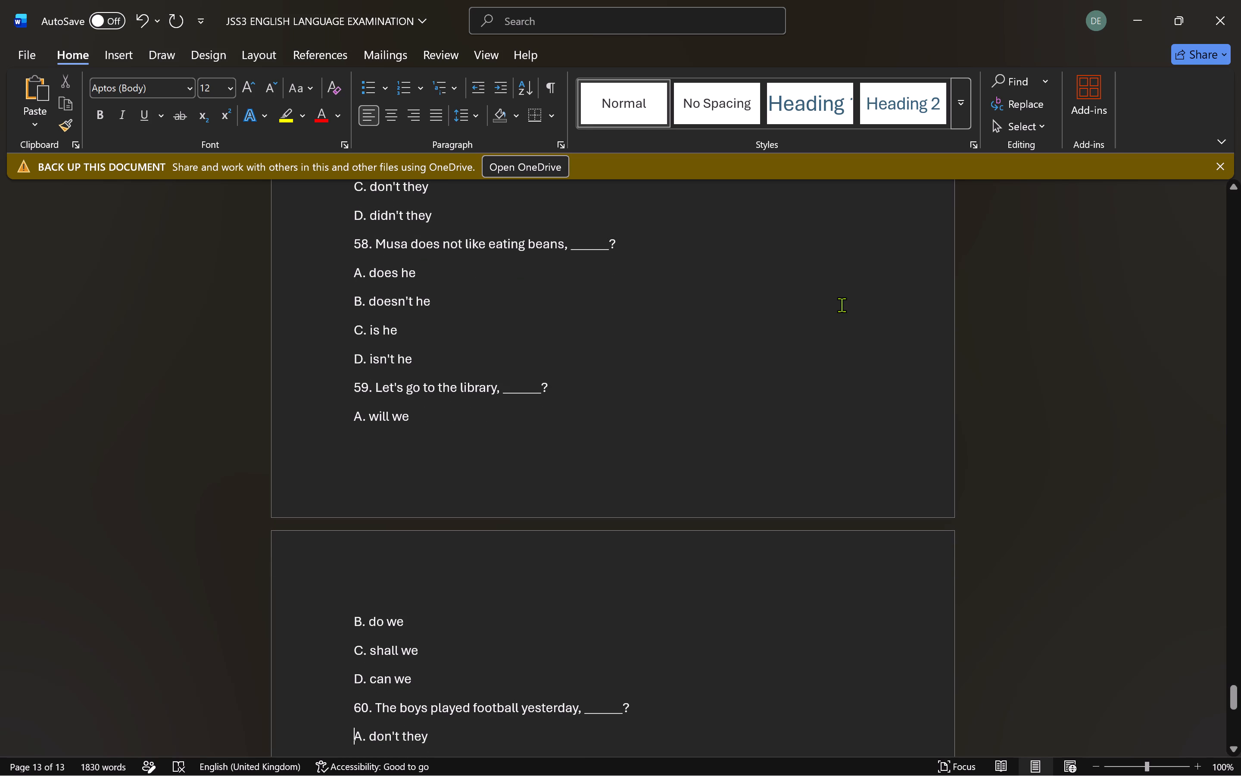
pyautogui.press('Down')
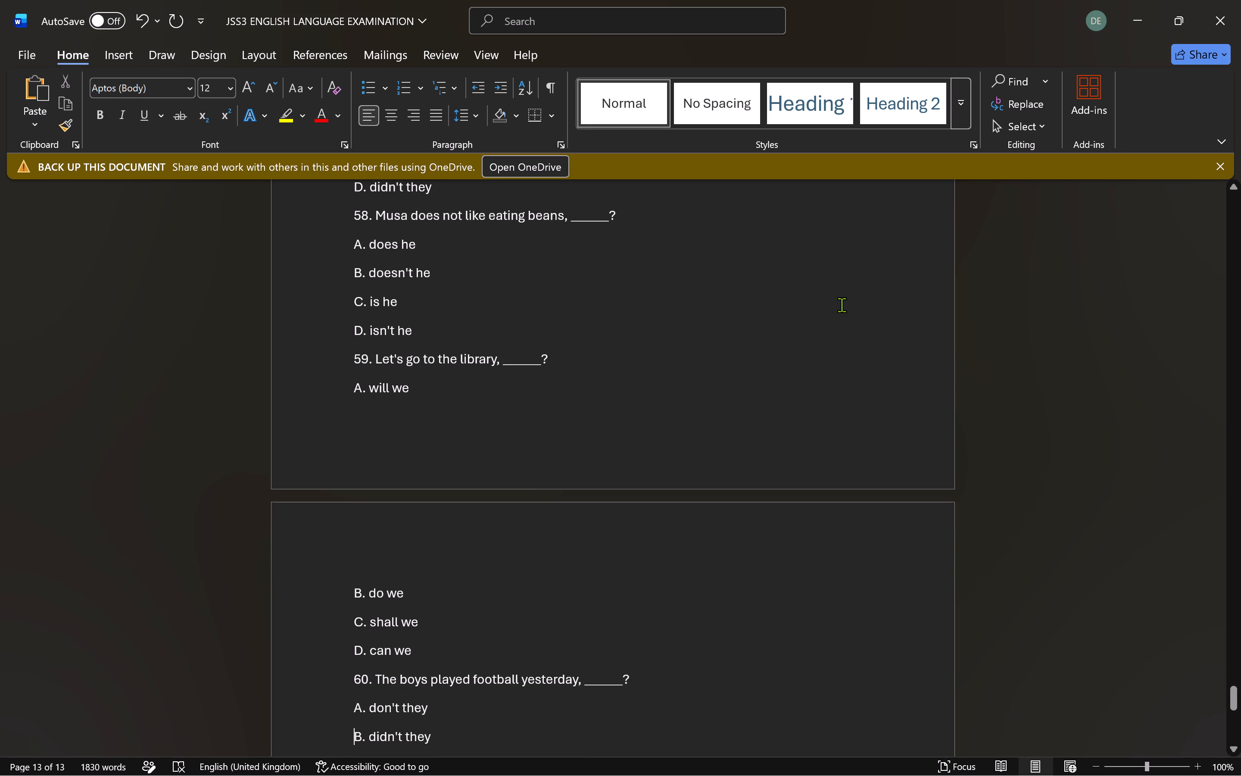
pyautogui.press('Down')
pyautogui.press('Down')
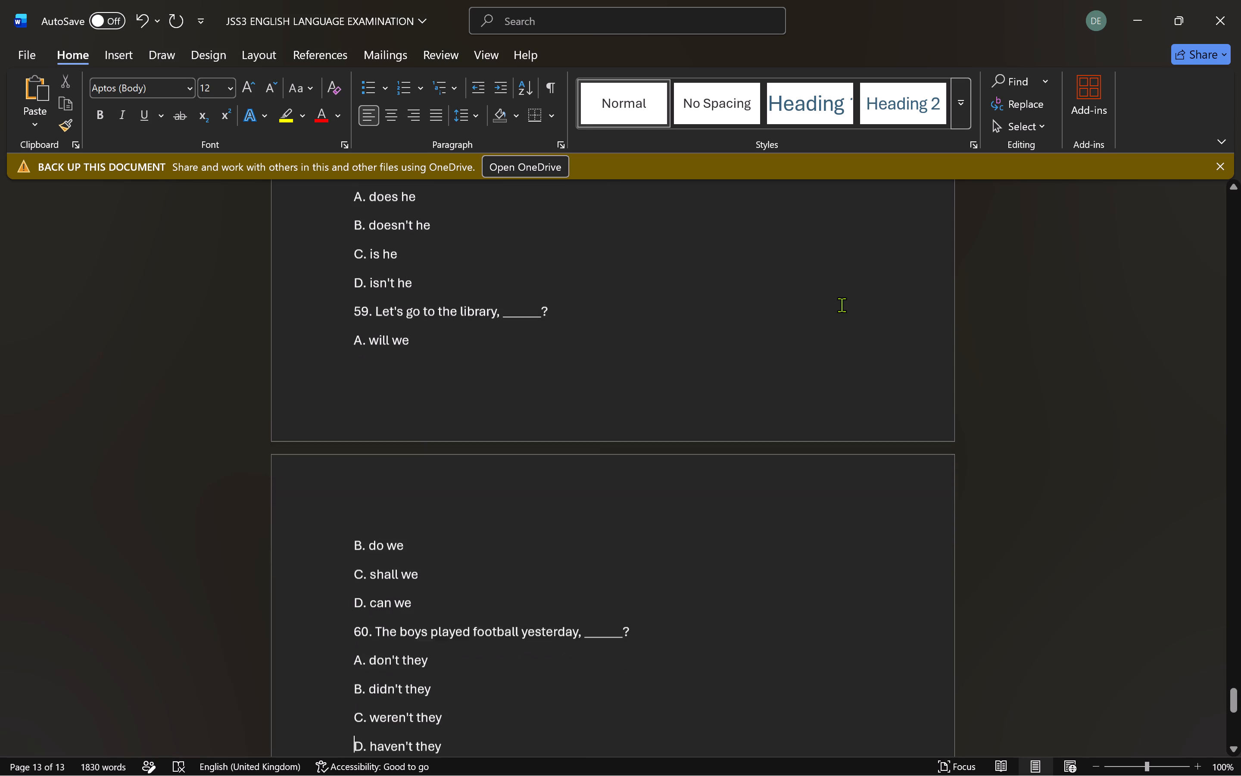
pyautogui.press('Down')
pyautogui.press('Down')
pyautogui.press('Down')
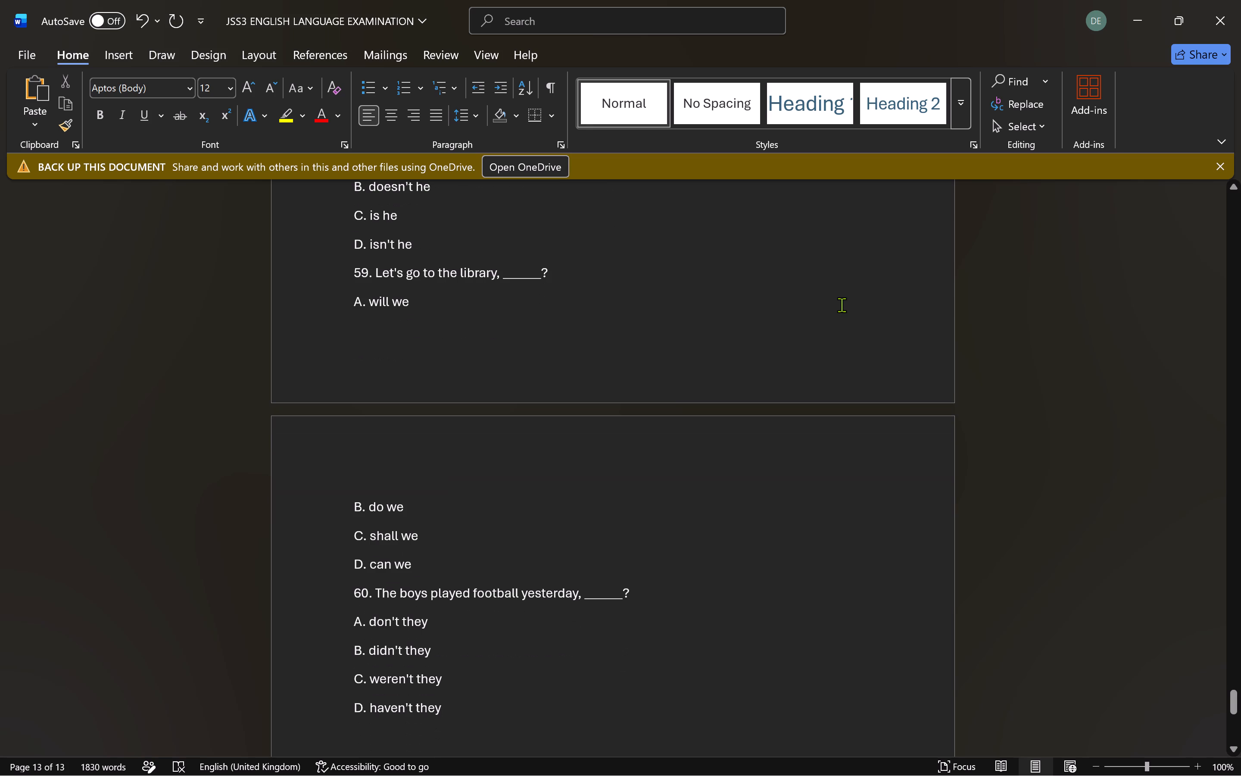
pyautogui.press('Down')
pyautogui.press('Down')
pyautogui.press('Down')
pyautogui.press('Down')
pyautogui.press('Down')
pyautogui.press('Up')
pyautogui.press('Up')
pyautogui.press('Up')
pyautogui.press('Up')
pyautogui.press('Up')
pyautogui.press('Up')
pyautogui.press('Up')
pyautogui.press('Up')
pyautogui.press('Up')
pyautogui.press('Up')
pyautogui.press('Up')
pyautogui.press('Up')
pyautogui.press('Up')
pyautogui.press('Up')
pyautogui.press('Up')
pyautogui.press('Up')
pyautogui.press('Up')
pyautogui.press('Up')
pyautogui.press('Up')
pyautogui.press('Up')
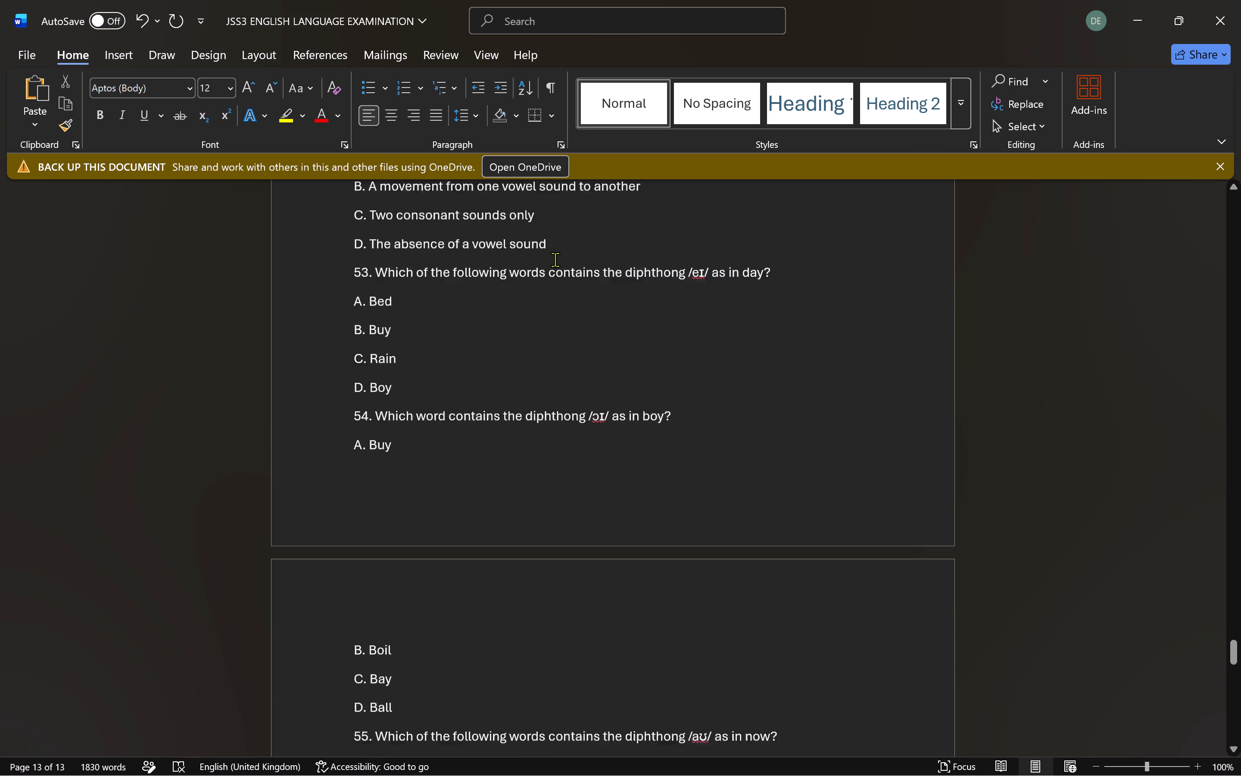
# Save the examination document.
pyautogui.hotkey('ctrl', 's')
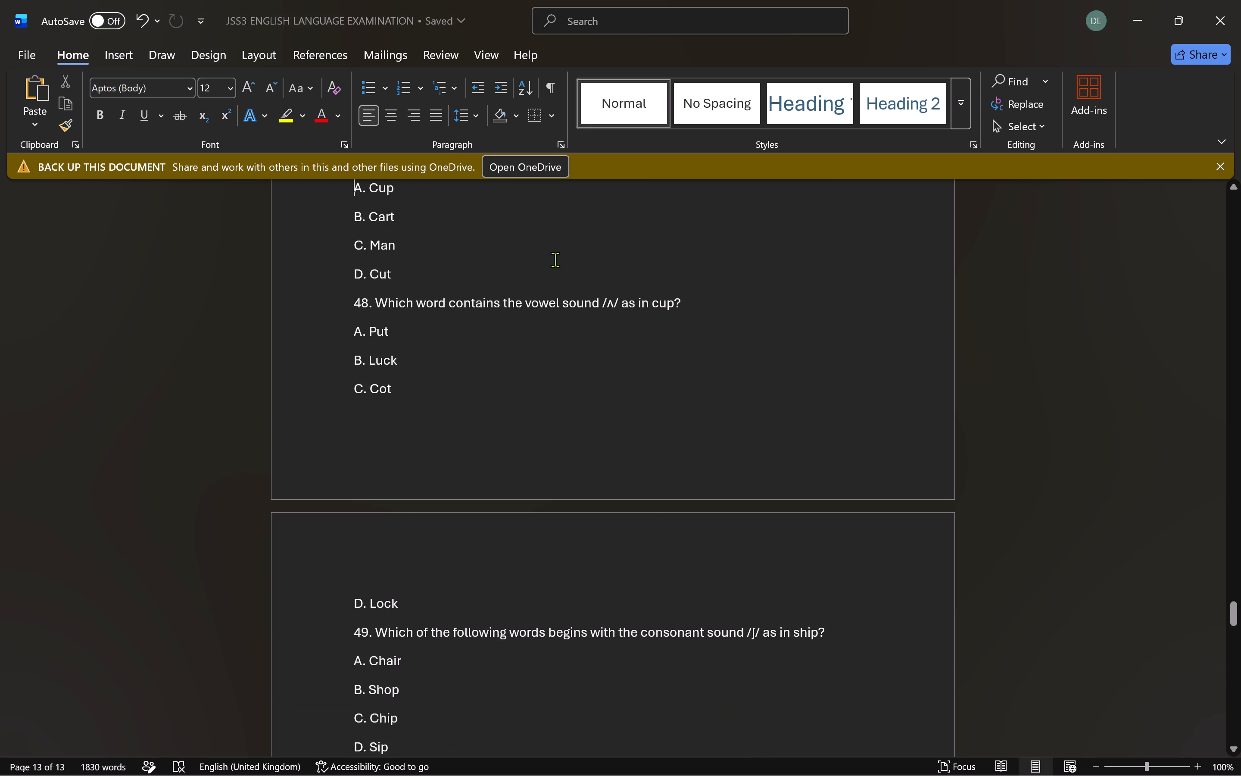
# Check the examination down to its last question, and look back through it to the comprehension passage in Section A.
pyautogui.press('Down')
pyautogui.press('Down')
pyautogui.press('Down')
pyautogui.press('Down')
pyautogui.press('Down')
pyautogui.press('Down')
pyautogui.press('Down')
pyautogui.press('Down')
pyautogui.press('Down')
pyautogui.press('Down')
pyautogui.press('Down')
pyautogui.press('Down')
pyautogui.press('Down')
pyautogui.press('Down')
pyautogui.press('Down')
pyautogui.press('Down')
pyautogui.press('Down')
pyautogui.press('Down')
pyautogui.press('Down')
pyautogui.press('Down')
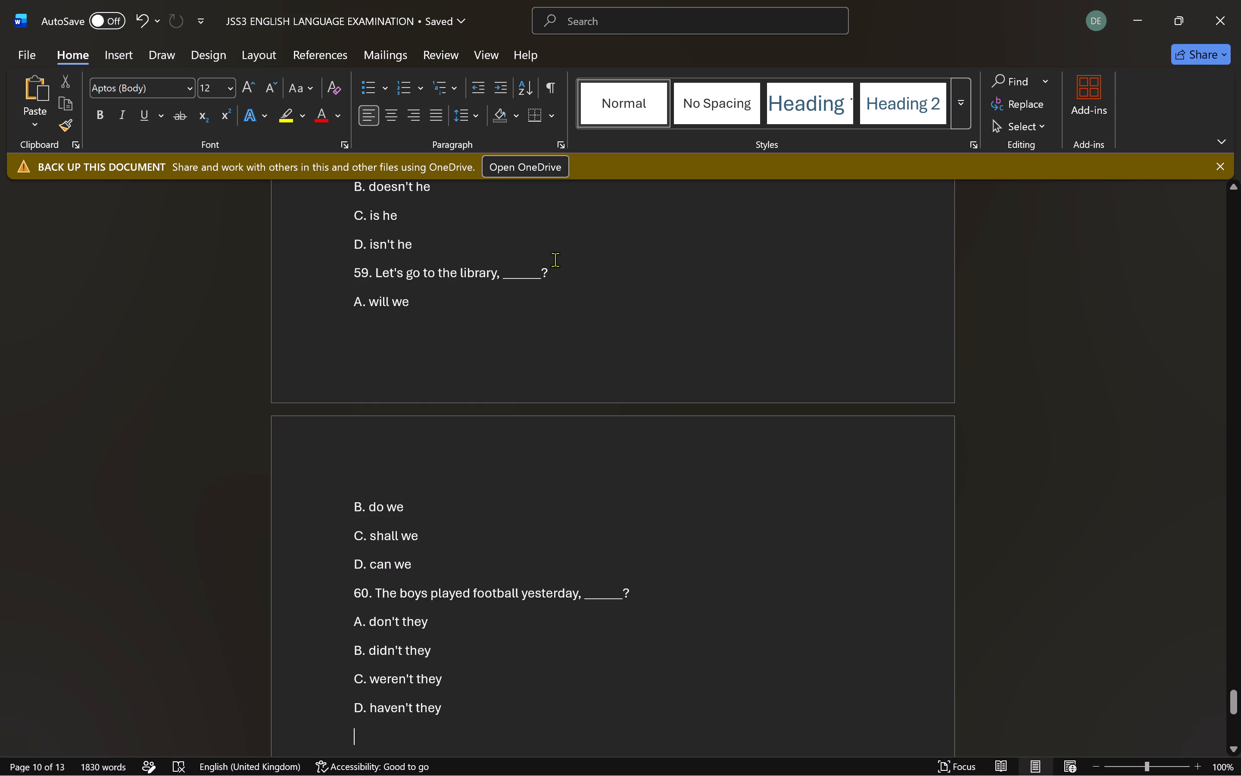
pyautogui.press('Up')
pyautogui.press('Up')
pyautogui.press('Up')
pyautogui.press('Up')
pyautogui.press('Up')
pyautogui.press('Up')
pyautogui.press('Up')
pyautogui.press('Up')
pyautogui.press('Up')
pyautogui.press('Up')
pyautogui.press('Up')
pyautogui.press('Up')
pyautogui.press('Up')
pyautogui.press('Up')
pyautogui.press('Up')
pyautogui.press('Up')
pyautogui.press('Up')
pyautogui.press('Up')
pyautogui.press('Up')
pyautogui.press('Up')
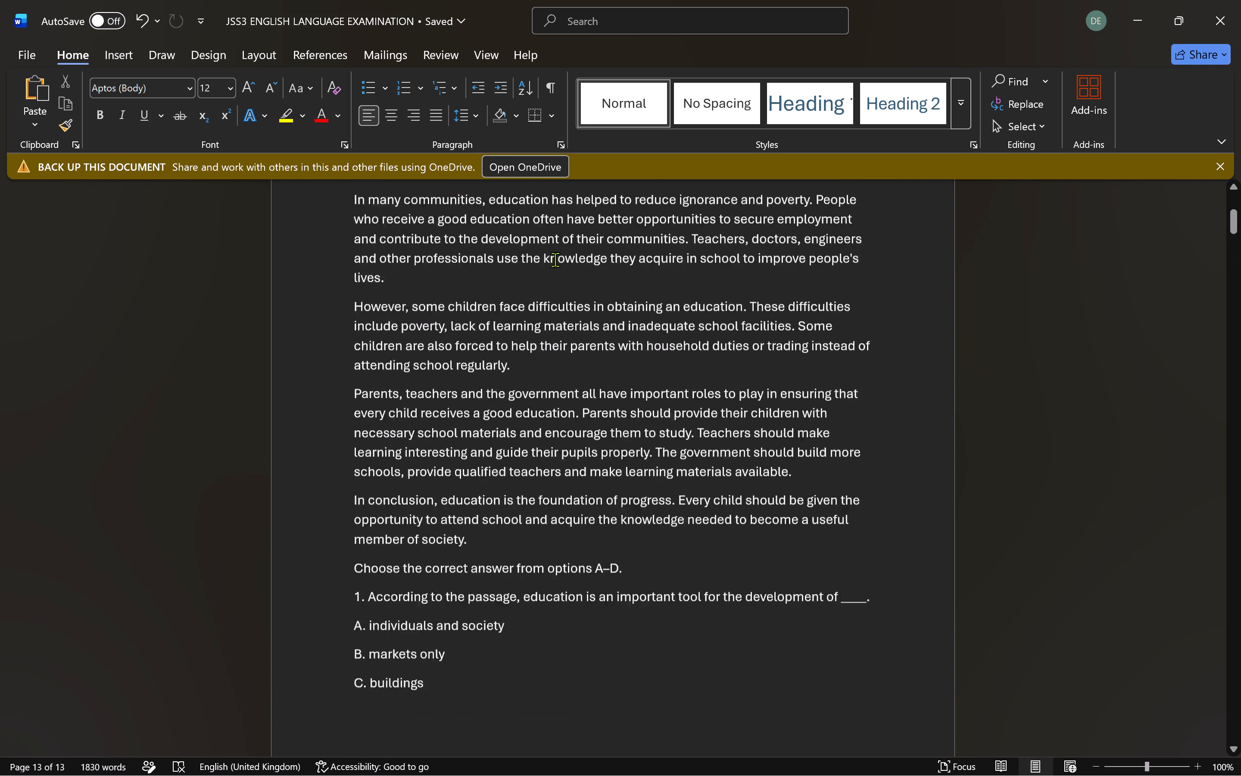
# Delete the introductory note about corrected numbering above the "JSS3 ENGLISH LANGUAGE EXAMINATION" title.
pyautogui.press('Up')
pyautogui.press('Up')
pyautogui.press('Up')
pyautogui.press('Up')
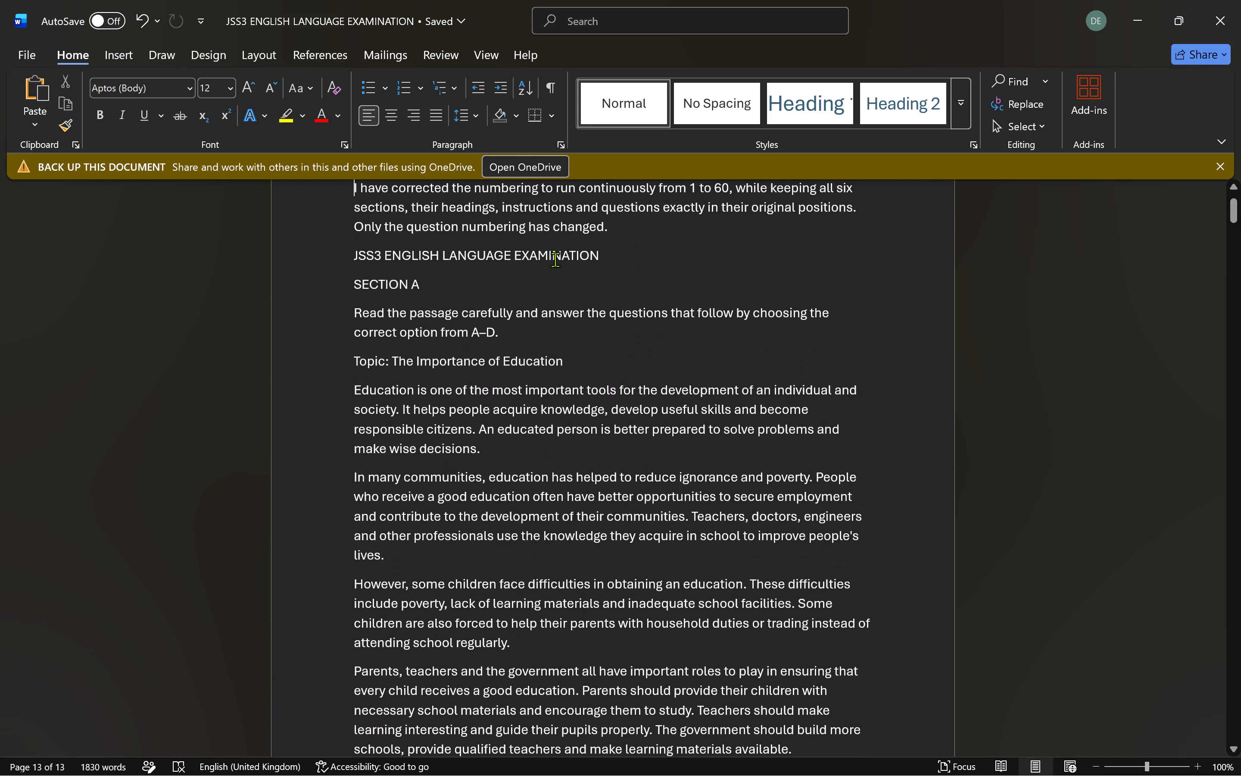
pyautogui.moveTo(652, 222); pyautogui.dragTo(314, 193)
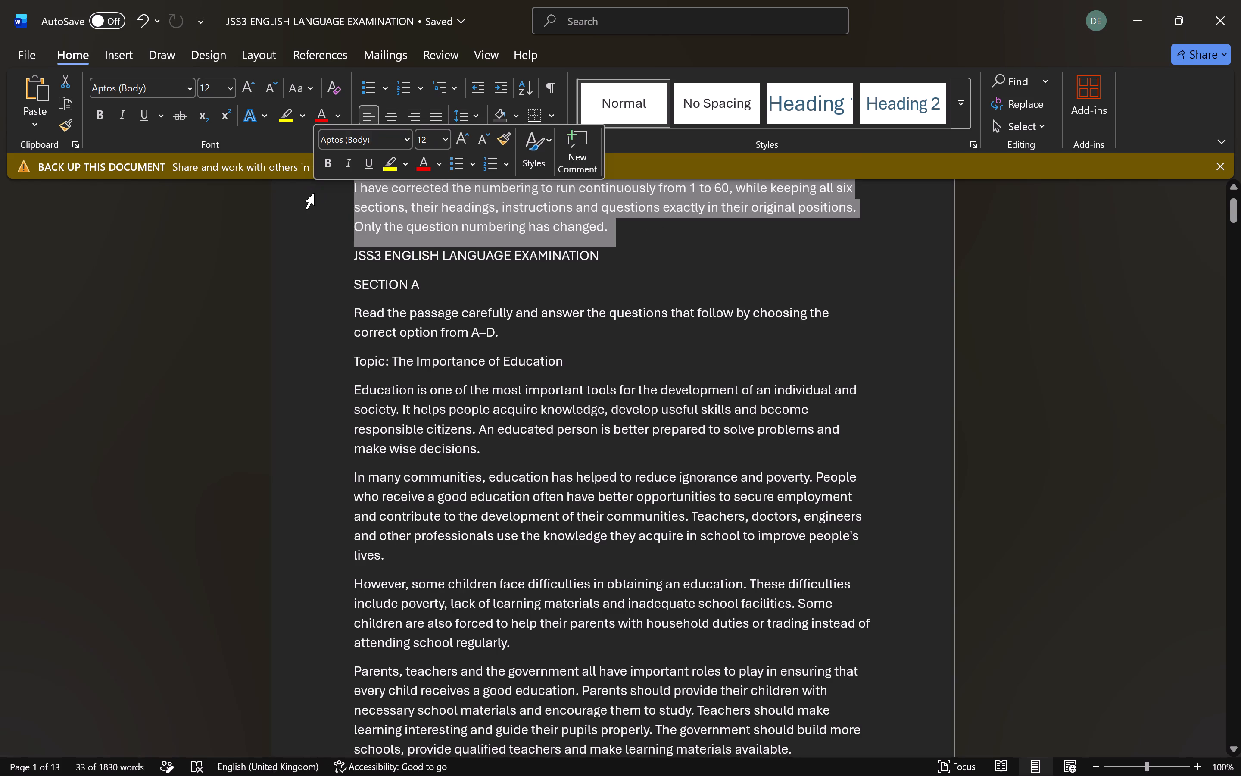
pyautogui.press('BackSpace')
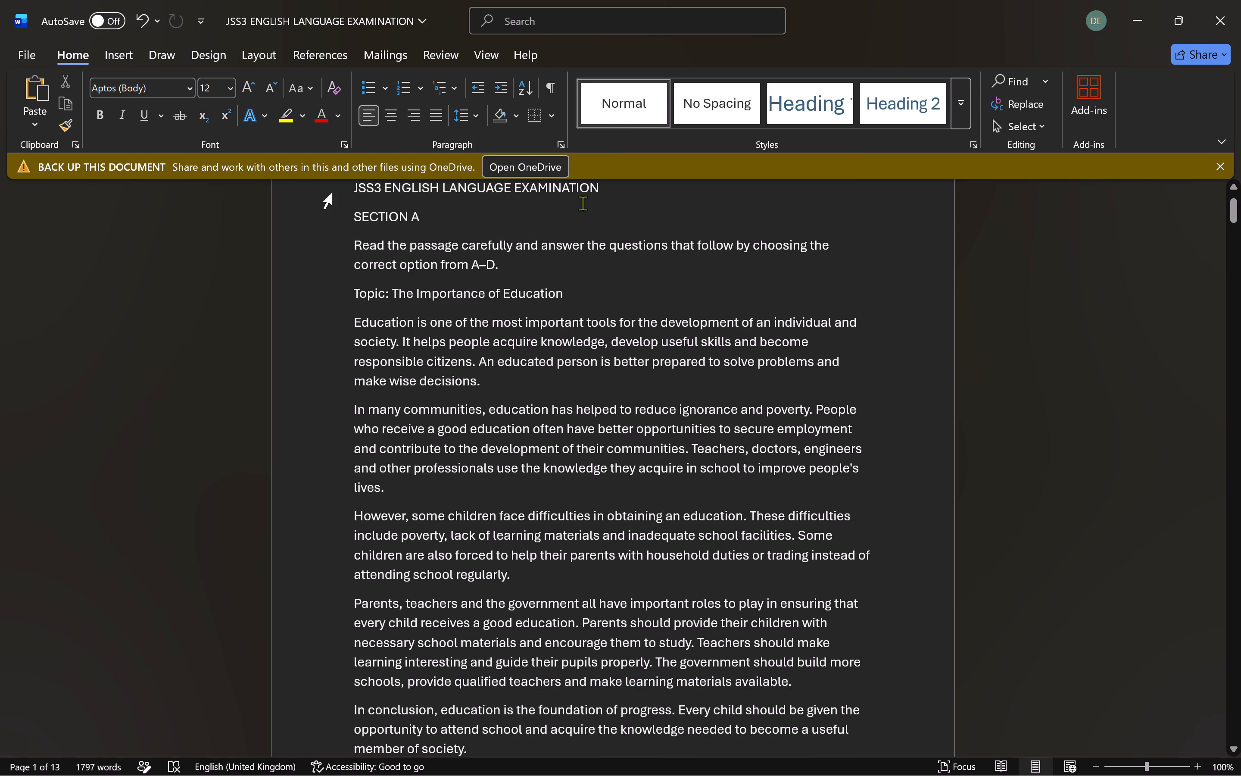
pyautogui.scroll(3, 583, 206)
pyautogui.press('BackSpace')
pyautogui.press('BackSpace')
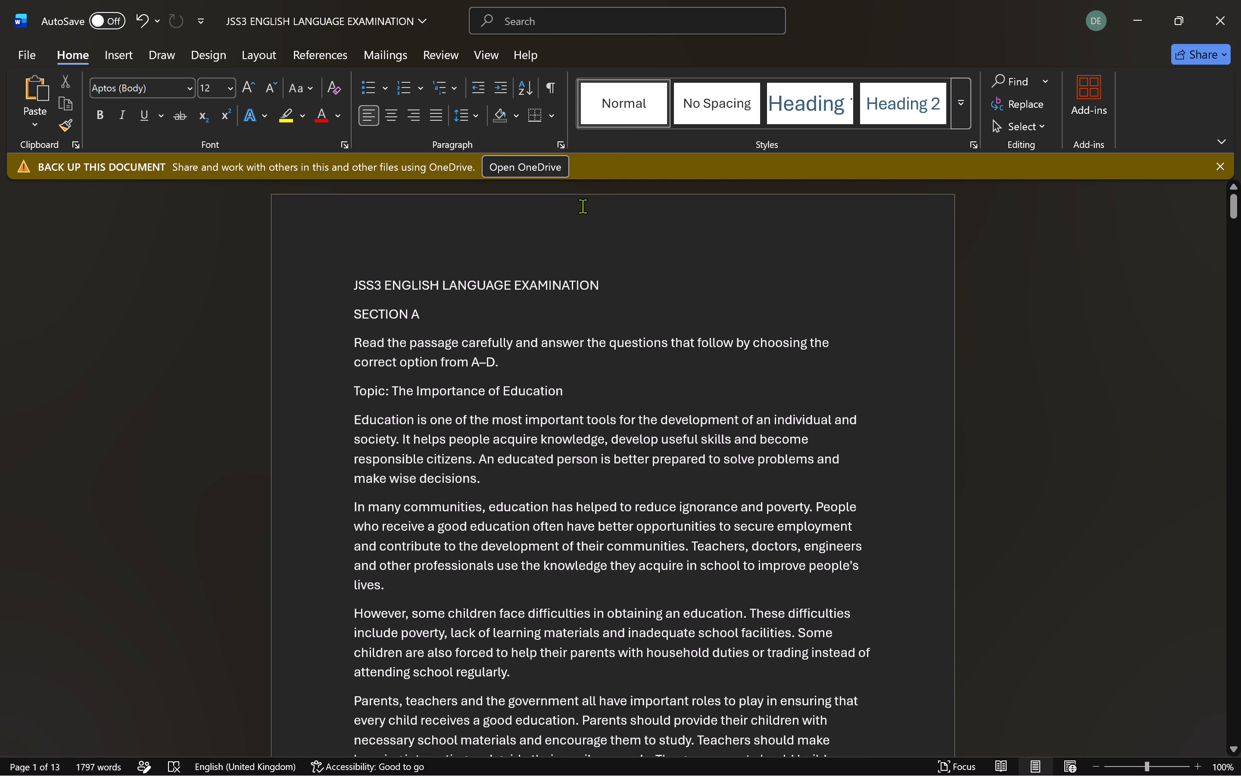
# Insert a blank line between option D of question 10 and the "SECTION B" heading.
pyautogui.scroll(-1, 544, 381)
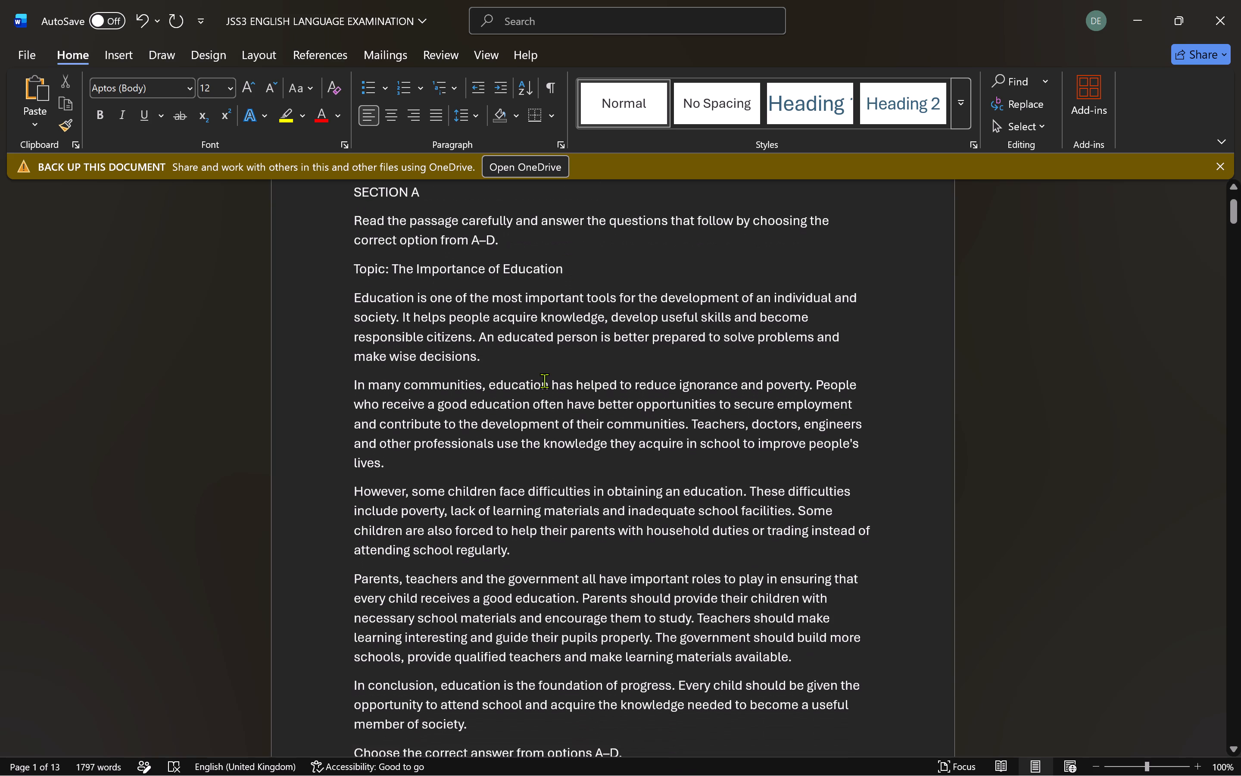
pyautogui.scroll(1, 544, 381)
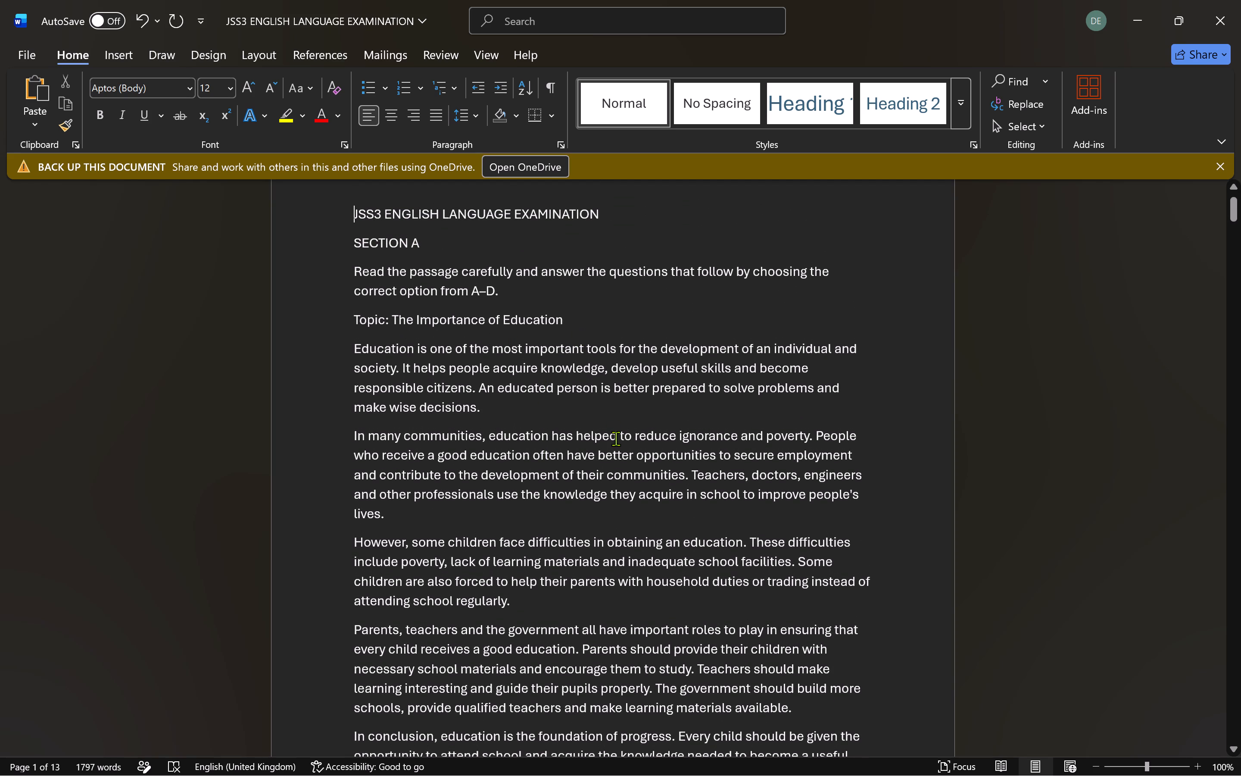
pyautogui.scroll(-3, 616, 438)
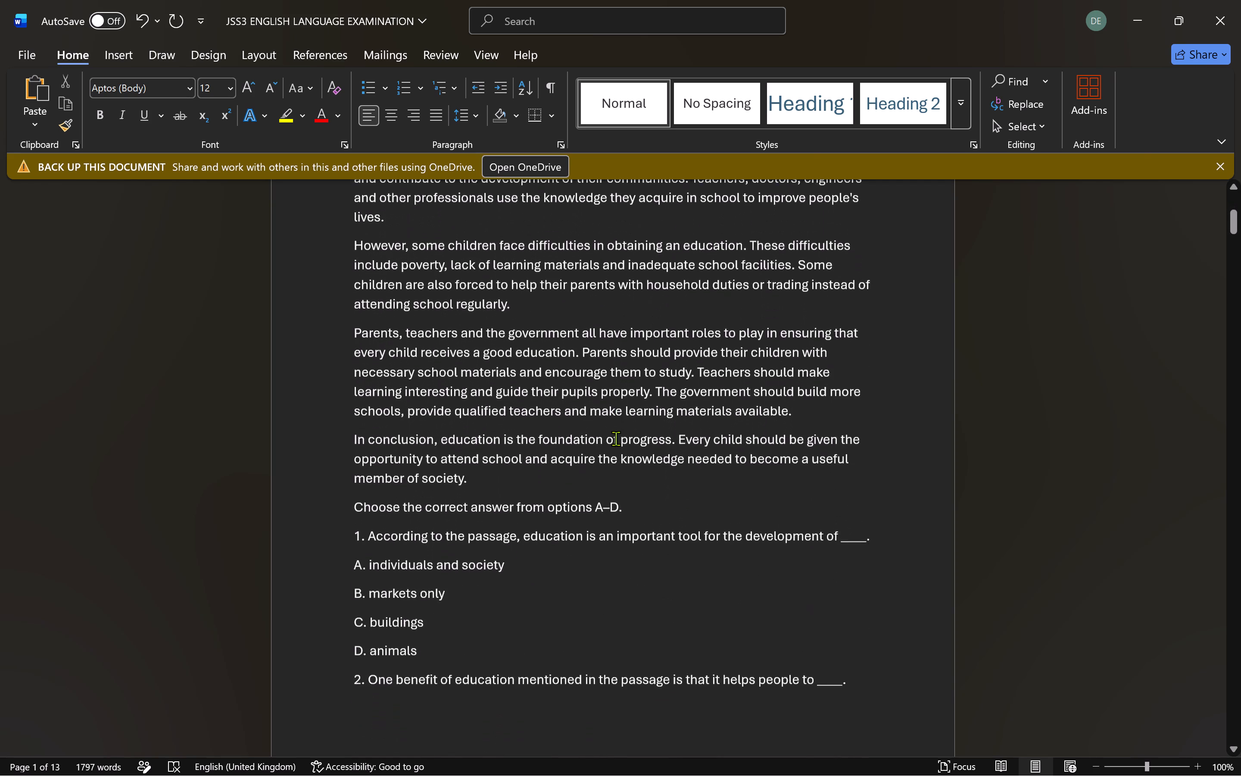
pyautogui.scroll(-4, 616, 438)
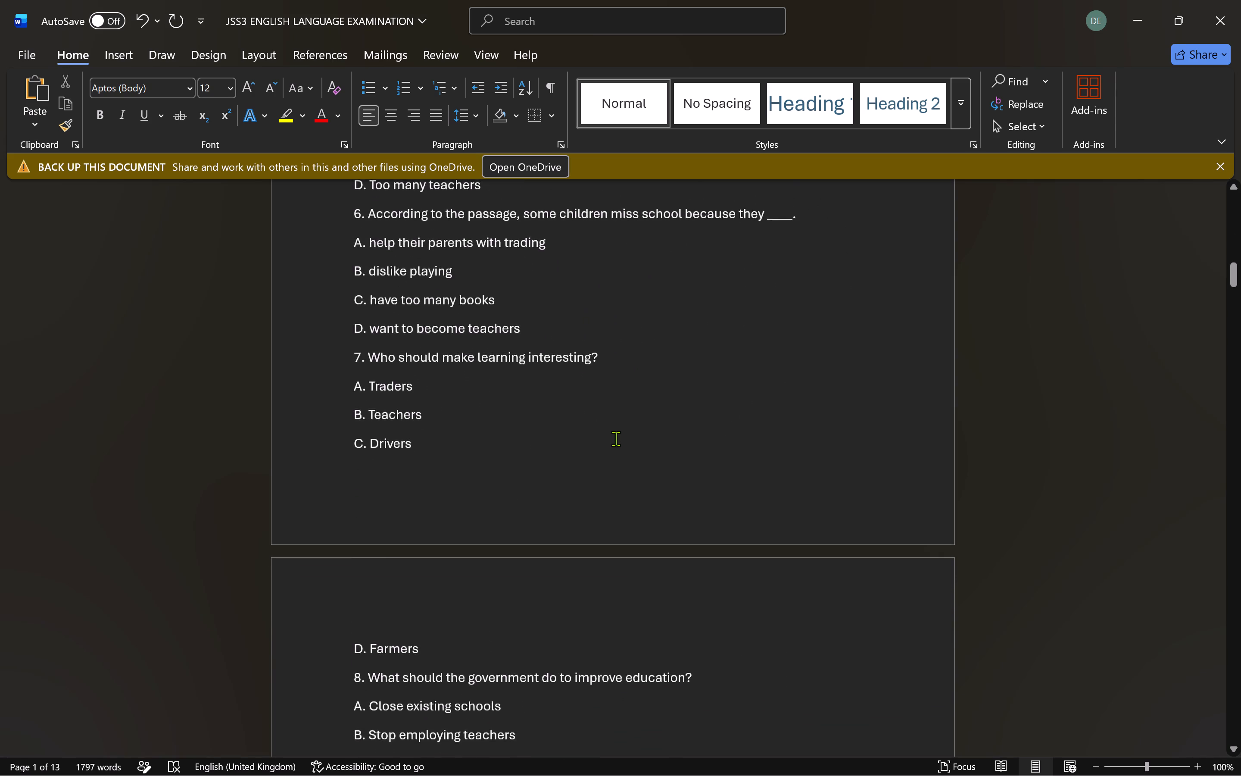
pyautogui.scroll(-3, 616, 438)
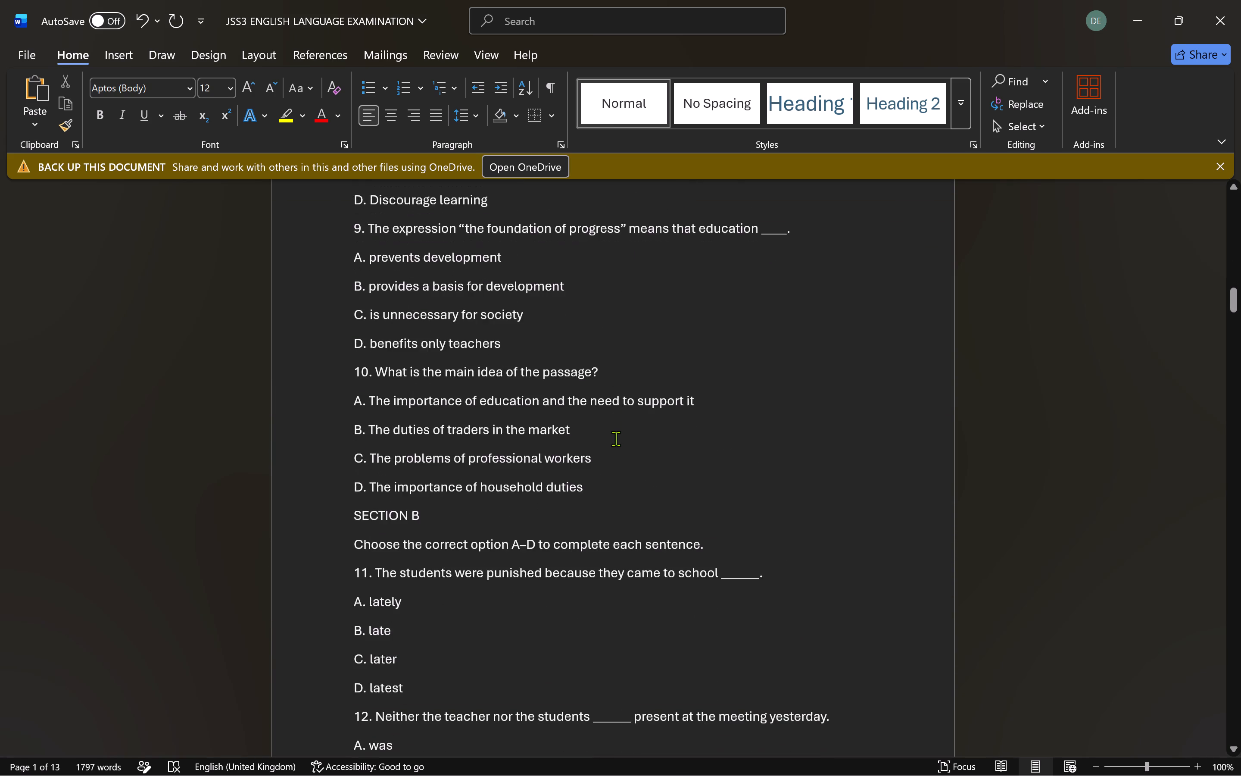
pyautogui.click(611, 464)
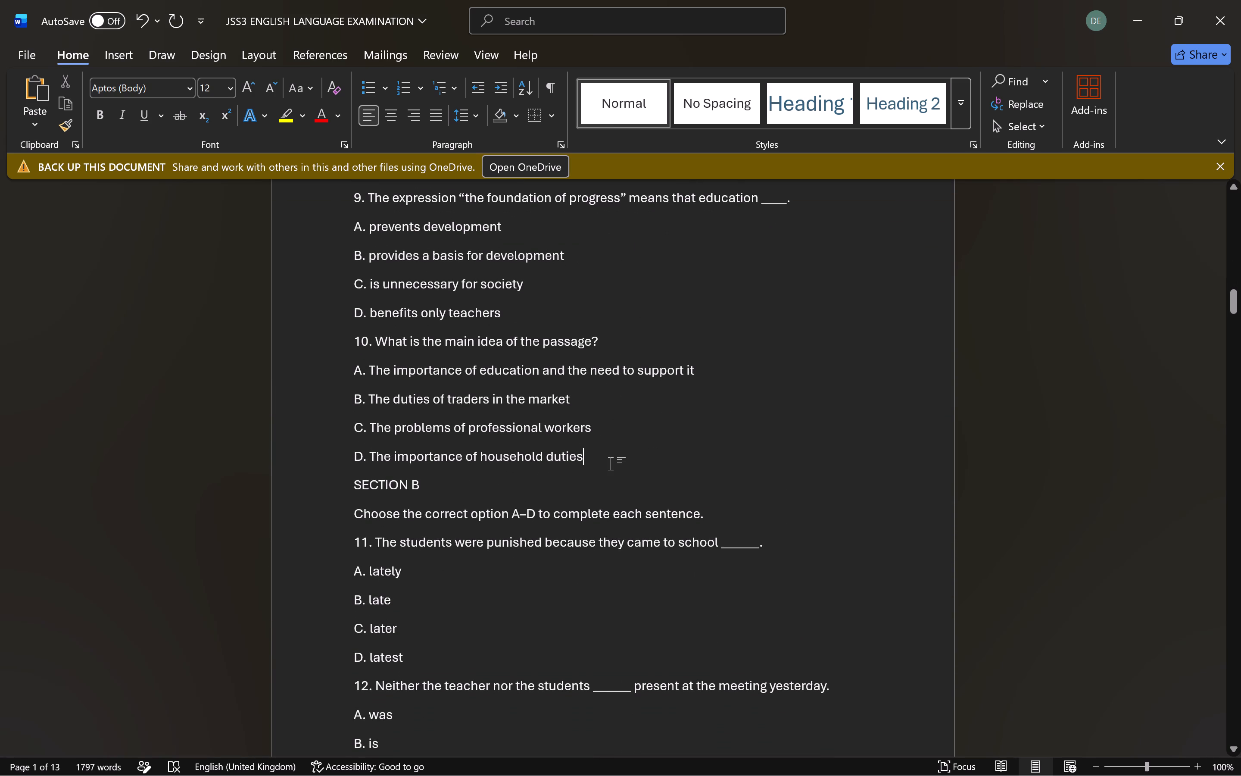
pyautogui.press('Return')
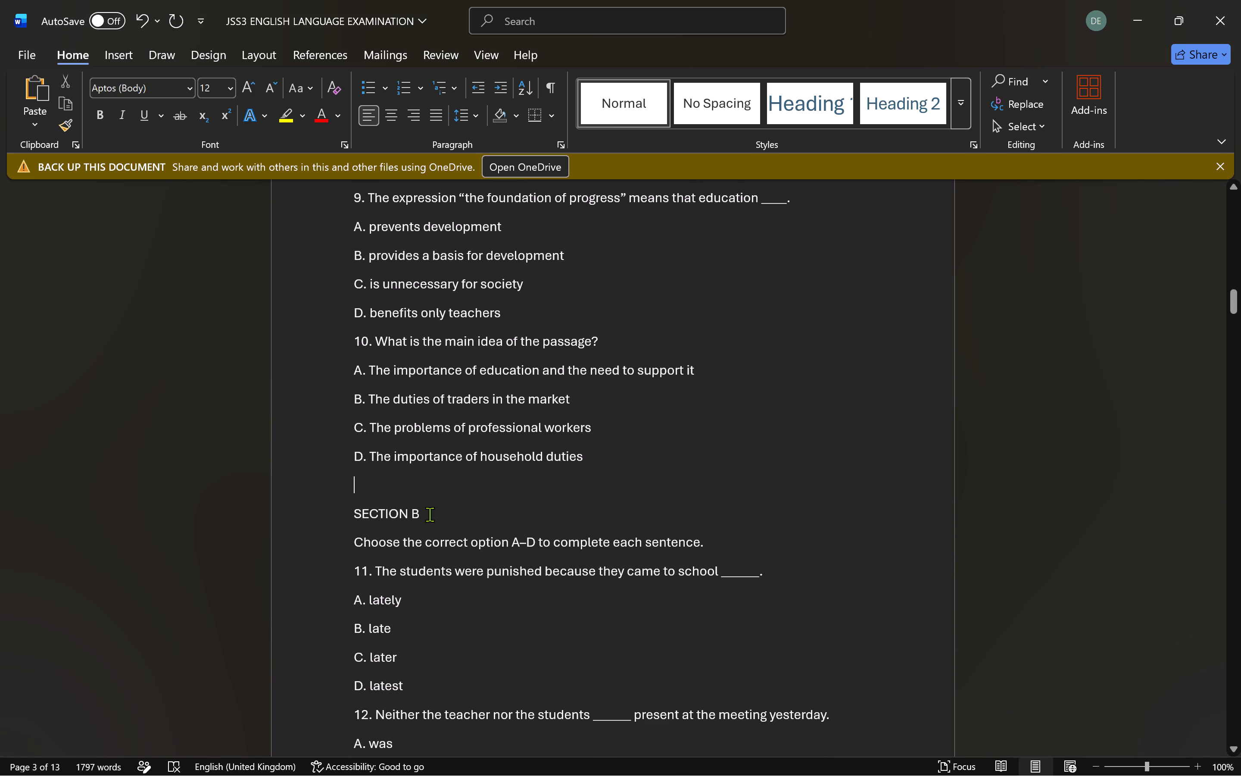
# Look through the remaining sections to the end of the examination and save the document.
pyautogui.scroll(-1, 430, 514)
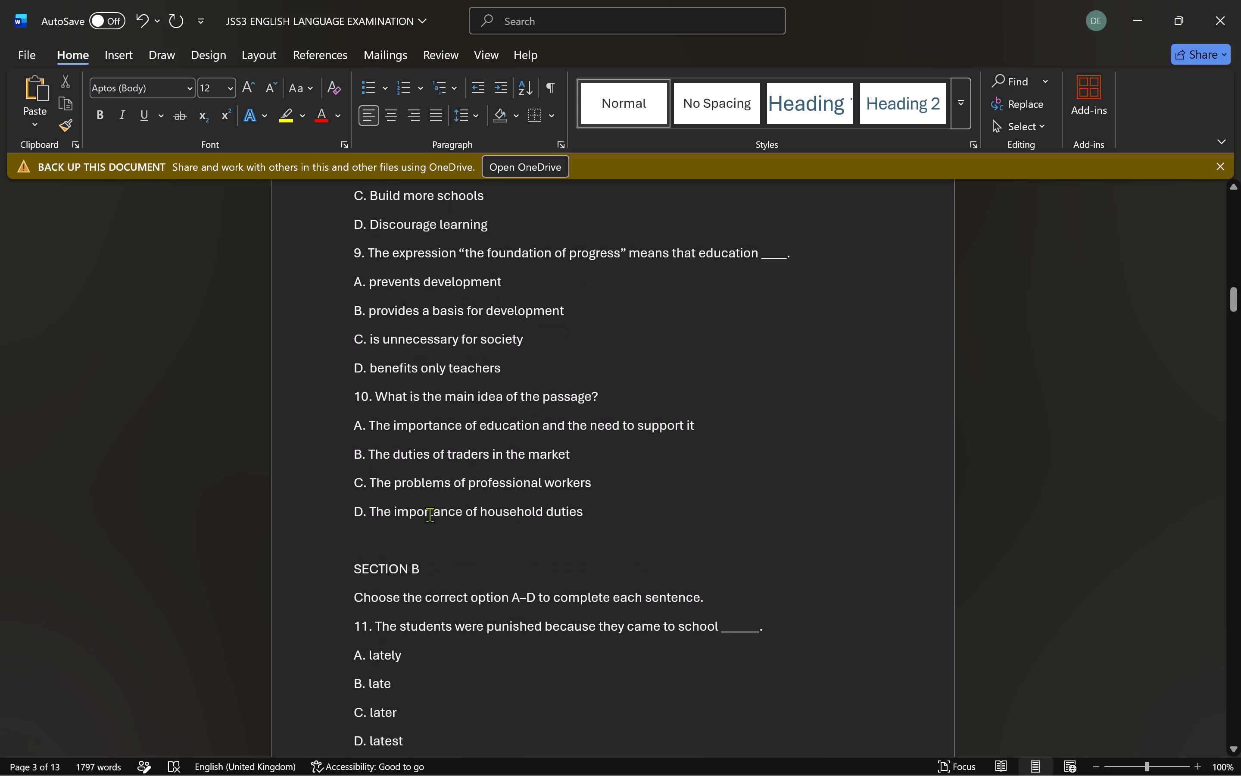
pyautogui.scroll(-4, 430, 514)
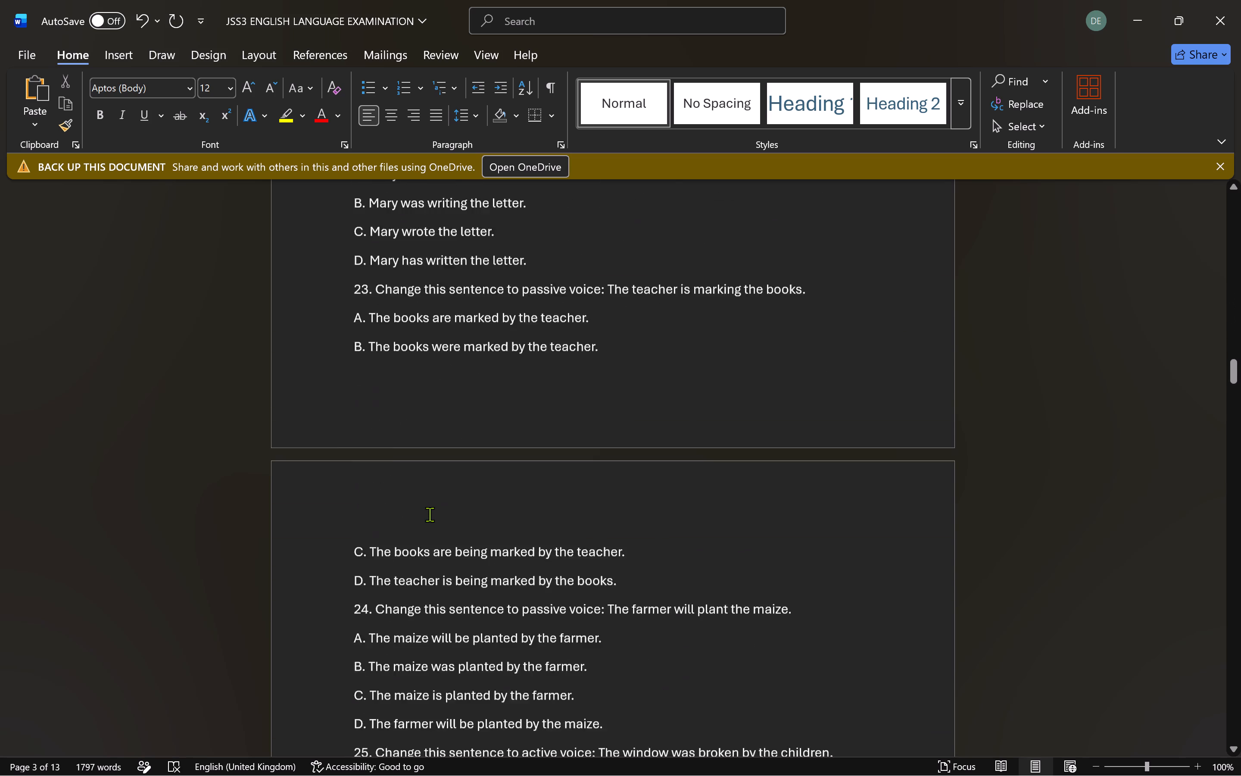
pyautogui.scroll(-14, 430, 514)
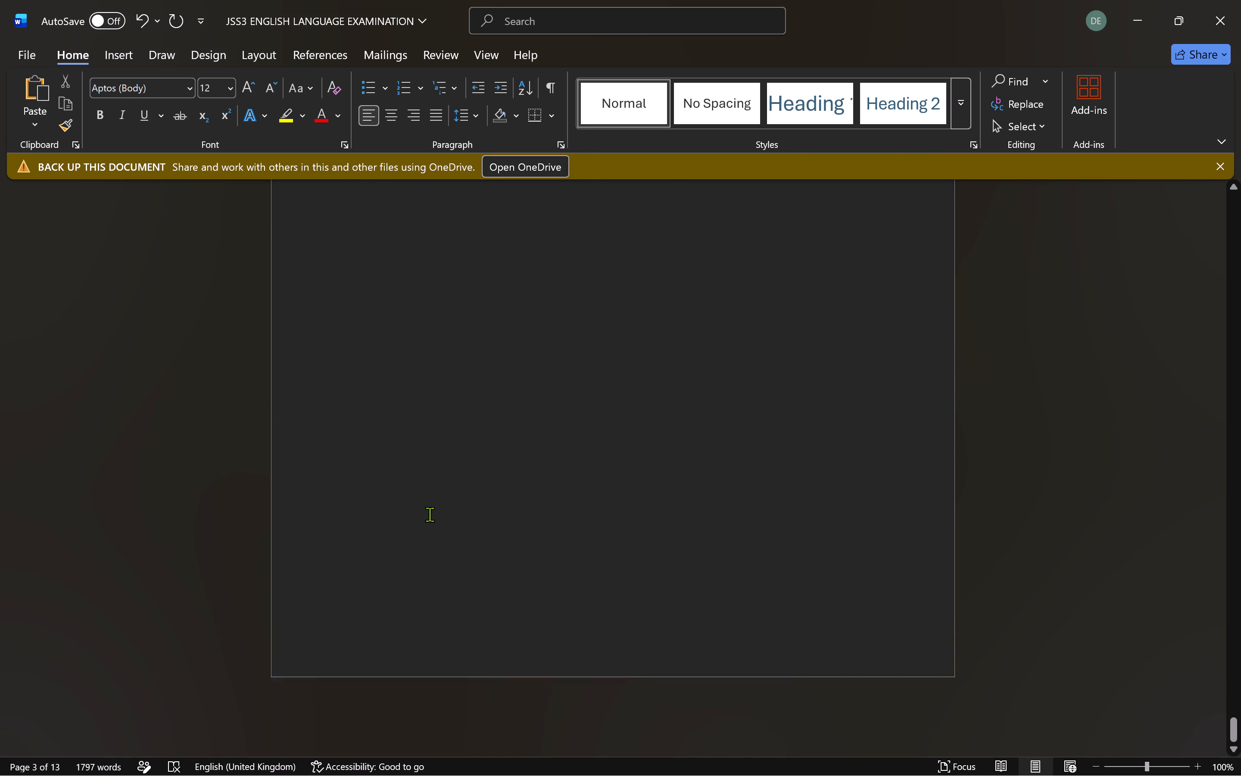
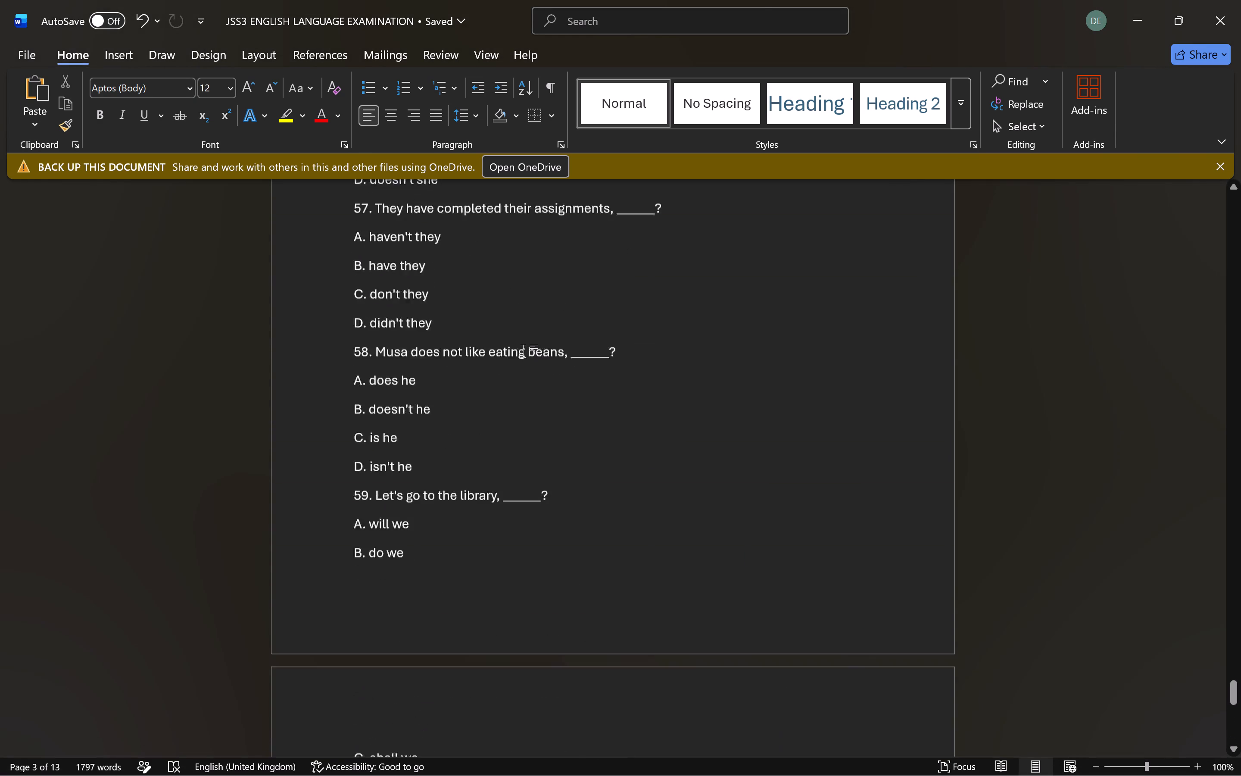
pyautogui.scroll(-4, 617, 598)
pyautogui.scroll(2, 617, 598)
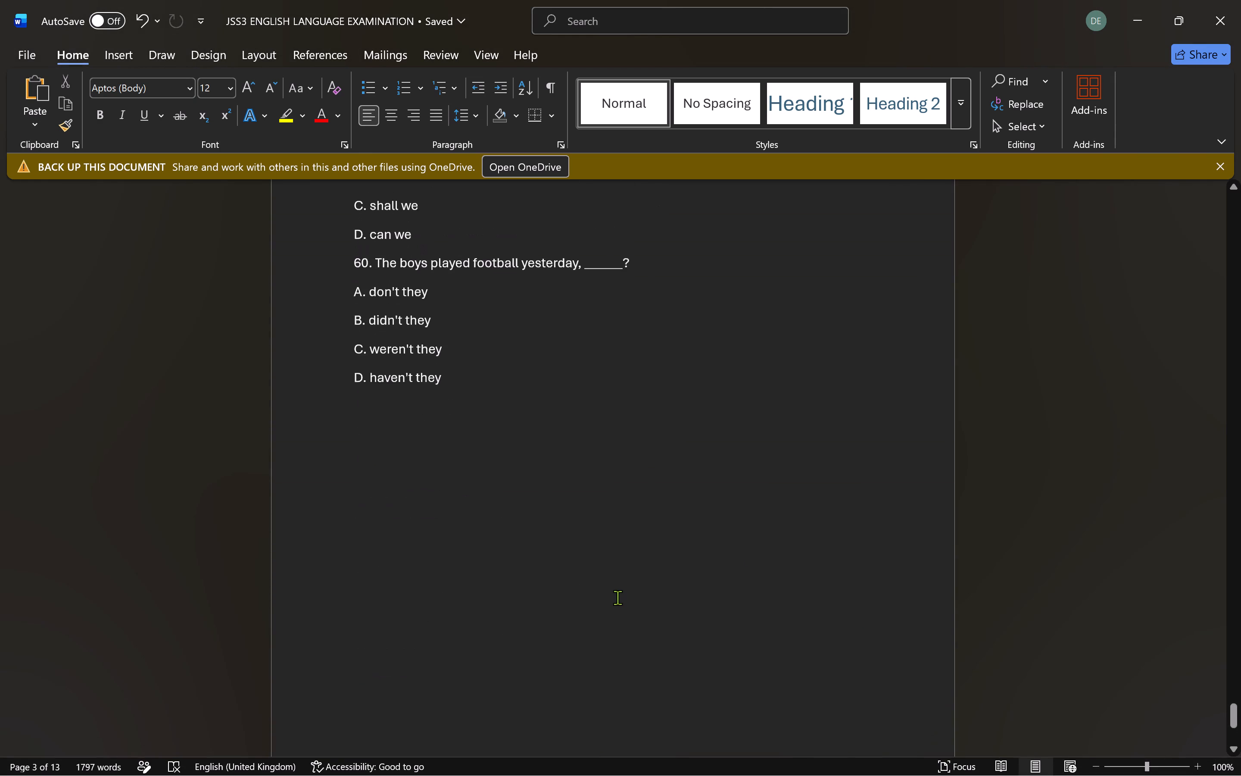
pyautogui.scroll(1, 617, 598)
pyautogui.press('Return')
pyautogui.press('Return')
pyautogui.press('Return')
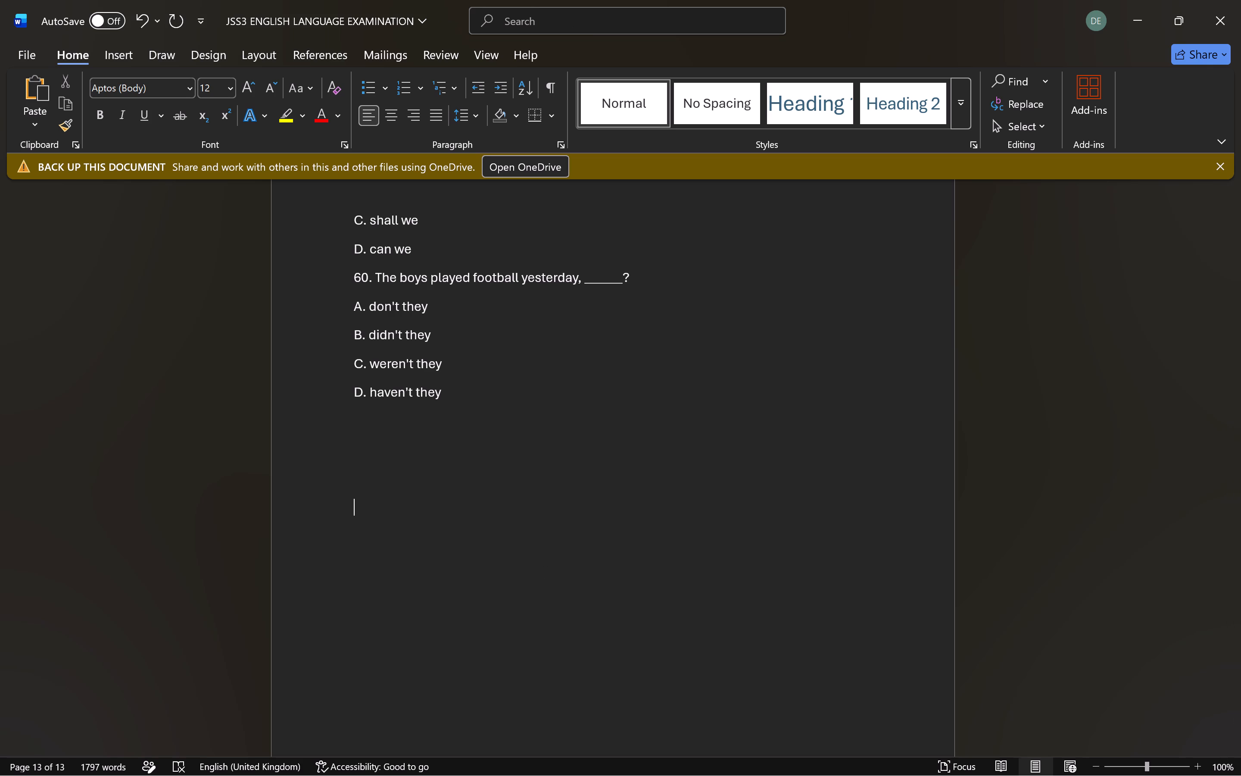
# Delete the "SECTION A" heading line beneath the examination title on the first page.
pyautogui.scroll(7, 652, 476)
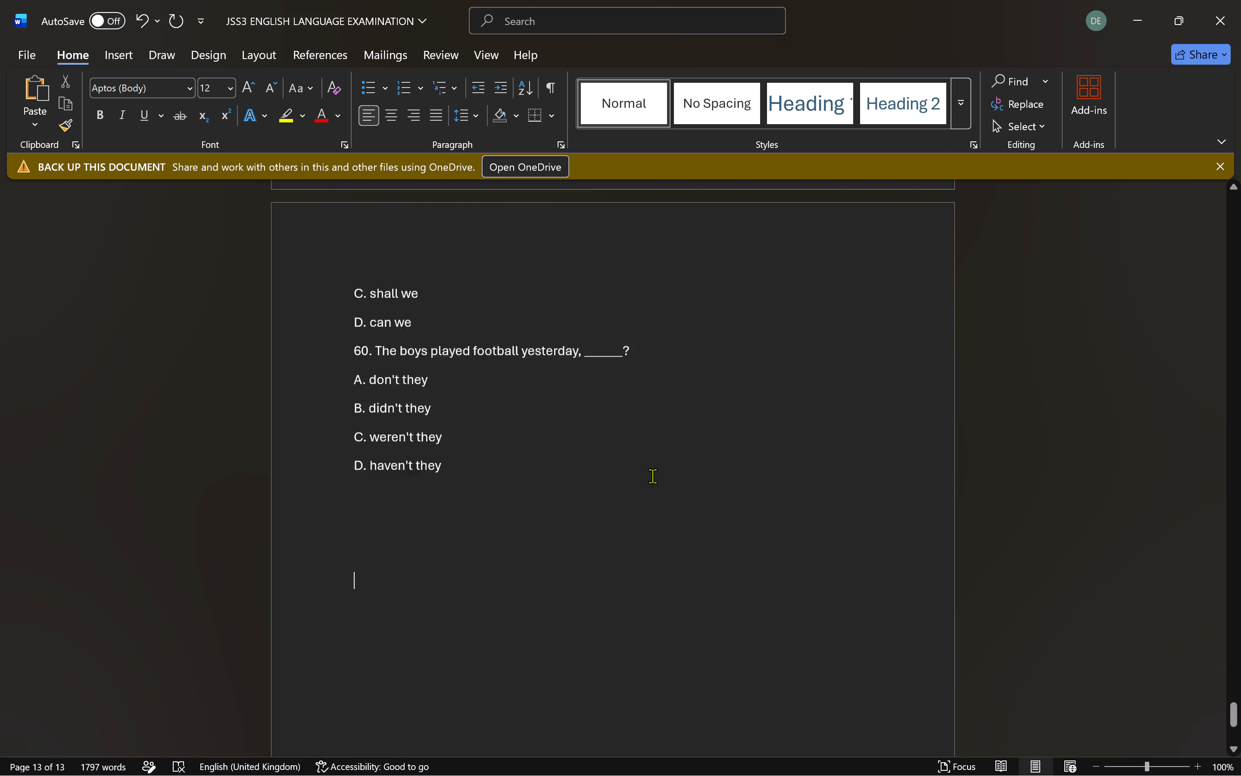
pyautogui.scroll(19, 652, 476)
pyautogui.scroll(7, 652, 476)
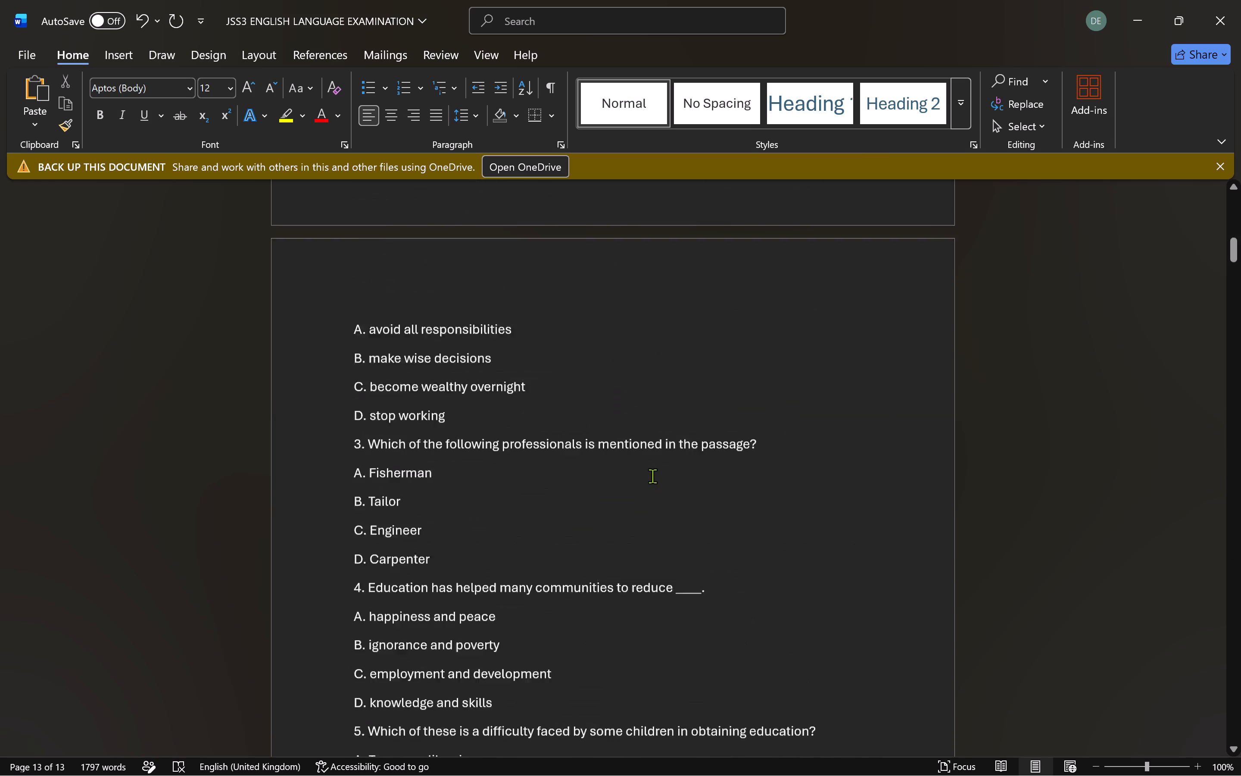
pyautogui.scroll(9, 652, 476)
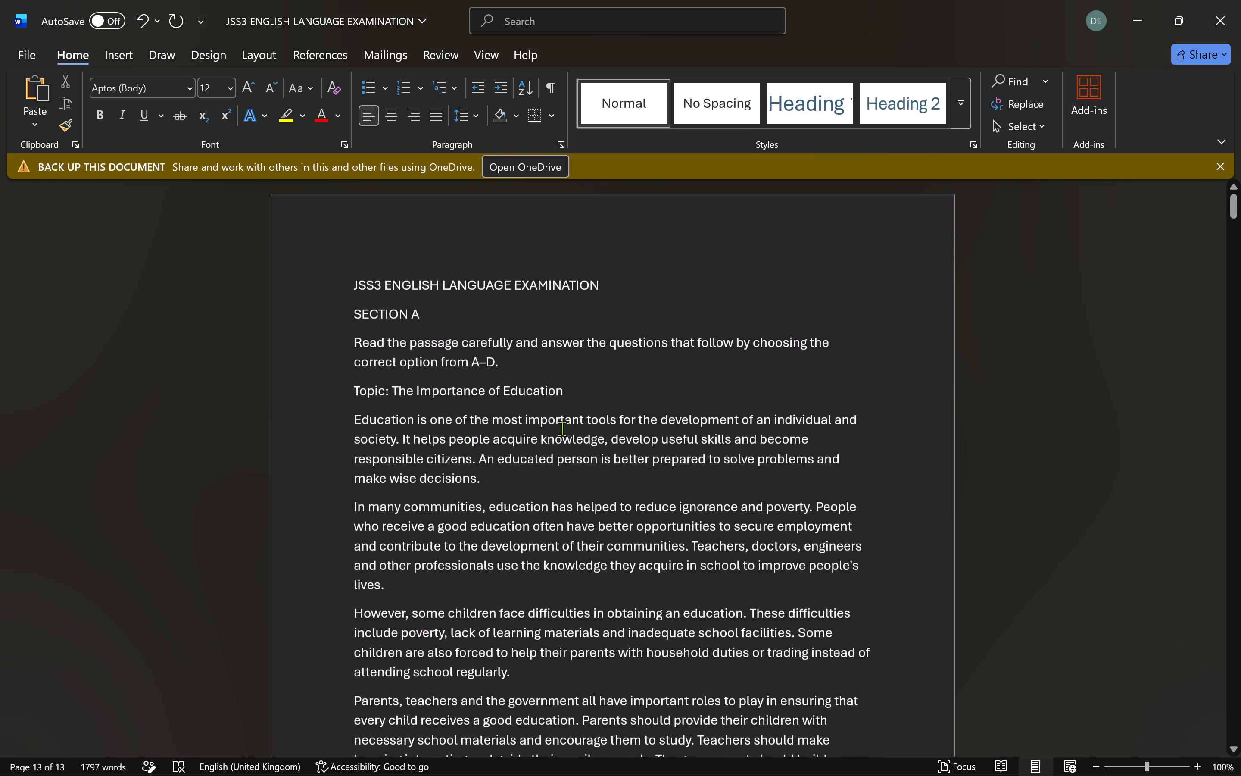
pyautogui.click(425, 317)
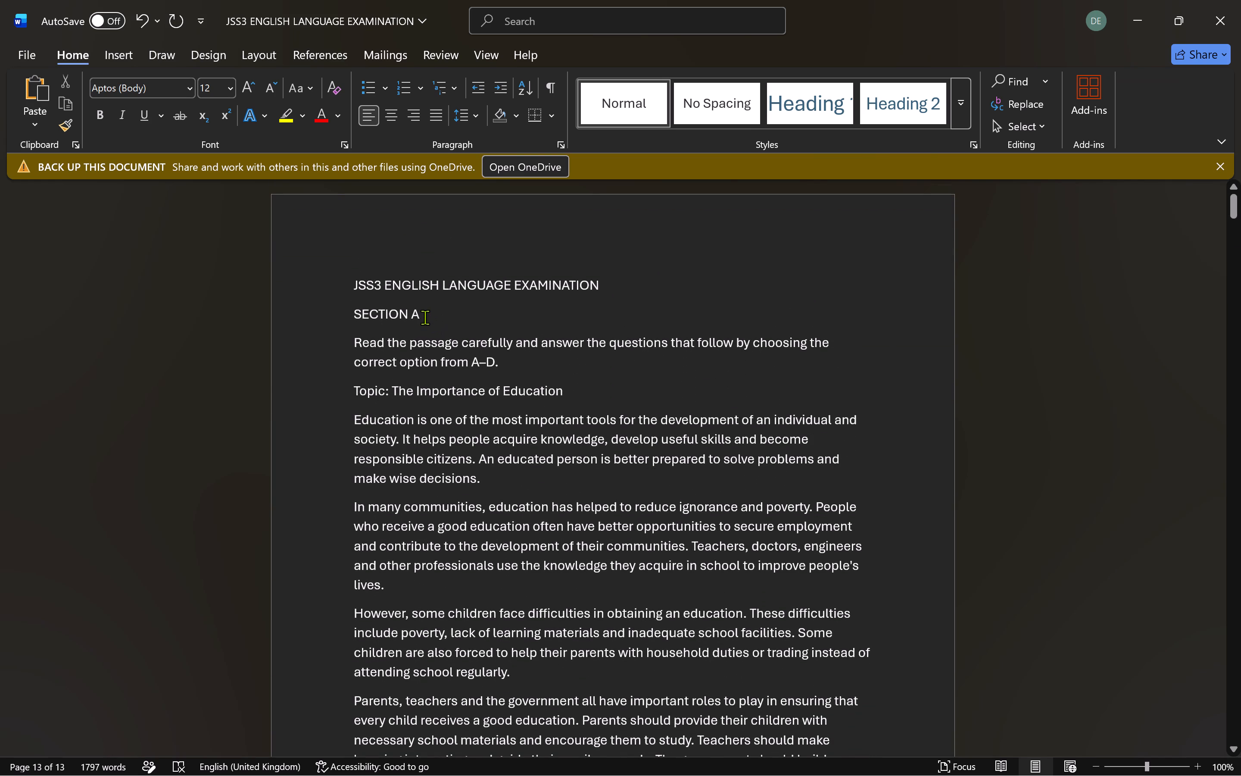
pyautogui.press('BackSpace')
pyautogui.press('BackSpace')
pyautogui.press('BackSpace')
pyautogui.press('BackSpace')
pyautogui.press('BackSpace')
pyautogui.press('BackSpace')
pyautogui.press('BackSpace')
pyautogui.press('BackSpace')
pyautogui.press('BackSpace')
pyautogui.press('BackSpace')
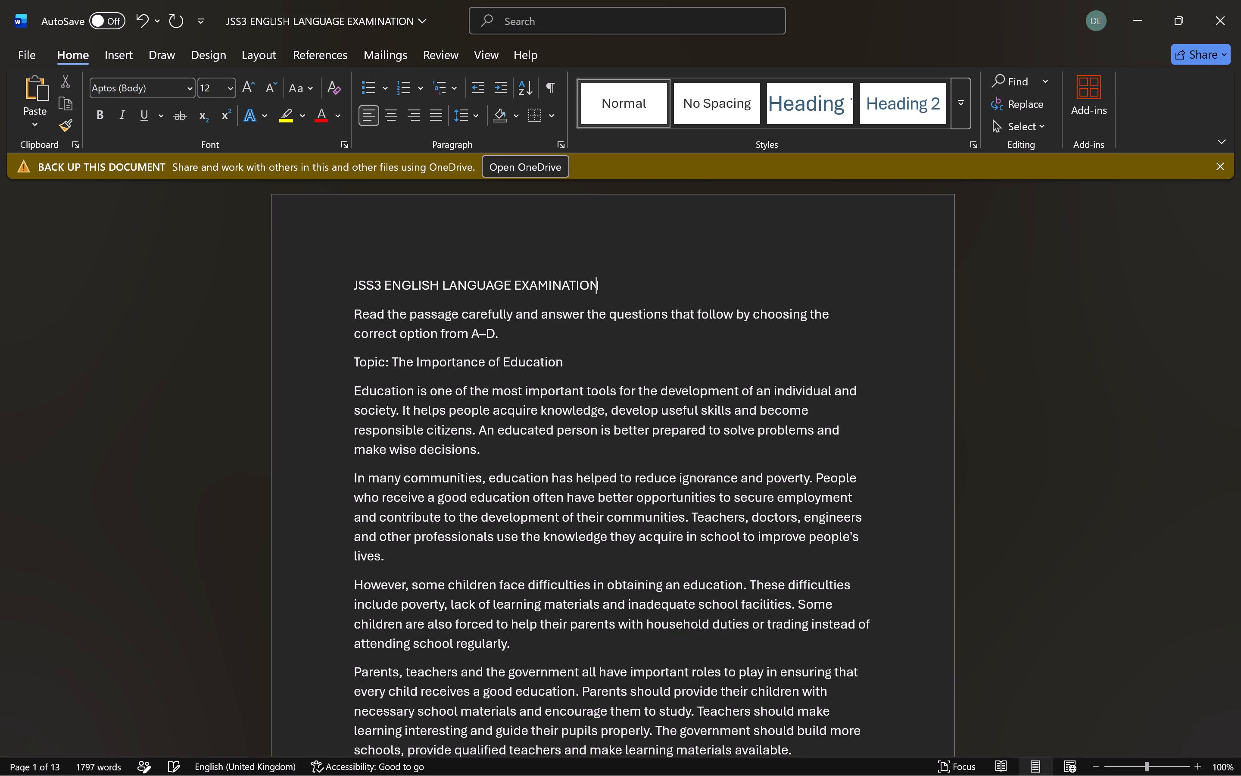
# Delete the "SECTION B" heading text above the instruction for question 11.
pyautogui.scroll(-6, 432, 401)
pyautogui.scroll(1, 432, 401)
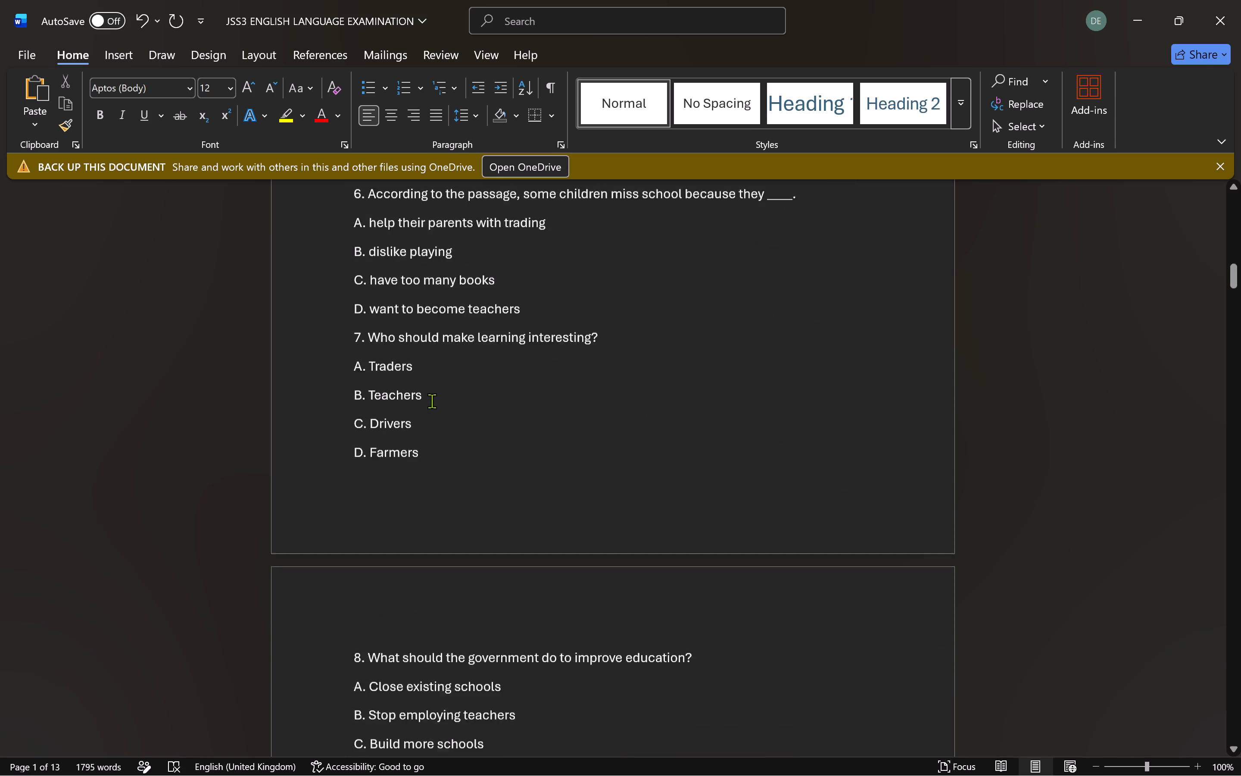
pyautogui.scroll(1, 432, 401)
pyautogui.press('Down')
pyautogui.press('Down')
pyautogui.press('Down')
pyautogui.press('Down')
pyautogui.press('Down')
pyautogui.press('Down')
pyautogui.press('Down')
pyautogui.press('Down')
pyautogui.press('Down')
pyautogui.press('Down')
pyautogui.press('Down')
pyautogui.press('Down')
pyautogui.press('Down')
pyautogui.press('Down')
pyautogui.press('Down')
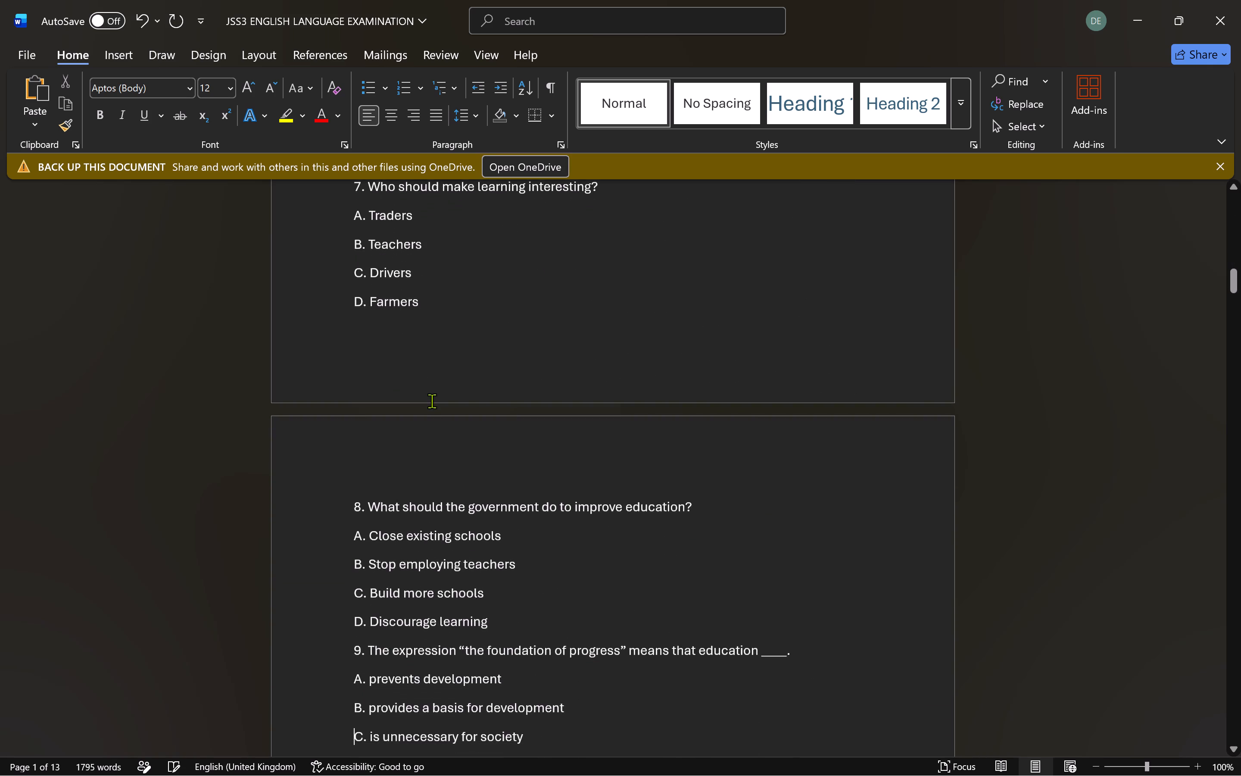
pyautogui.press('Down')
pyautogui.press('Down')
pyautogui.press('Down')
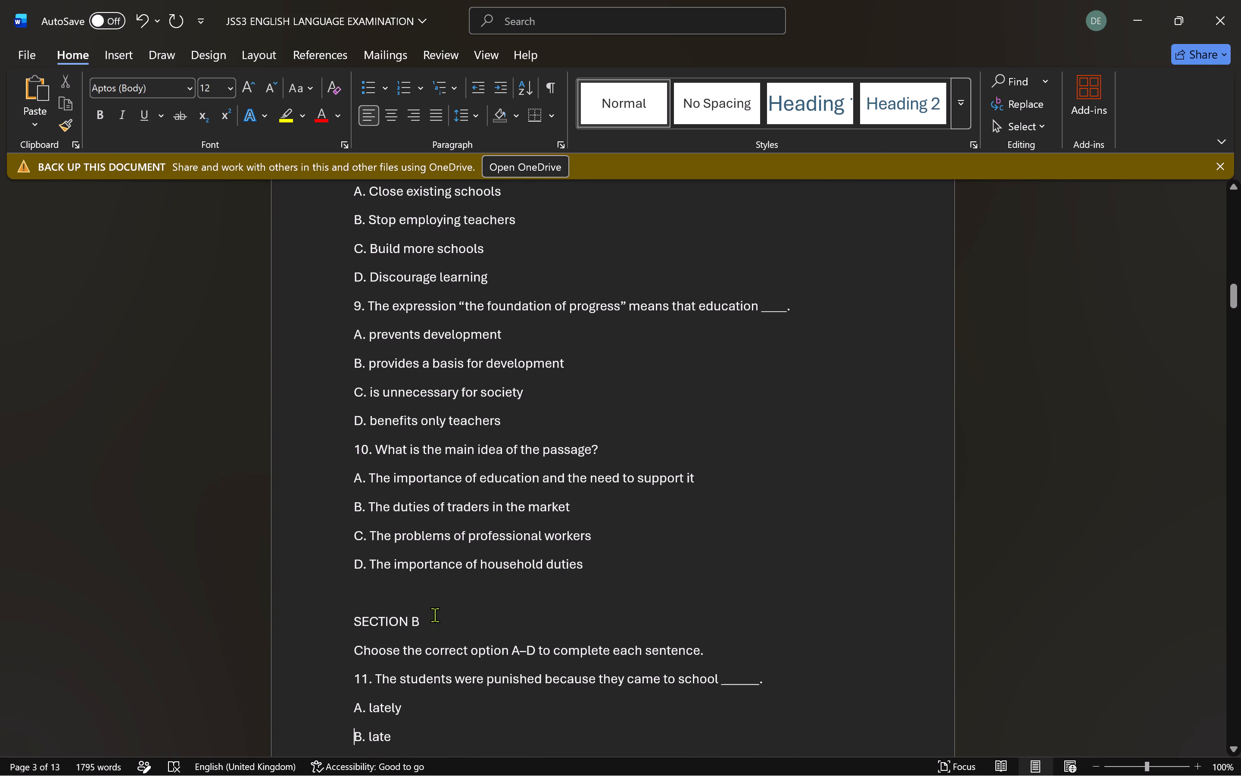
pyautogui.click(433, 616)
pyautogui.press('BackSpace')
pyautogui.press('BackSpace')
pyautogui.press('BackSpace')
pyautogui.press('BackSpace')
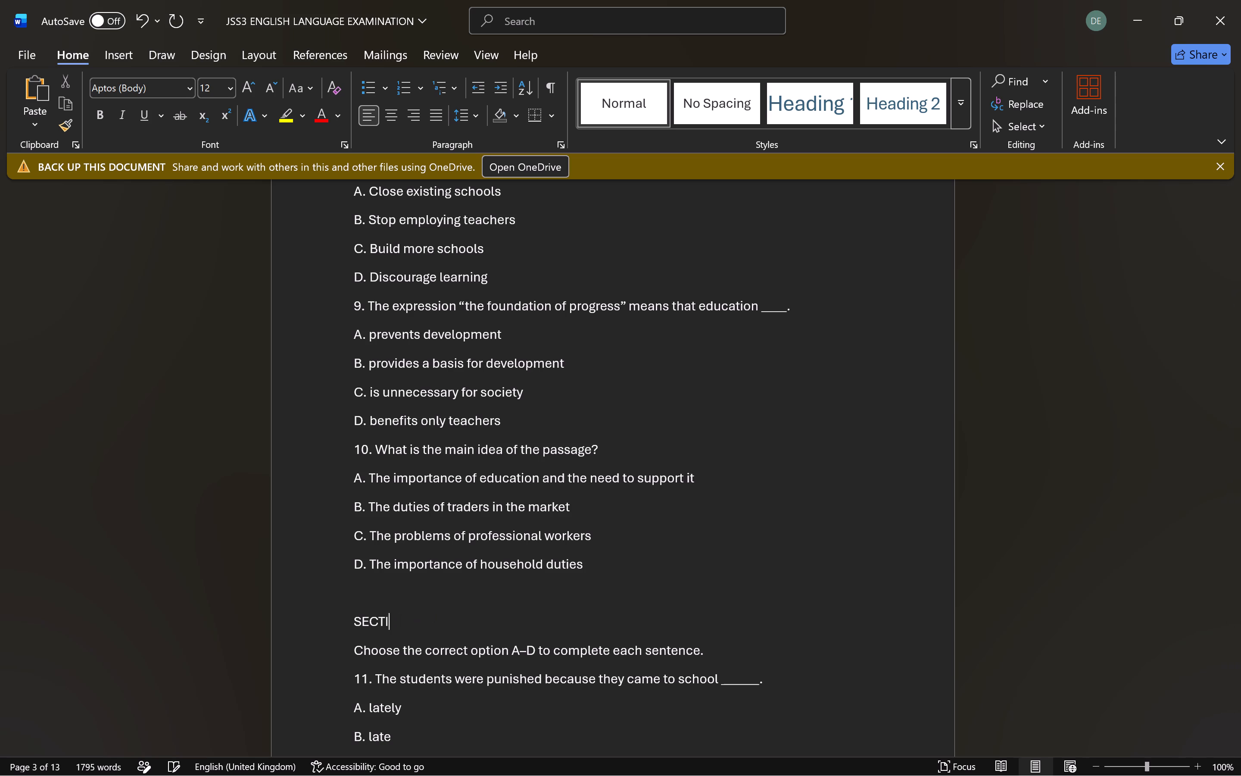
pyautogui.press('BackSpace')
pyautogui.press('BackSpace')
pyautogui.press('BackSpace')
pyautogui.press('BackSpace')
pyautogui.press('BackSpace')
# Delete the "SECTION C" heading text above the instruction for question 21, leaving a blank line in its place.
pyautogui.press('Down')
pyautogui.press('Down')
pyautogui.press('Down')
pyautogui.press('Down')
pyautogui.press('Down')
pyautogui.press('Down')
pyautogui.press('Down')
pyautogui.press('Down')
pyautogui.press('Down')
pyautogui.press('Down')
pyautogui.press('Down')
pyautogui.press('Down')
pyautogui.press('Down')
pyautogui.press('Down')
pyautogui.press('Down')
pyautogui.press('Down')
pyautogui.press('Down')
pyautogui.press('Down')
pyautogui.press('Down')
pyautogui.press('Down')
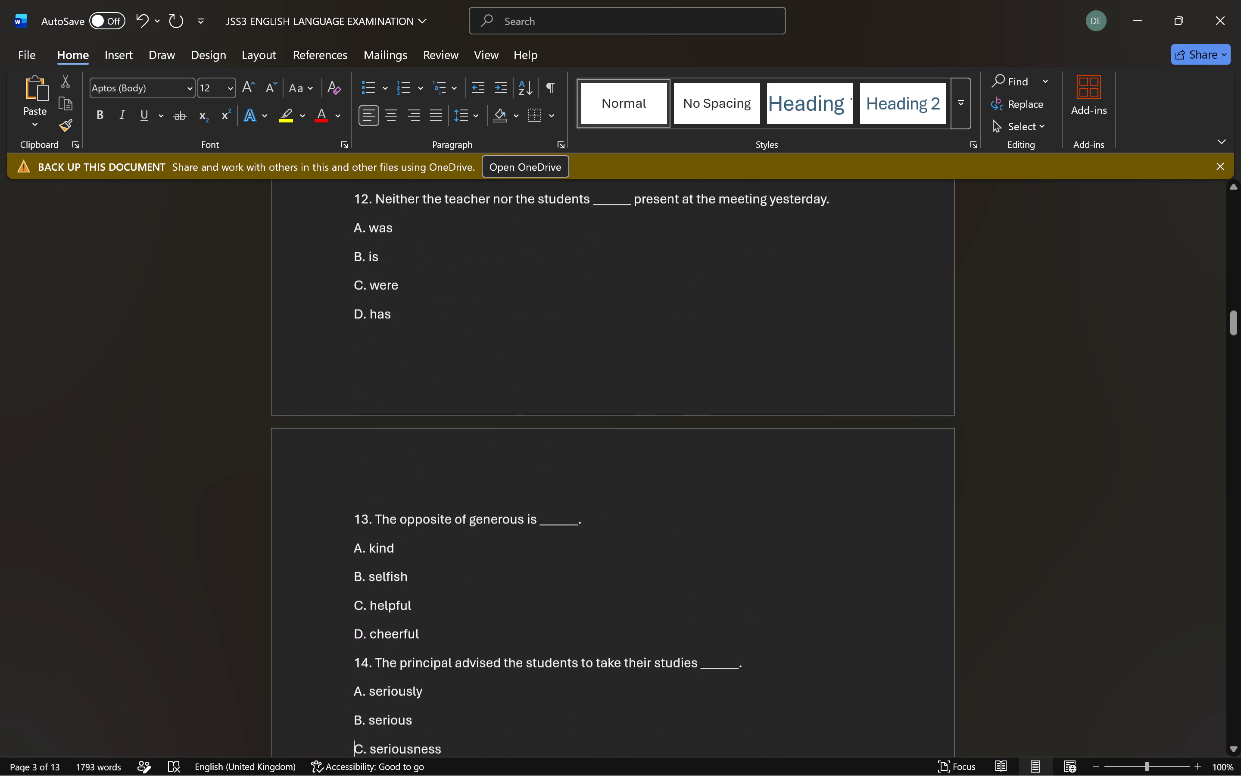
pyautogui.press('Down')
pyautogui.press('Down')
pyautogui.press('Down')
pyautogui.press('Down')
pyautogui.press('Down')
pyautogui.press('Down')
pyautogui.press('Down')
pyautogui.press('Down')
pyautogui.press('Down')
pyautogui.press('Down')
pyautogui.press('Down')
pyautogui.press('Down')
pyautogui.press('Down')
pyautogui.press('Down')
pyautogui.press('Down')
pyautogui.press('Down')
pyautogui.press('Down')
pyautogui.press('Down')
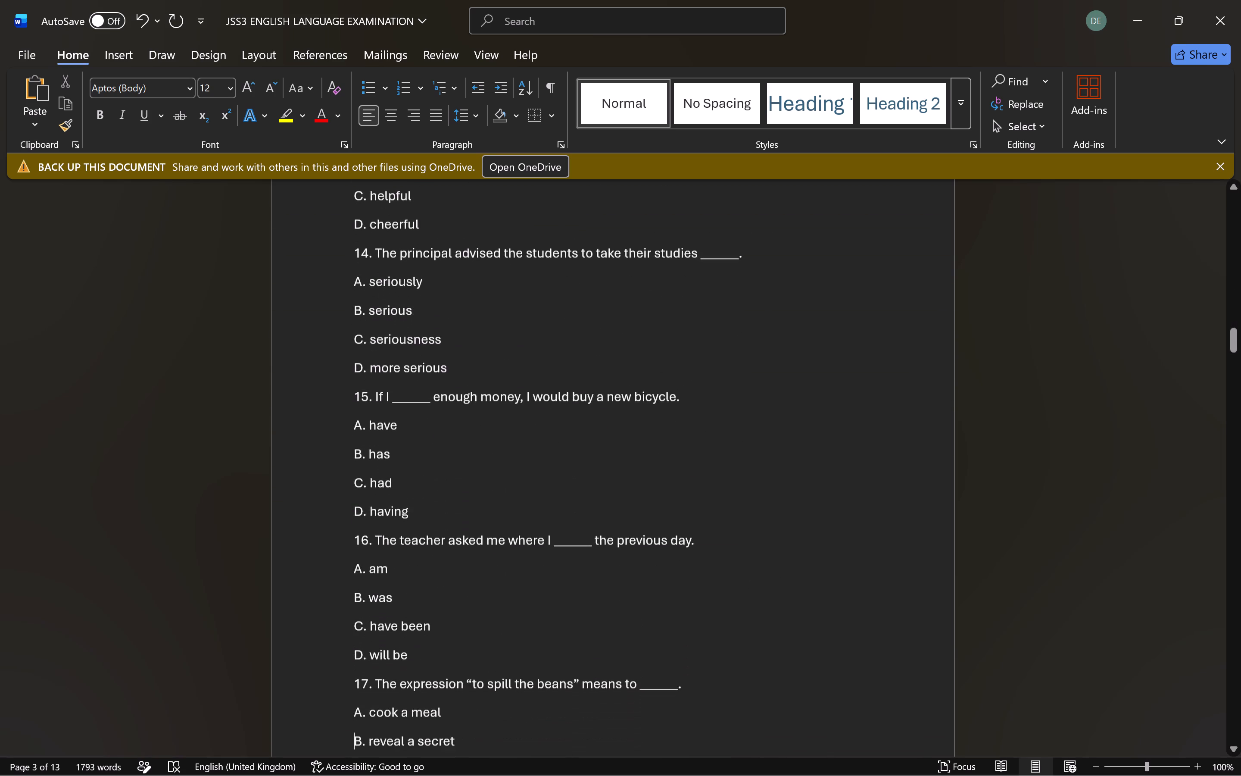
pyautogui.press('Down')
pyautogui.press('Down')
pyautogui.press('Down')
pyautogui.press('Down')
pyautogui.press('Down')
pyautogui.press('Down')
pyautogui.press('Down')
pyautogui.press('Down')
pyautogui.press('Down')
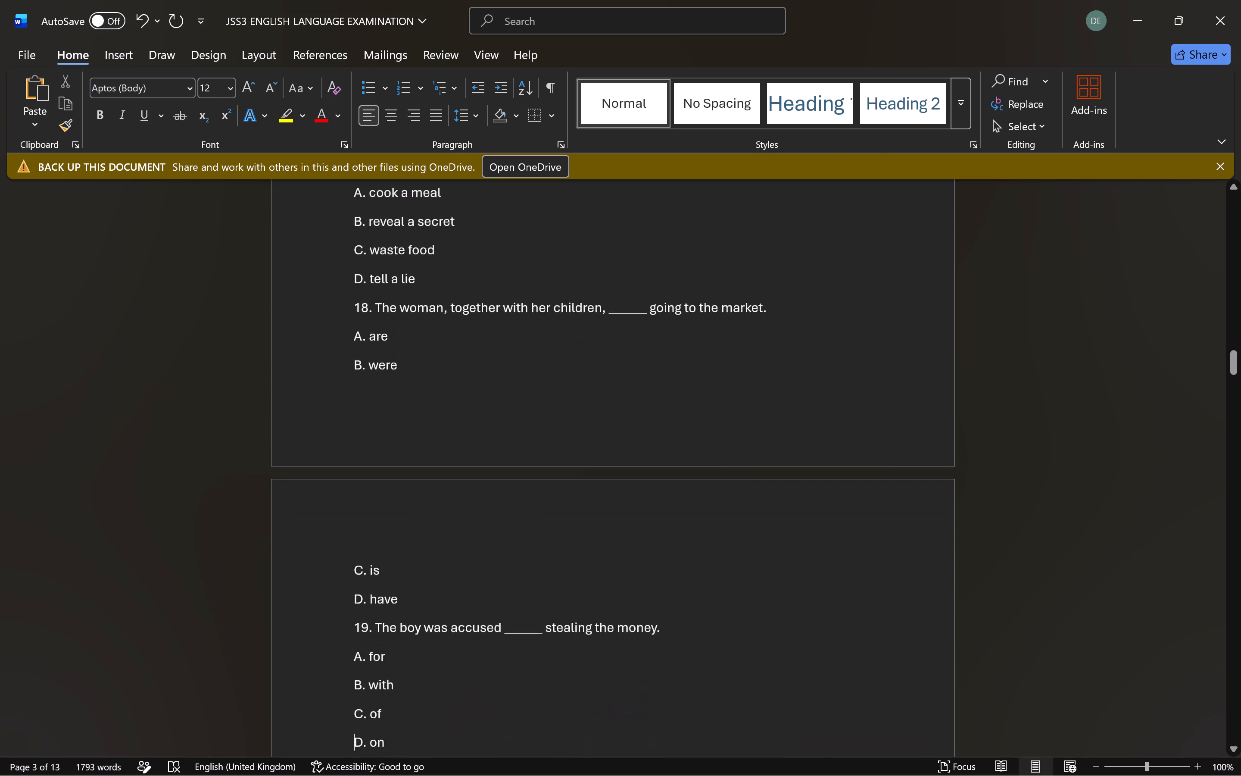
pyautogui.press('Down')
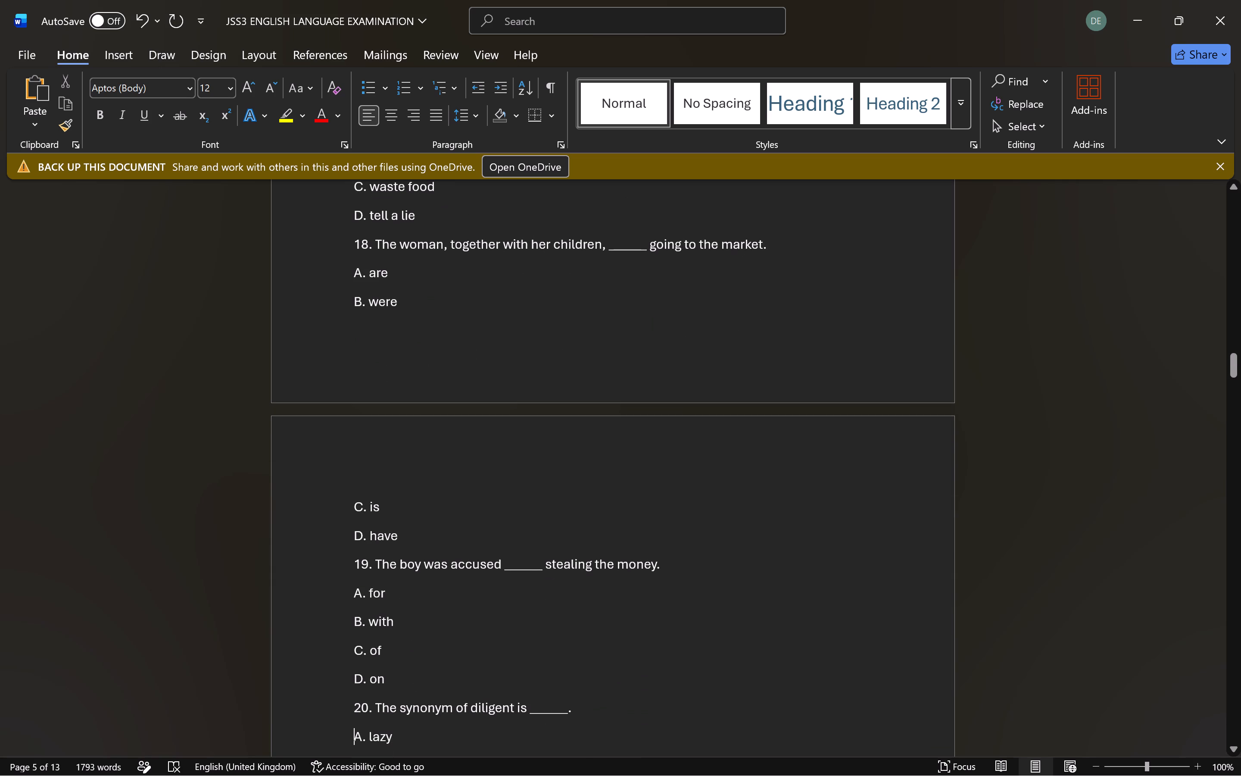
pyautogui.press('Down')
pyautogui.press('Down')
pyautogui.press('Down')
pyautogui.press('Down')
pyautogui.press('Down')
pyautogui.press('Down')
pyautogui.press('Down')
pyautogui.press('Down')
pyautogui.press('Down')
pyautogui.press('Down')
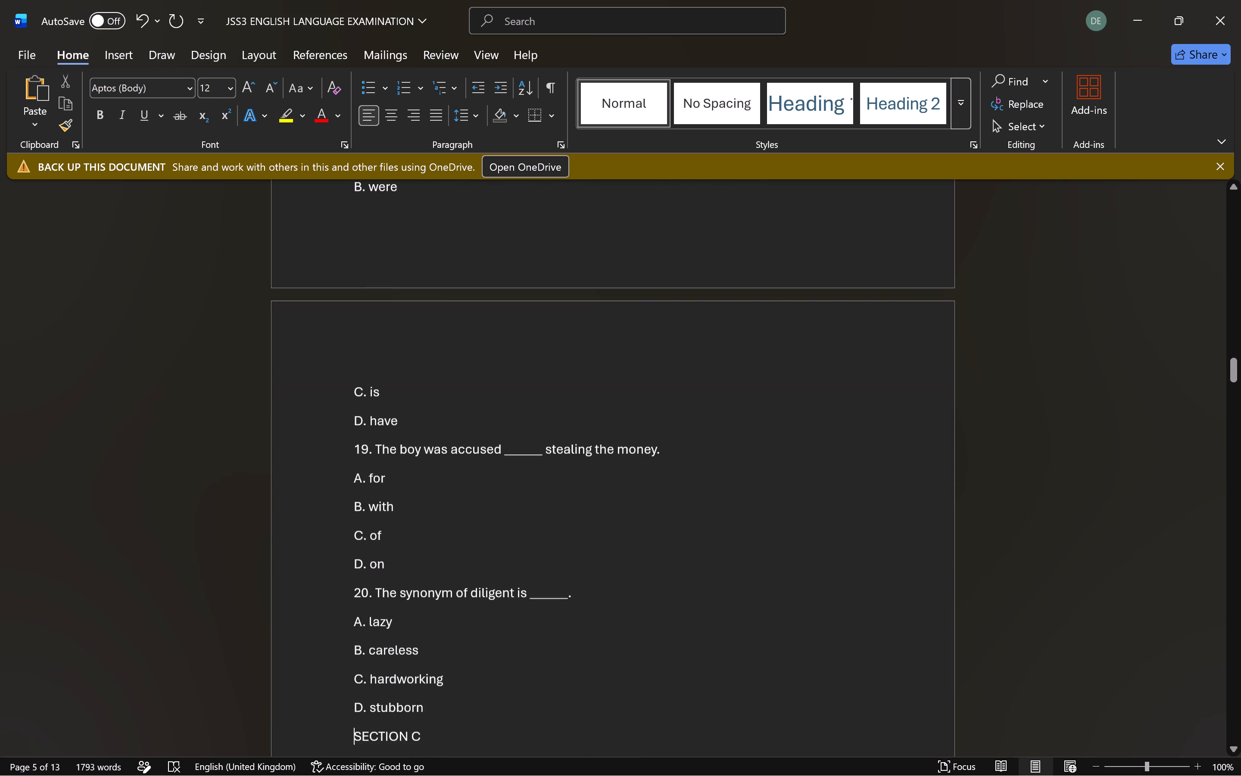
pyautogui.press('Down')
pyautogui.press('Down')
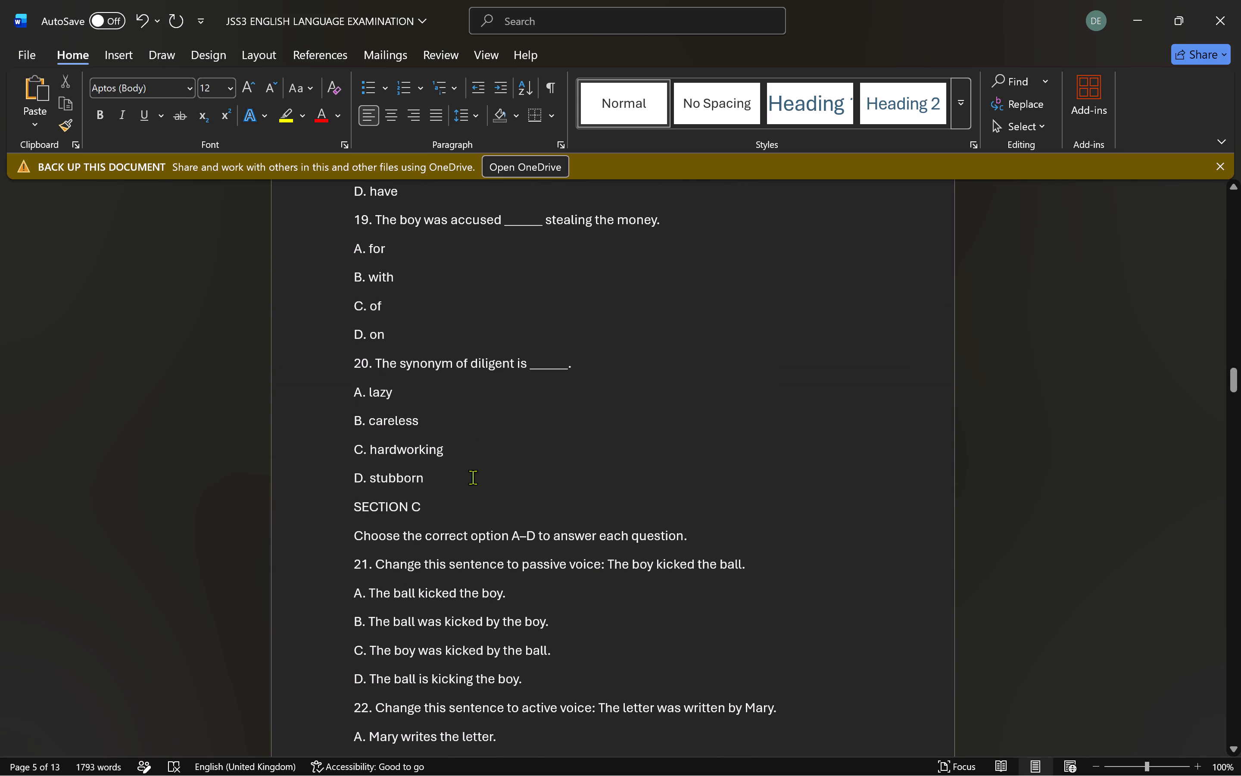
pyautogui.click(436, 510)
pyautogui.press('BackSpace')
pyautogui.press('BackSpace')
pyautogui.press('BackSpace')
pyautogui.press('BackSpace')
pyautogui.press('BackSpace')
pyautogui.press('BackSpace')
pyautogui.press('BackSpace')
pyautogui.press('BackSpace')
pyautogui.press('BackSpace')
# Delete the "SECTION D" heading text below question 25's options, leaving a blank line above the nearest-in-meaning instruction.
pyautogui.press('Down')
pyautogui.press('Down')
pyautogui.press('Down')
pyautogui.press('Down')
pyautogui.press('Down')
pyautogui.press('Down')
pyautogui.press('Down')
pyautogui.press('Down')
pyautogui.press('Down')
pyautogui.press('Down')
pyautogui.press('Down')
pyautogui.press('Down')
pyautogui.press('Down')
pyautogui.press('Down')
pyautogui.press('Down')
pyautogui.press('Down')
pyautogui.press('Down')
pyautogui.press('Down')
pyautogui.press('Down')
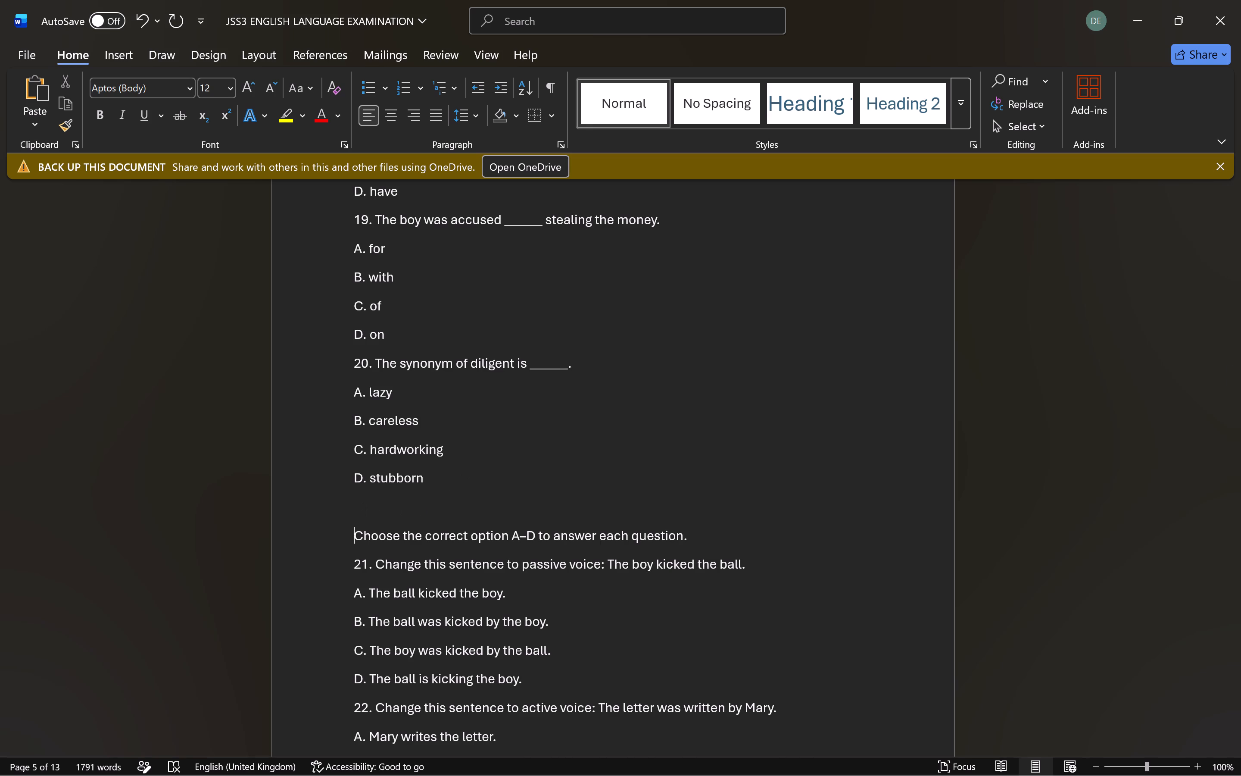
pyautogui.press('Down')
pyautogui.press('Down')
pyautogui.press('Down')
pyautogui.press('Down')
pyautogui.press('Down')
pyautogui.press('Down')
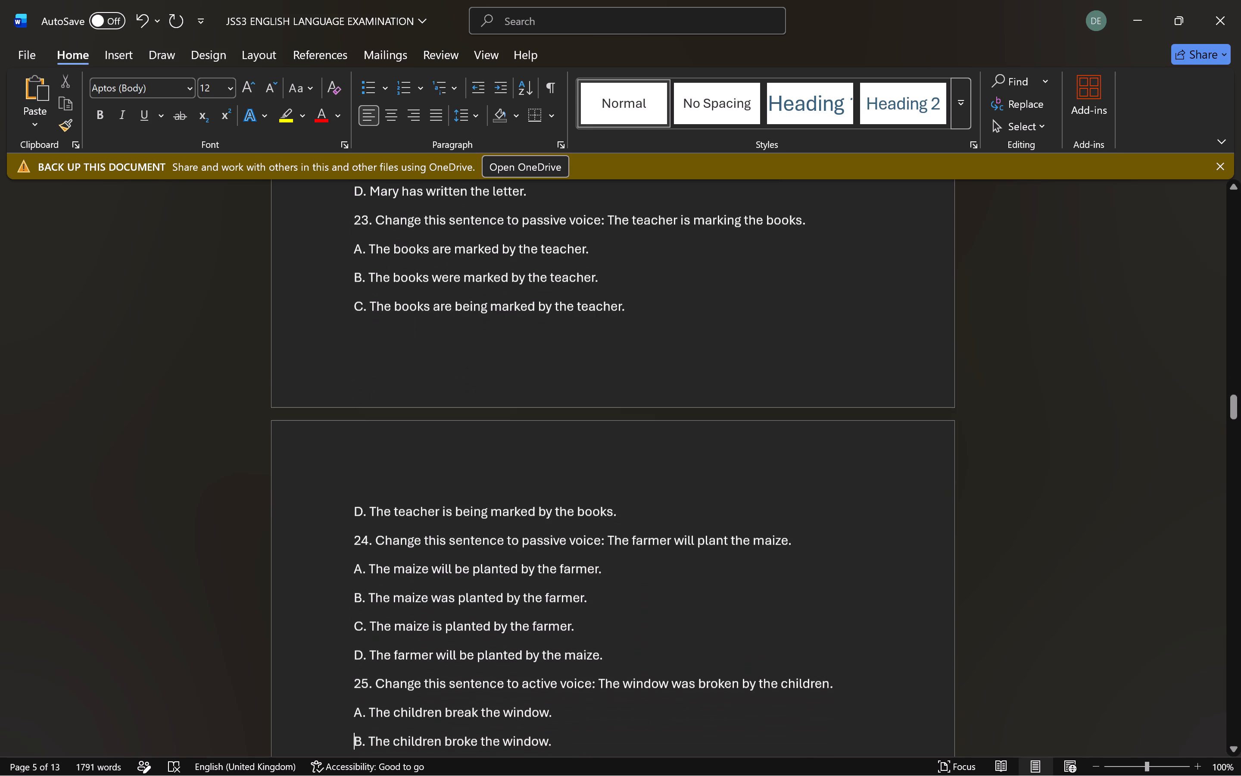
pyautogui.press('Down')
pyautogui.press('Down')
pyautogui.press('Down')
pyautogui.press('Down')
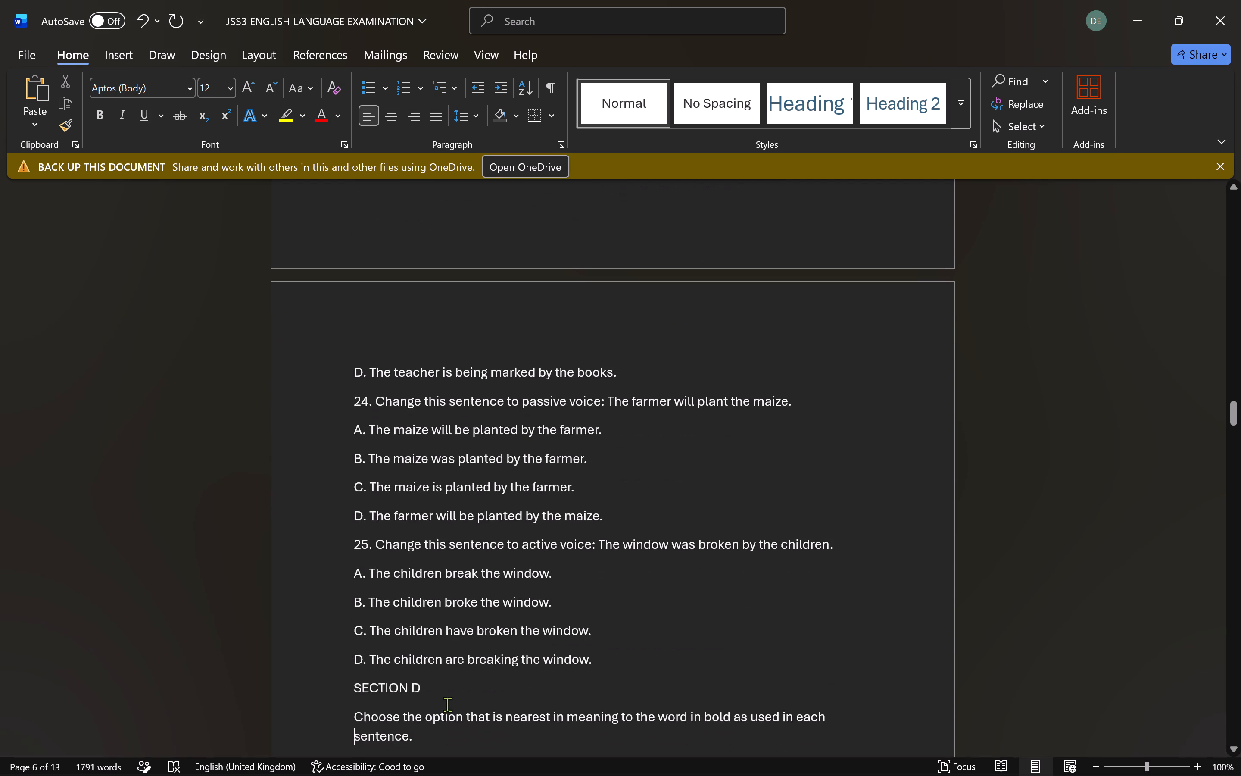
pyautogui.click(449, 698)
pyautogui.press('BackSpace')
pyautogui.press('BackSpace')
pyautogui.press('BackSpace')
pyautogui.press('BackSpace')
pyautogui.press('BackSpace')
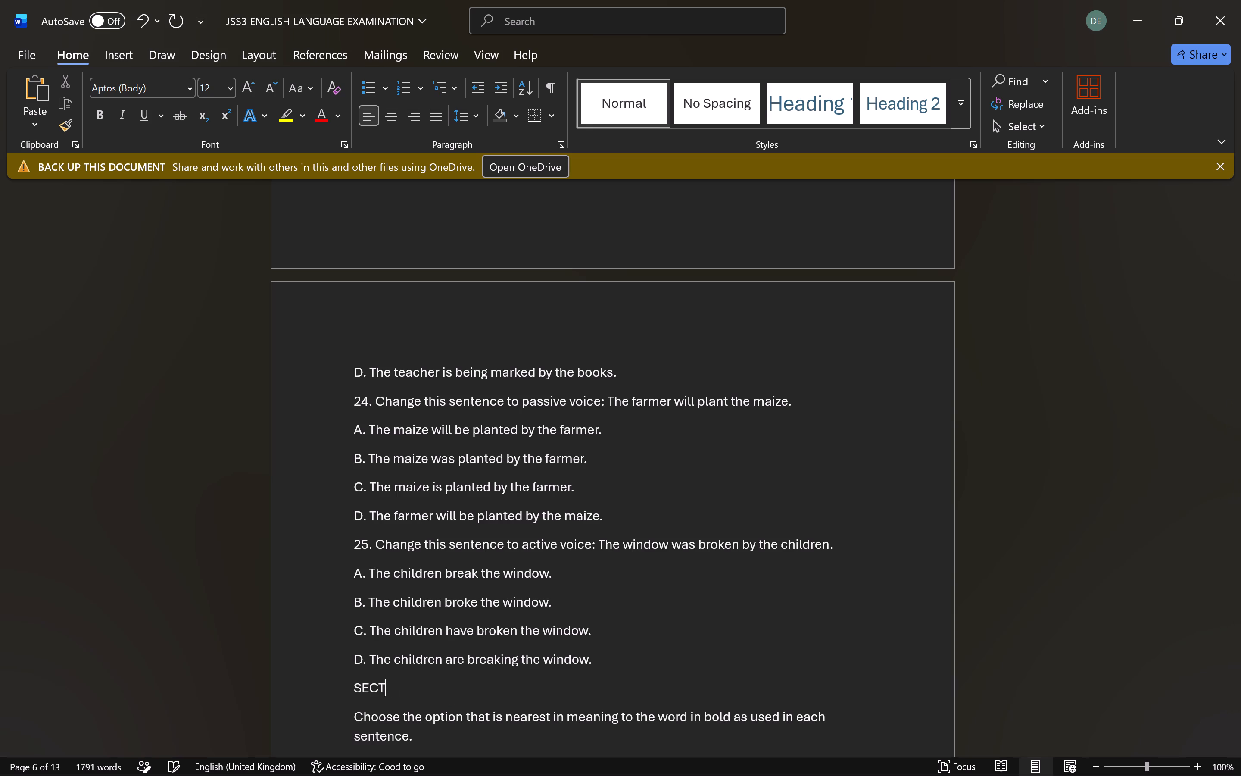
pyautogui.press('BackSpace')
pyautogui.press('BackSpace')
pyautogui.press('BackSpace')
pyautogui.press('BackSpace')
# Insert a blank line after option D of question 30, before the opposite-in-meaning instruction for question 31.
pyautogui.press('Down')
pyautogui.press('Down')
pyautogui.press('Down')
pyautogui.press('Down')
pyautogui.press('Down')
pyautogui.press('Down')
pyautogui.press('Down')
pyautogui.press('Down')
pyautogui.press('Down')
pyautogui.press('Down')
pyautogui.press('Down')
pyautogui.press('Down')
pyautogui.press('Down')
pyautogui.press('Down')
pyautogui.press('Down')
pyautogui.press('Down')
pyautogui.press('Down')
pyautogui.press('Down')
pyautogui.press('Down')
pyautogui.press('Down')
pyautogui.press('Down')
pyautogui.press('Down')
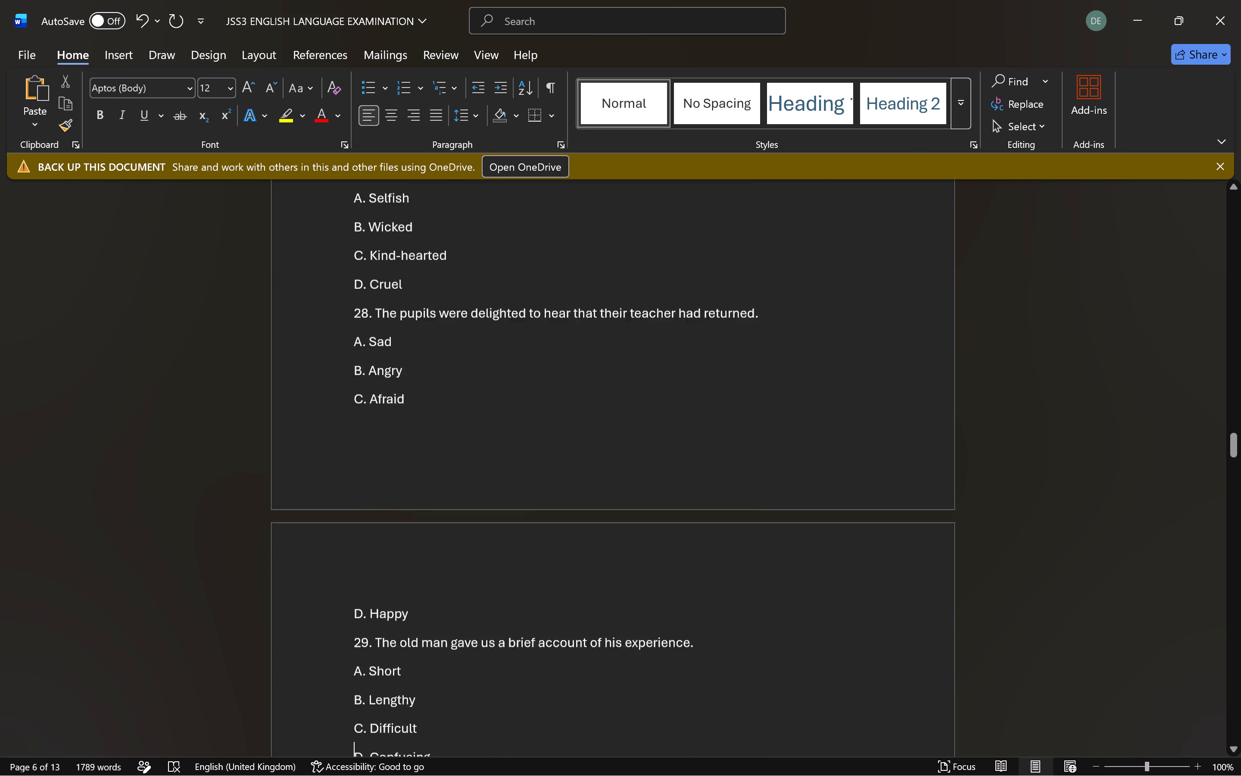
pyautogui.press('Down')
pyautogui.press('Down')
pyautogui.press('Down')
pyautogui.press('Down')
pyautogui.press('Down')
pyautogui.press('Down')
pyautogui.press('Down')
pyautogui.press('Down')
pyautogui.press('Down')
pyautogui.press('Down')
pyautogui.press('Down')
pyautogui.press('Down')
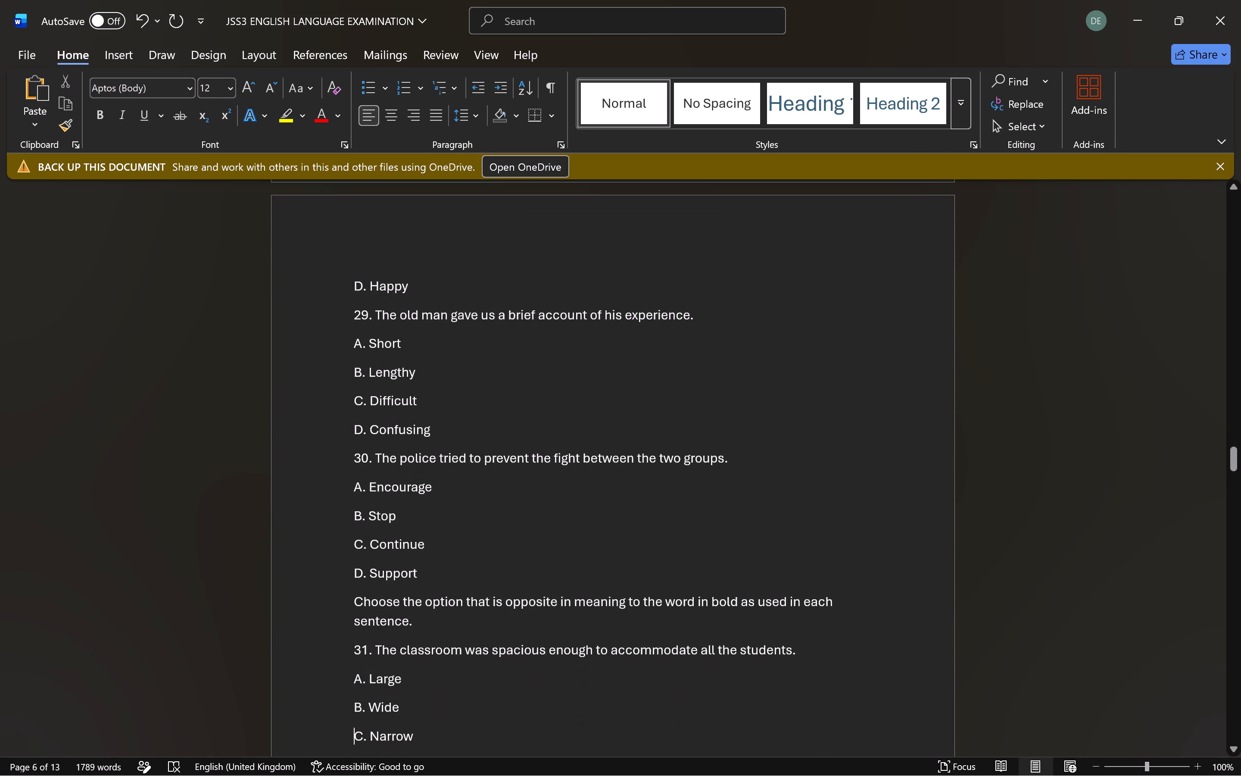
pyautogui.press('Down')
pyautogui.press('Down')
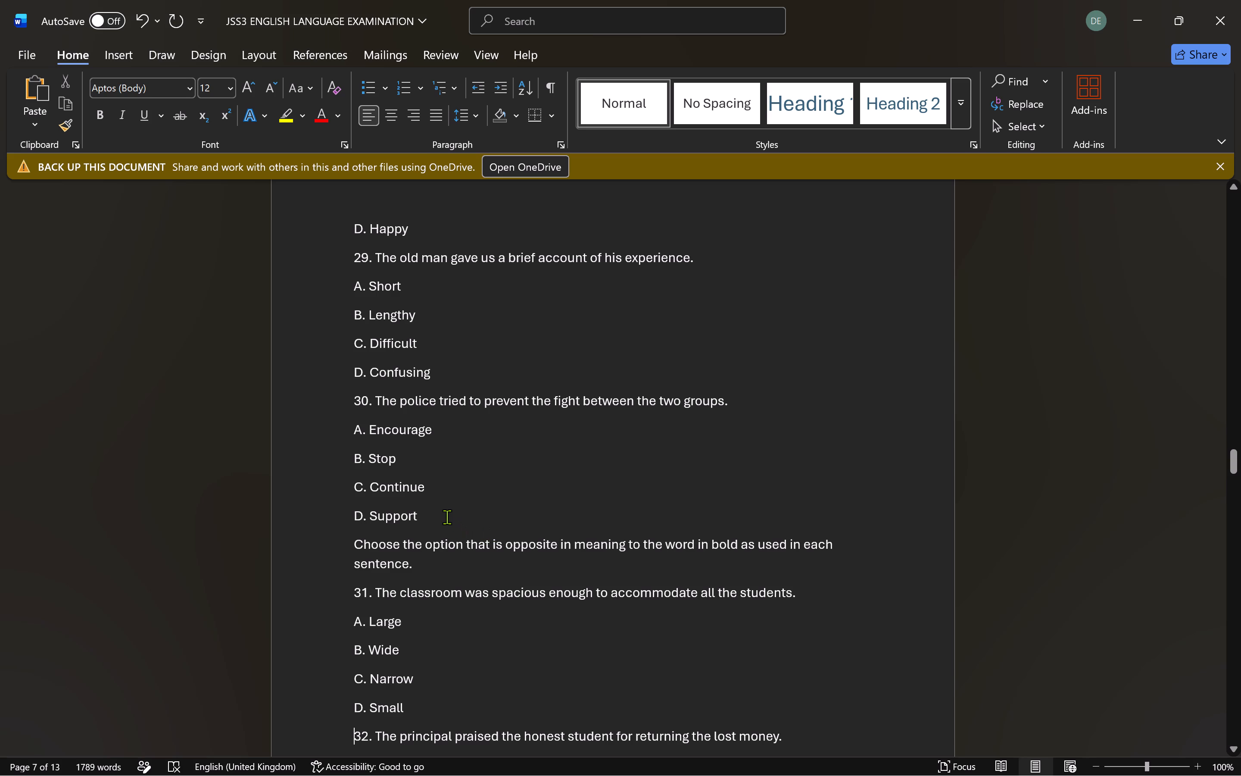
pyautogui.click(447, 517)
pyautogui.press('Return')
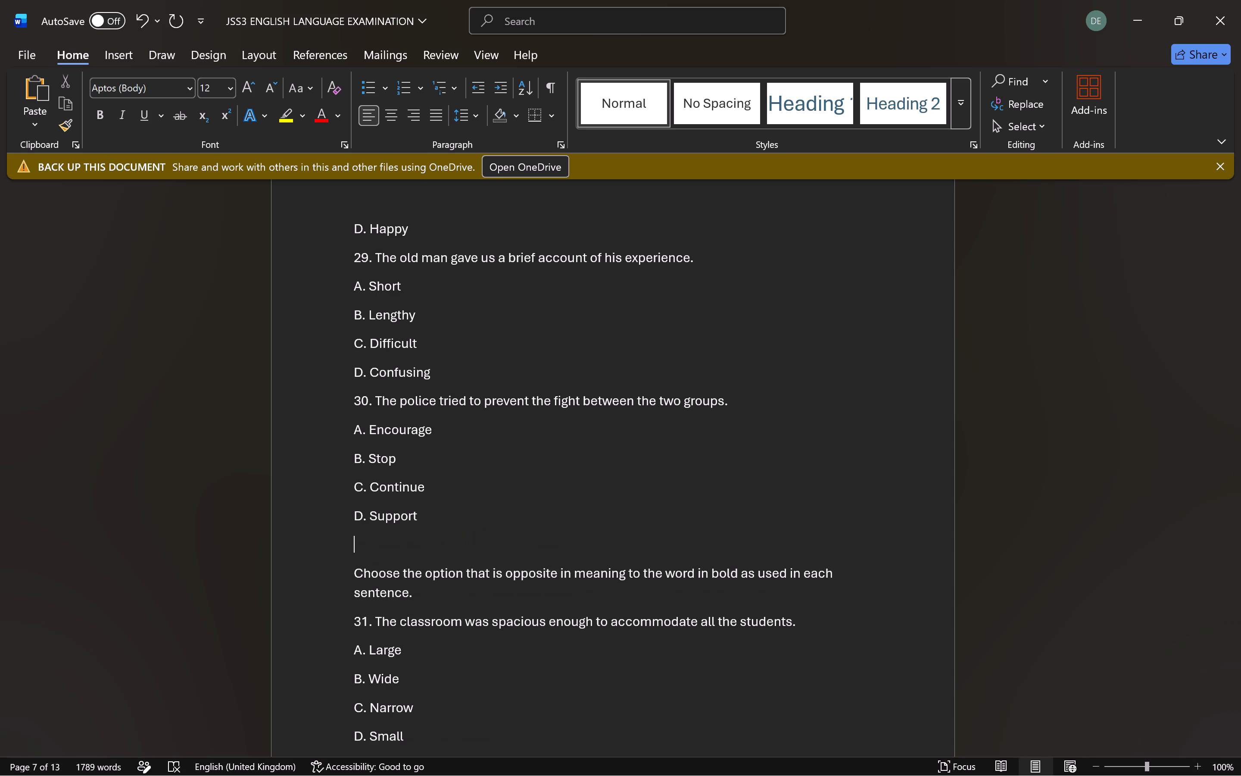
# Delete the "SECTION E" heading text below question 35's options, leaving a blank line above the instruction for question 36.
pyautogui.press('Down')
pyautogui.press('Down')
pyautogui.press('Down')
pyautogui.press('Down')
pyautogui.press('Down')
pyautogui.press('Down')
pyautogui.press('Down')
pyautogui.press('Down')
pyautogui.press('Down')
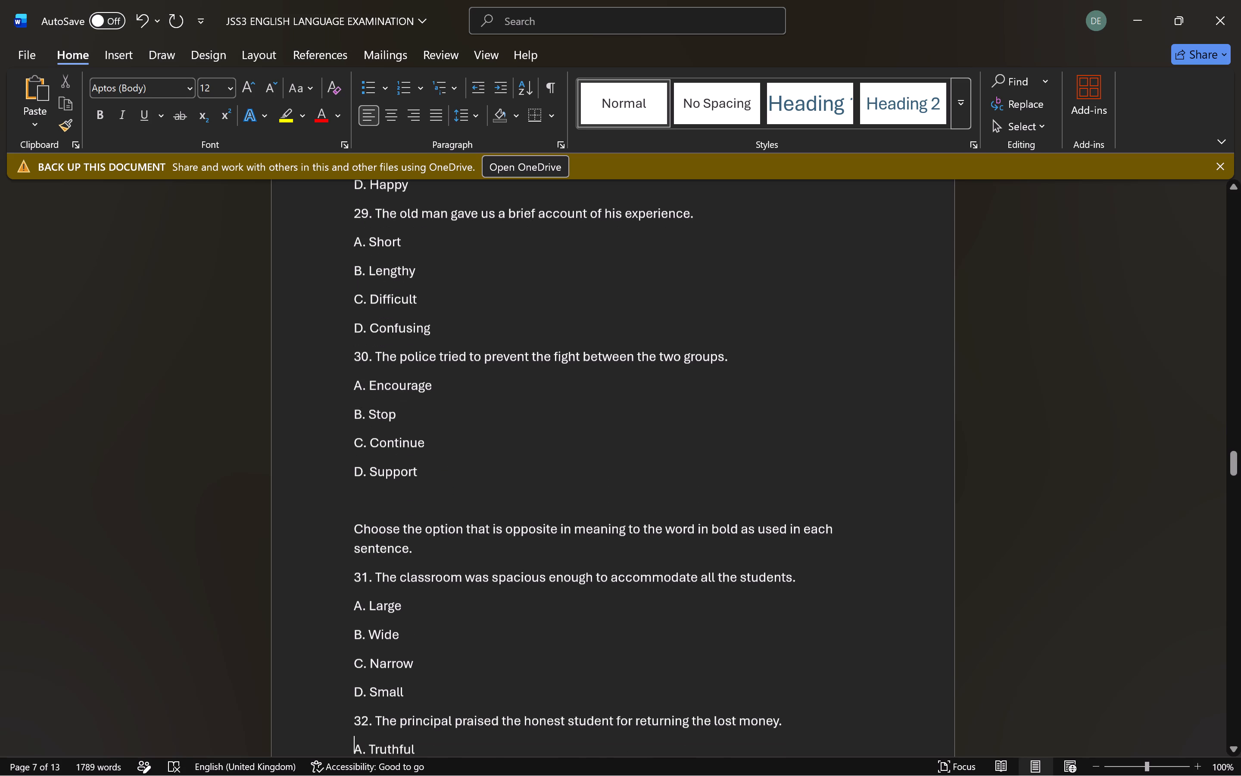
pyautogui.press('Down')
pyautogui.press('Down')
pyautogui.press('Down')
pyautogui.press('Down')
pyautogui.press('Down')
pyautogui.press('Down')
pyautogui.press('Down')
pyautogui.press('Down')
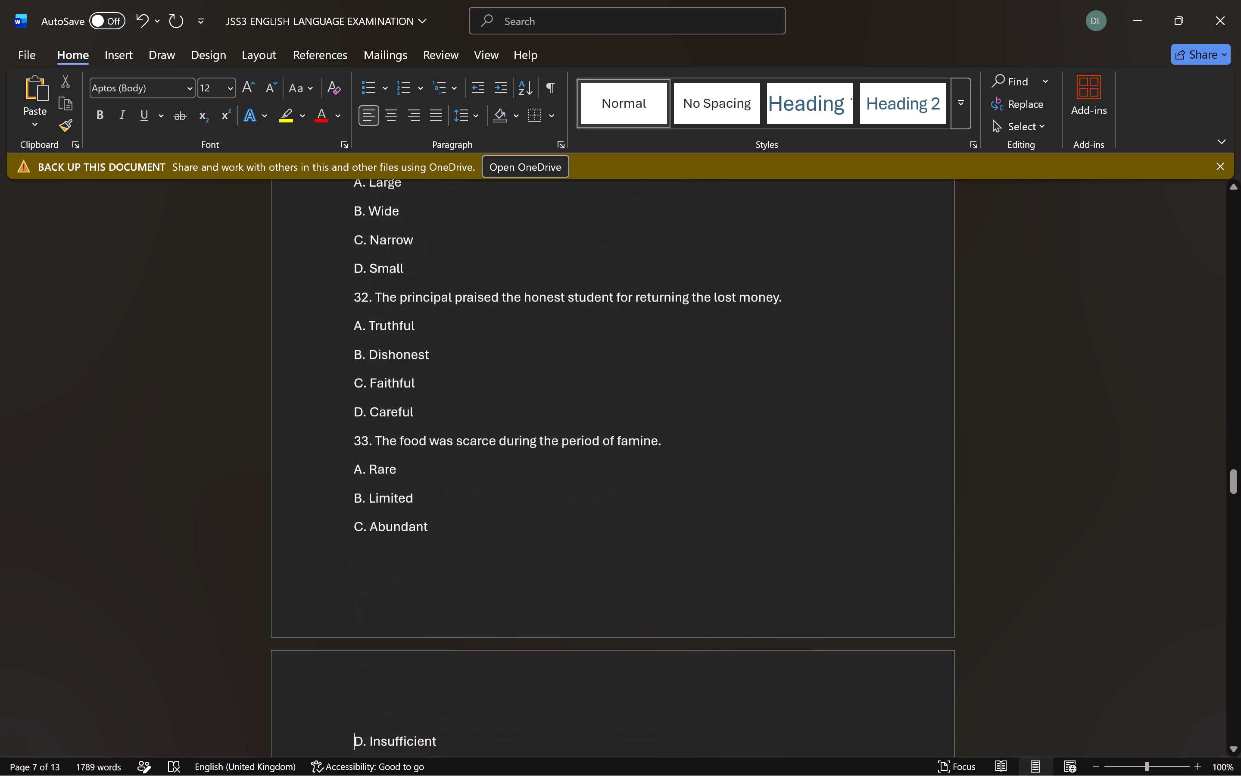
pyautogui.press('Down')
pyautogui.press('Down')
pyautogui.press('Down')
pyautogui.press('Down')
pyautogui.press('Down')
pyautogui.press('Down')
pyautogui.press('Down')
pyautogui.press('Down')
pyautogui.press('Down')
pyautogui.press('Down')
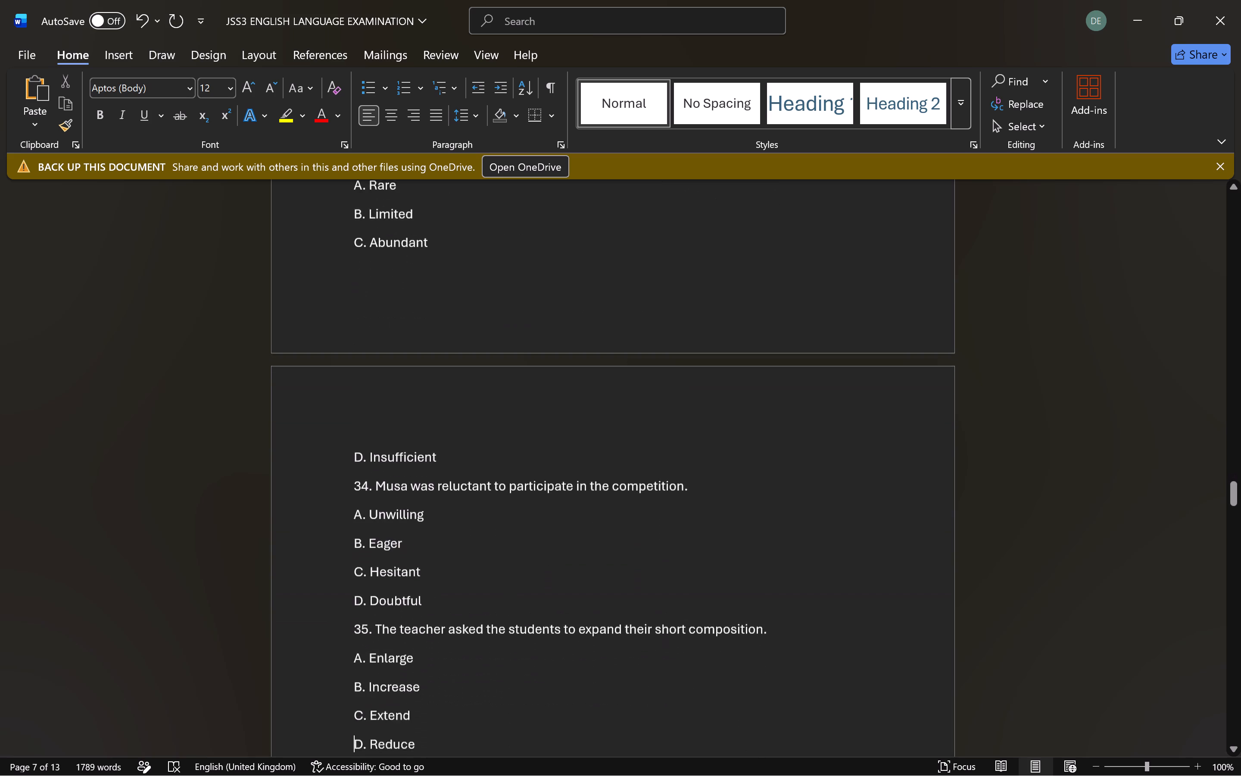
pyautogui.press('Down')
pyautogui.press('Down')
pyautogui.press('Down')
pyautogui.press('Down')
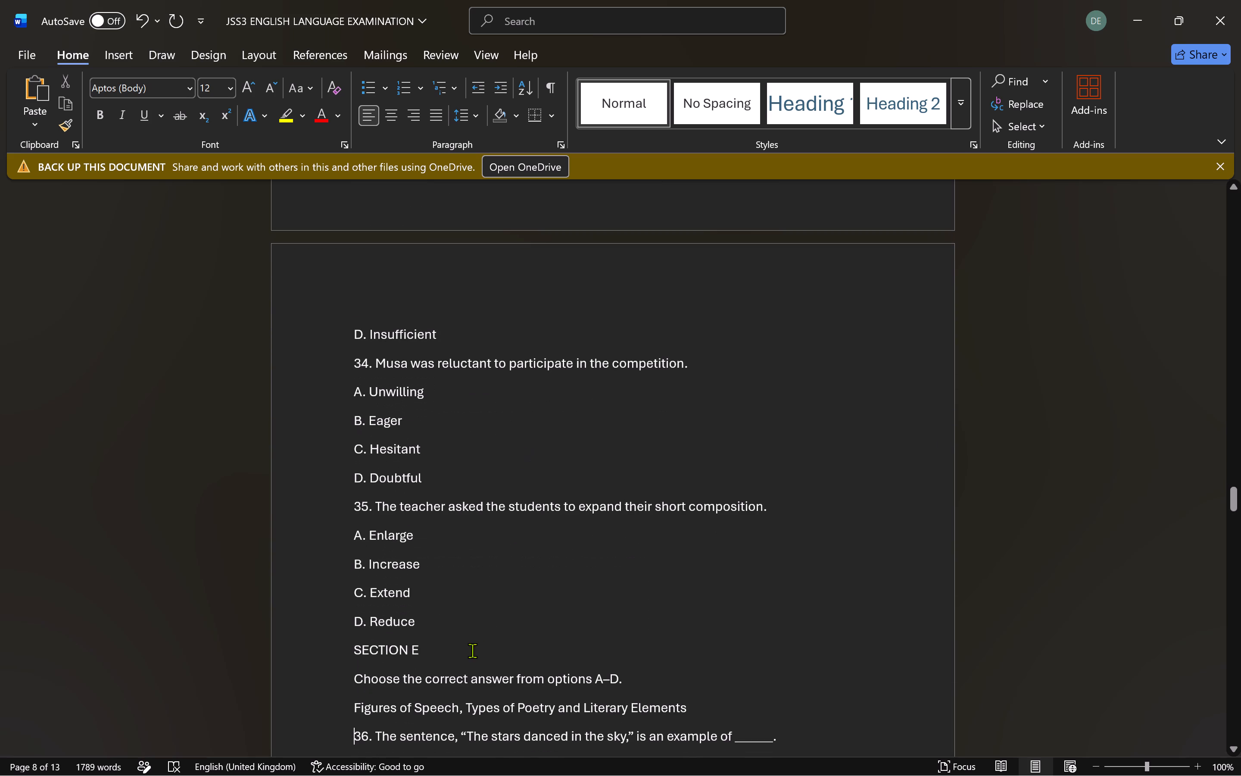
pyautogui.click(464, 651)
pyautogui.press('BackSpace')
pyautogui.press('BackSpace')
pyautogui.press('BackSpace')
pyautogui.press('BackSpace')
pyautogui.press('BackSpace')
pyautogui.press('BackSpace')
pyautogui.press('BackSpace')
pyautogui.press('BackSpace')
pyautogui.press('BackSpace')
# Delete the "SECTION F" heading text below question 45's options, leaving a blank line above the instruction for question 46.
pyautogui.press('Down')
pyautogui.press('Down')
pyautogui.press('Down')
pyautogui.press('Down')
pyautogui.press('Down')
pyautogui.press('Down')
pyautogui.press('Down')
pyautogui.press('Down')
pyautogui.press('Down')
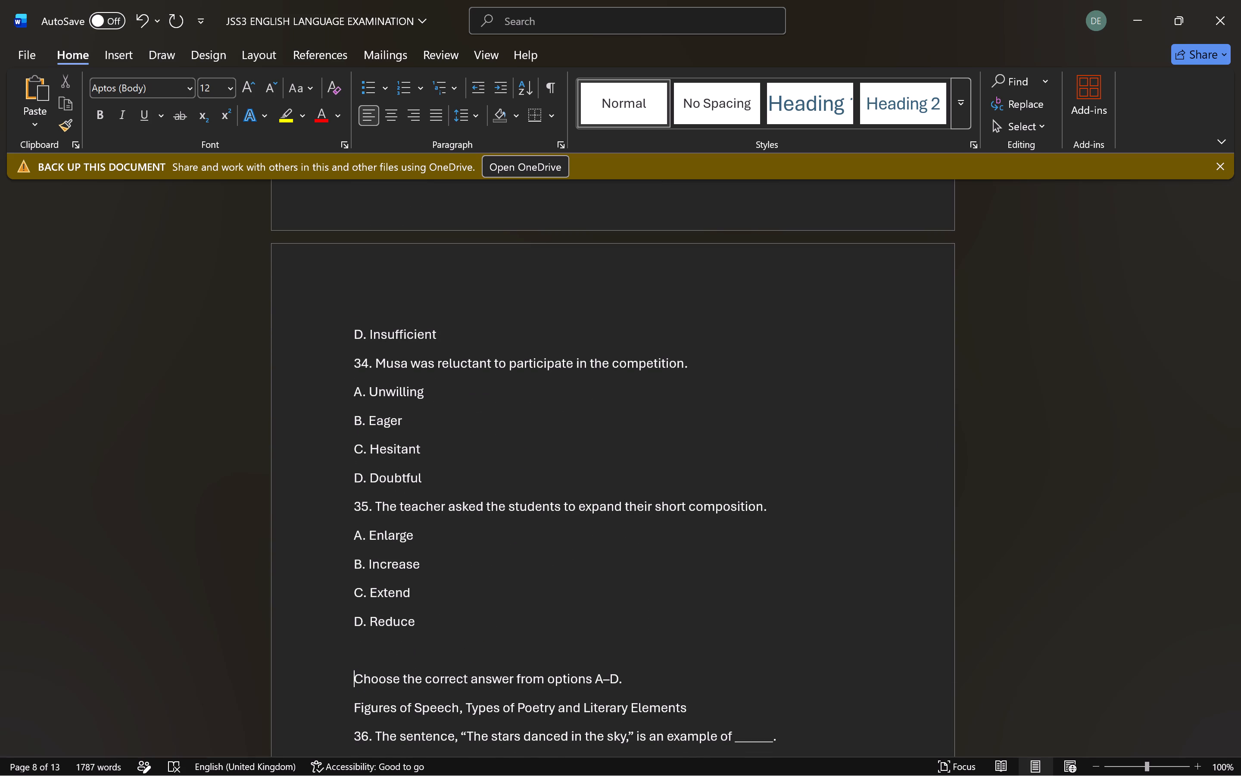
pyautogui.press('Down')
pyautogui.press('Down')
pyautogui.press('Down')
pyautogui.press('Down')
pyautogui.press('Down')
pyautogui.press('Down')
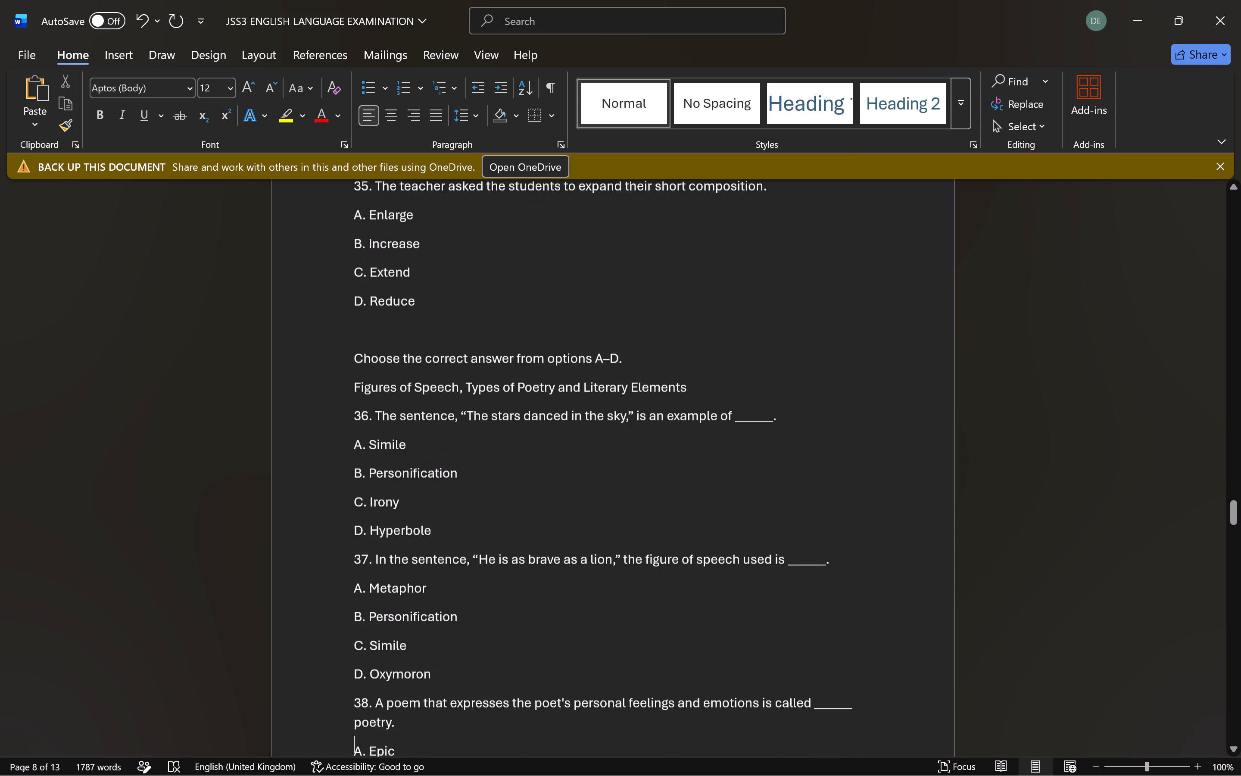
pyautogui.press('Down')
pyautogui.press('Down')
pyautogui.press('Down')
pyautogui.press('Down')
pyautogui.press('Down')
pyautogui.press('Down')
pyautogui.press('Down')
pyautogui.press('Down')
pyautogui.press('Down')
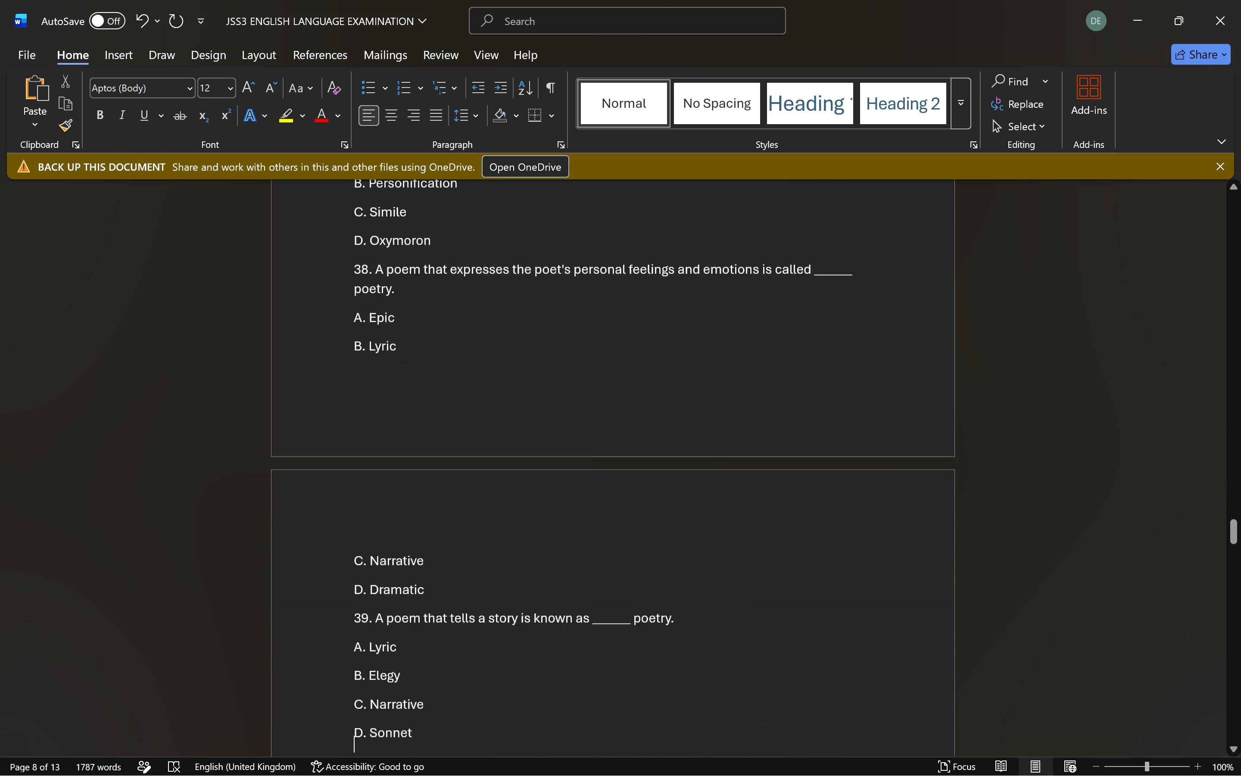
pyautogui.press('Down')
pyautogui.press('Down')
pyautogui.press('Down')
pyautogui.press('Down')
pyautogui.press('Down')
pyautogui.press('Down')
pyautogui.press('Down')
pyautogui.press('Down')
pyautogui.press('Down')
pyautogui.press('Down')
pyautogui.press('Down')
pyautogui.press('Down')
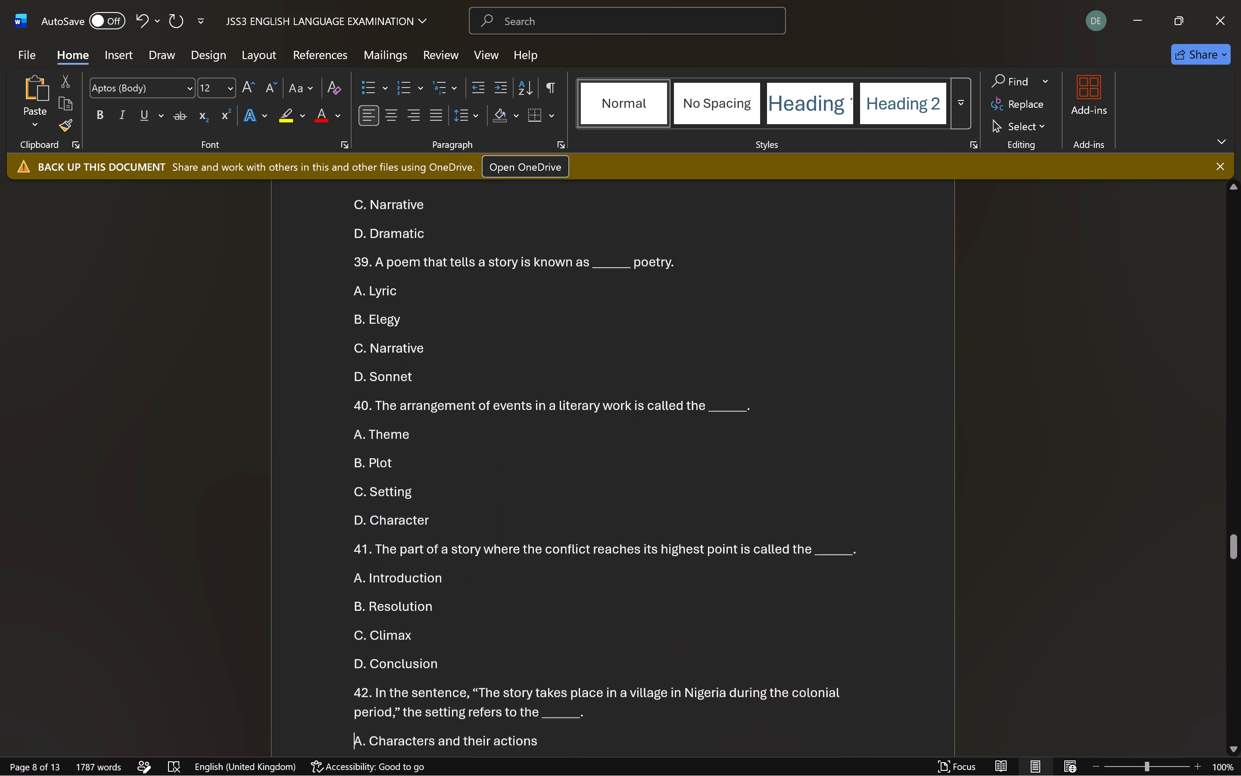
pyautogui.press('Down')
pyautogui.press('Down')
pyautogui.press('Down')
pyautogui.press('Down')
pyautogui.press('Down')
pyautogui.press('Down')
pyautogui.press('Down')
pyautogui.press('Down')
pyautogui.press('Down')
pyautogui.press('Down')
pyautogui.press('Down')
pyautogui.press('Down')
pyautogui.press('Down')
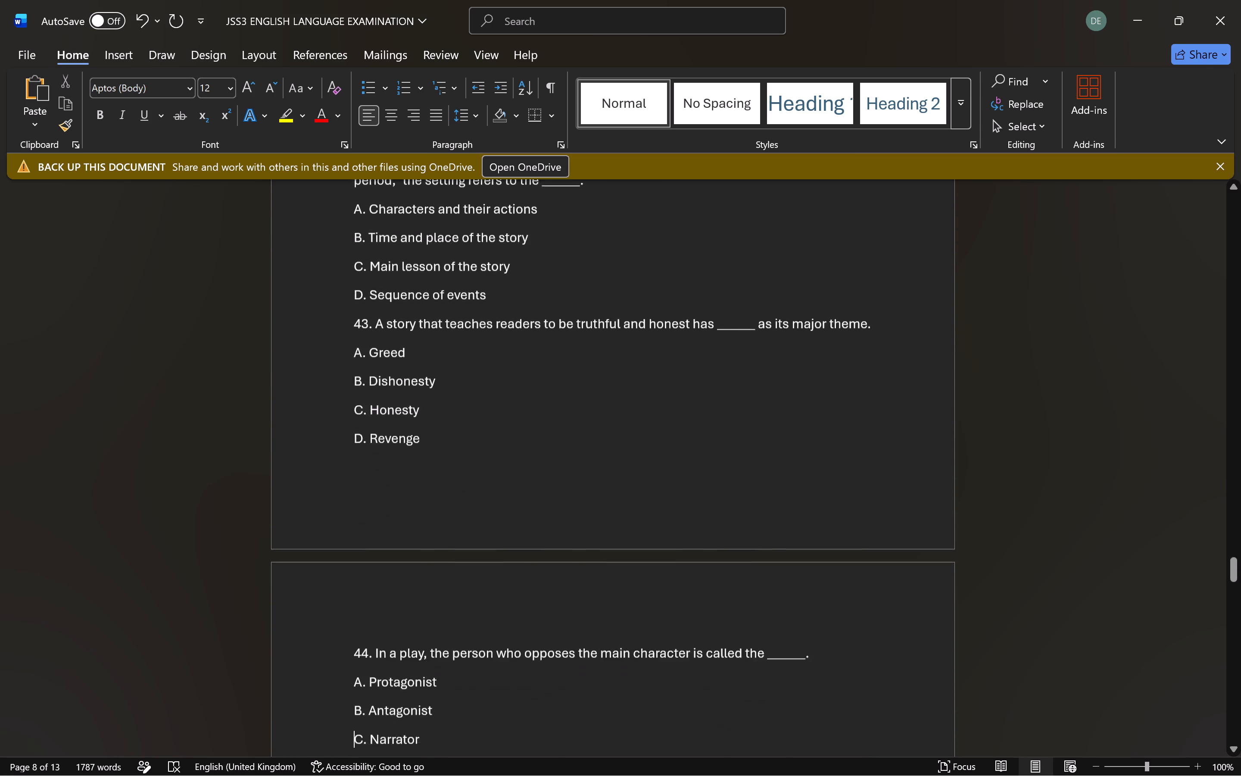
pyautogui.press('Down')
pyautogui.press('Down')
pyautogui.press('Down')
pyautogui.press('Down')
pyautogui.press('Down')
pyautogui.press('Down')
pyautogui.press('Down')
pyautogui.press('Down')
pyautogui.press('Down')
pyautogui.press('Down')
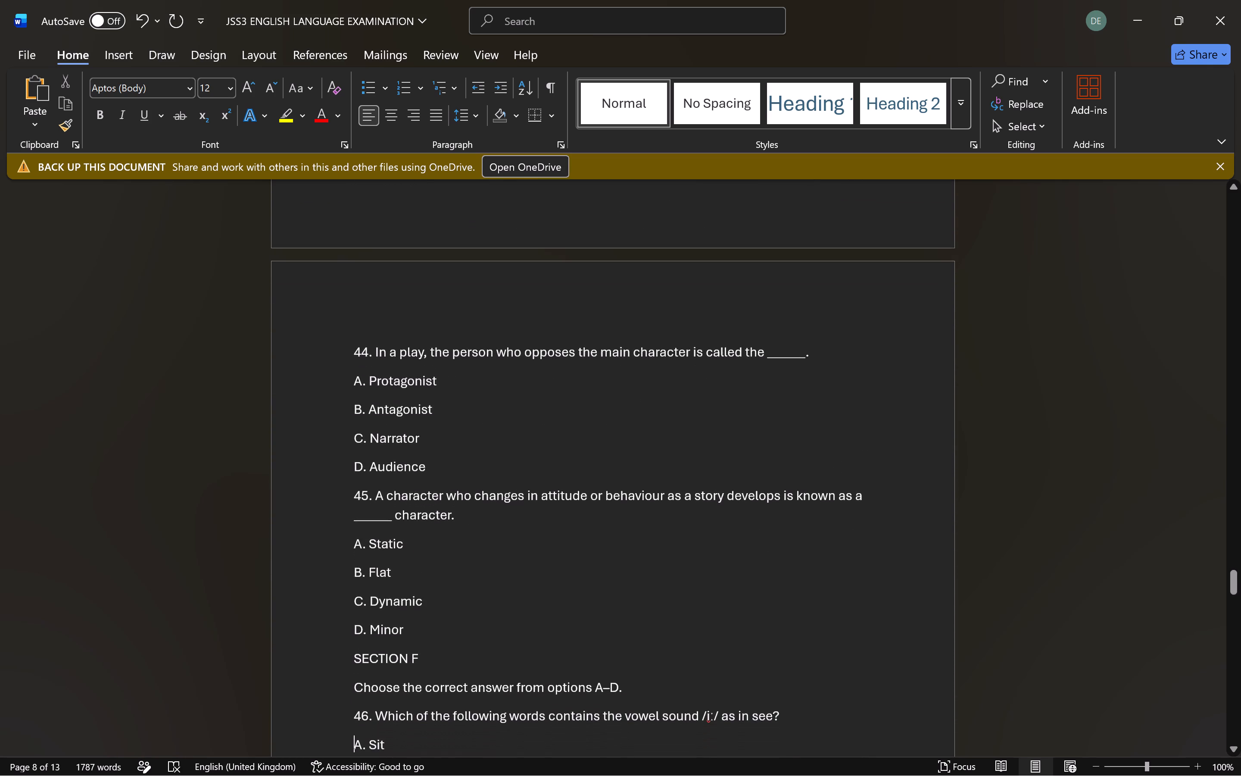
pyautogui.click(486, 637)
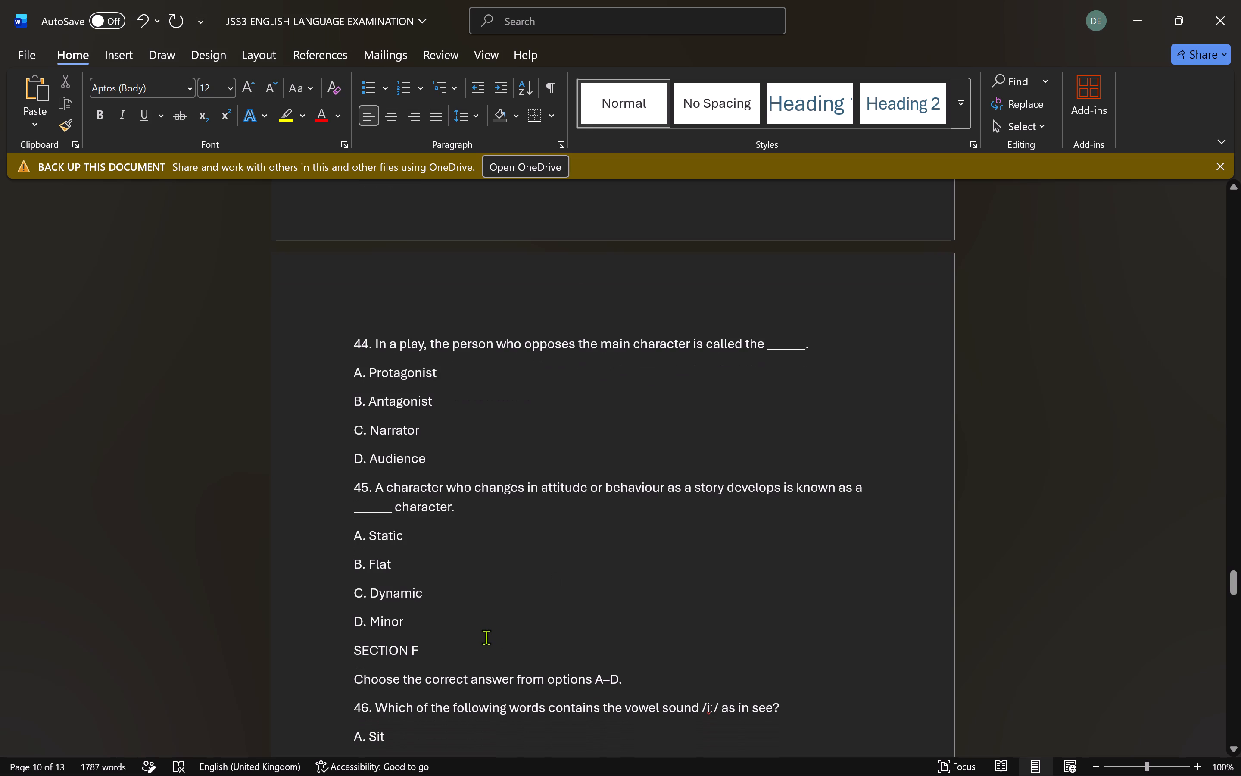
pyautogui.click(446, 645)
pyautogui.press('BackSpace')
pyautogui.press('BackSpace')
pyautogui.press('BackSpace')
pyautogui.press('BackSpace')
pyautogui.press('BackSpace')
pyautogui.press('BackSpace')
pyautogui.press('BackSpace')
pyautogui.press('BackSpace')
pyautogui.press('BackSpace')
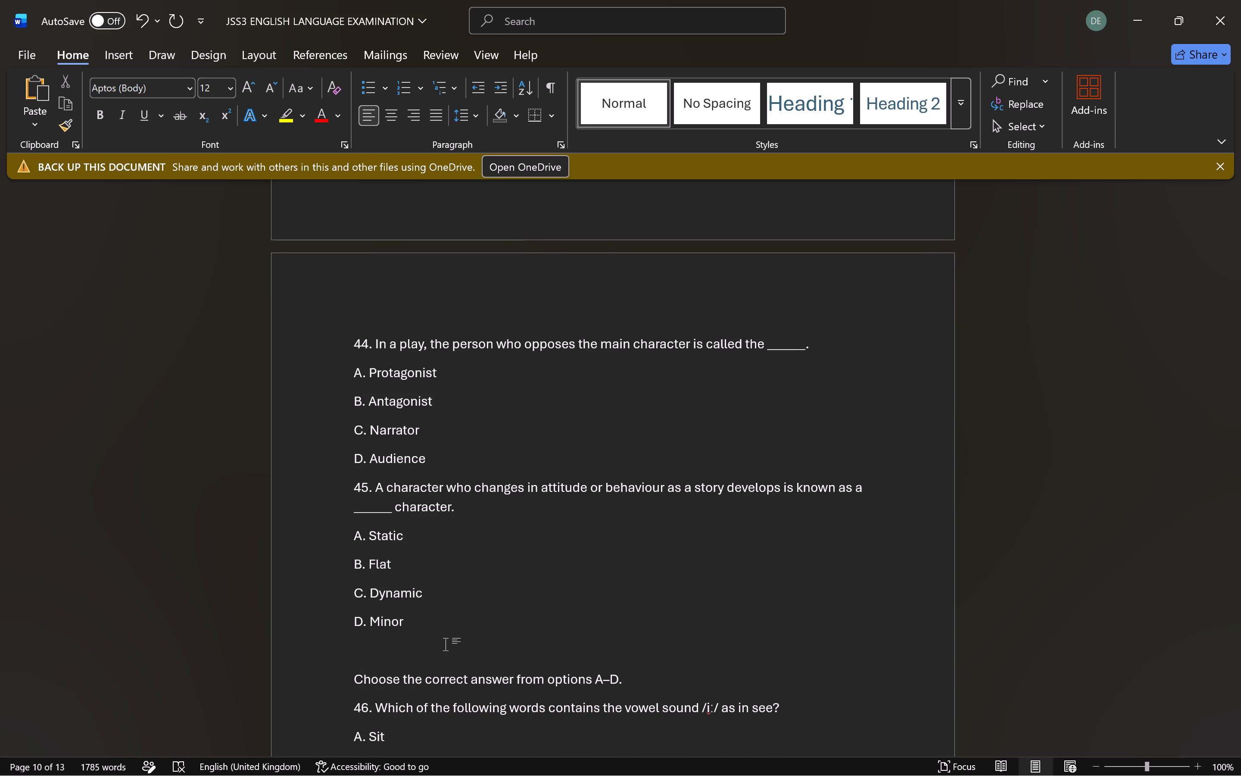
# Save the examination document.
pyautogui.hotkey('ctrl', 's')
# Review the questions from 46 through 60, down to the end of the examination document.
pyautogui.press('Down')
pyautogui.press('Down')
pyautogui.press('Down')
pyautogui.press('Down')
pyautogui.press('Down')
pyautogui.press('Down')
pyautogui.press('Down')
pyautogui.press('Down')
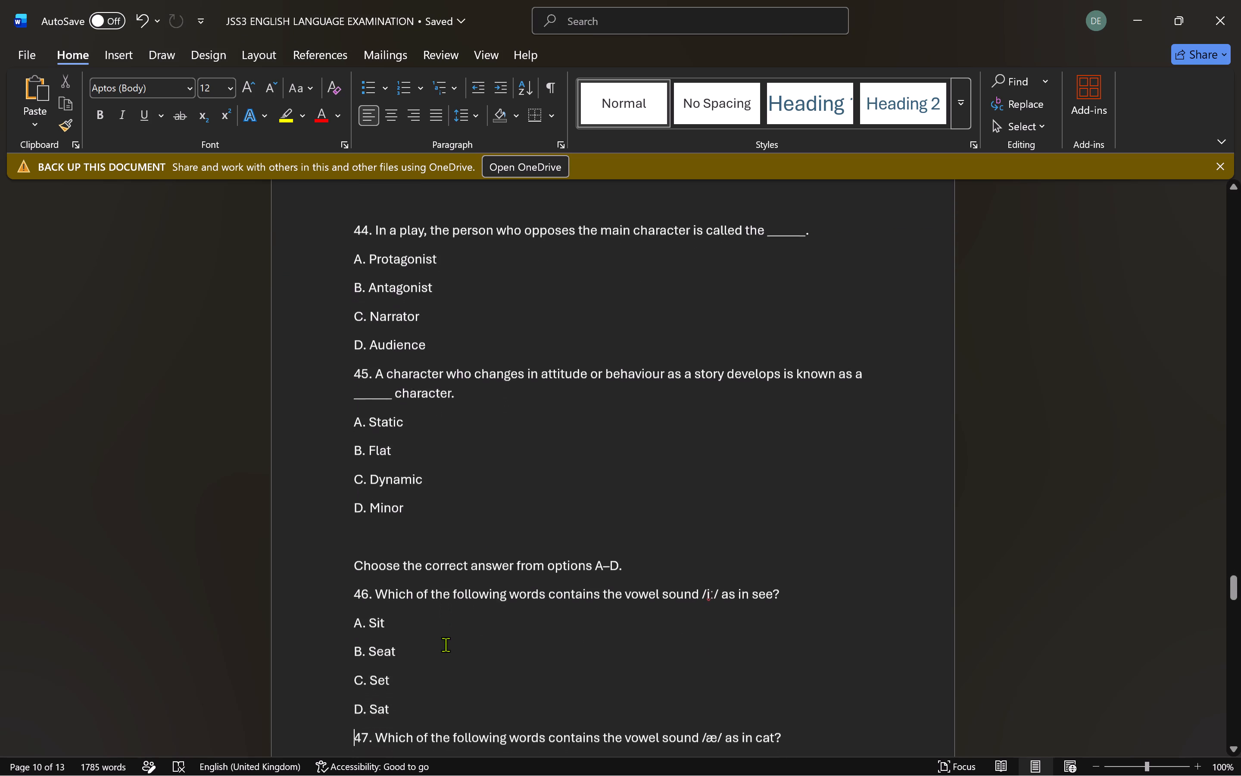
pyautogui.press('Down')
pyautogui.press('Down')
pyautogui.press('Down')
pyautogui.press('Down')
pyautogui.press('Down')
pyautogui.press('Down')
pyautogui.press('Down')
pyautogui.press('Down')
pyautogui.press('Down')
pyautogui.press('Down')
pyautogui.press('Down')
pyautogui.press('Down')
pyautogui.press('Down')
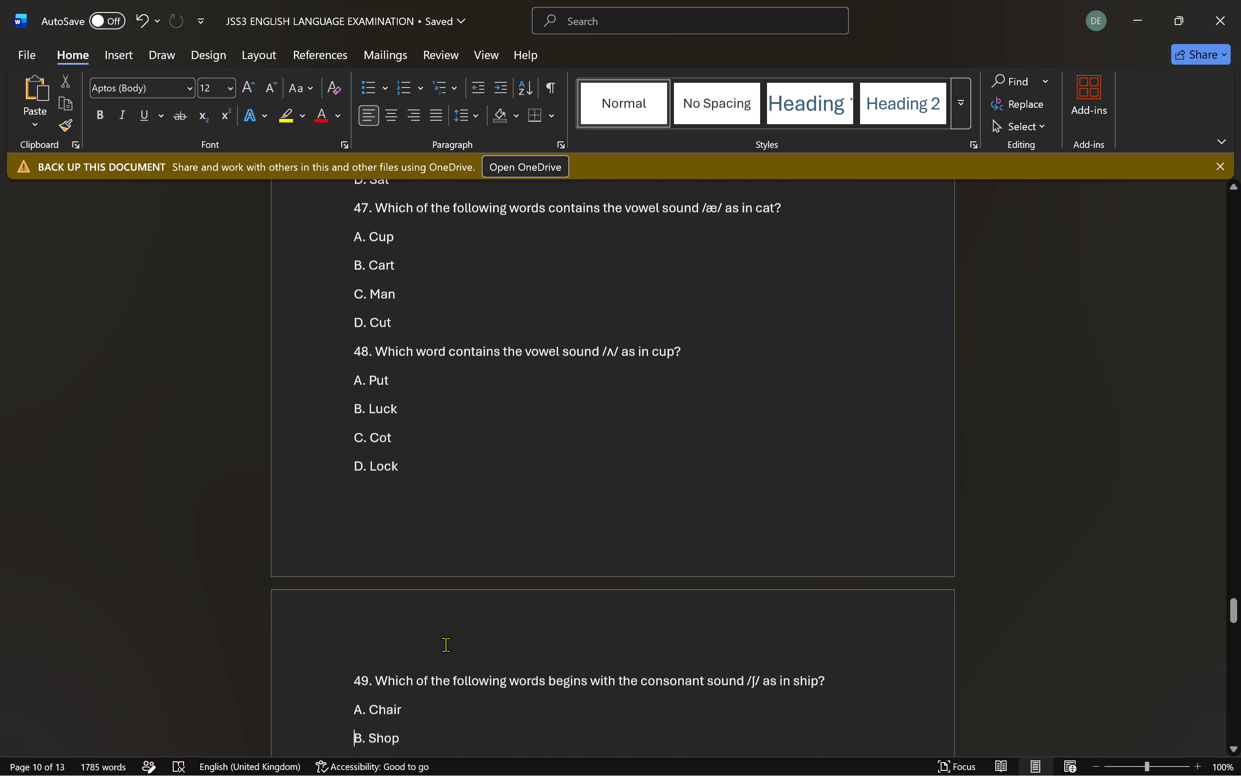
pyautogui.press('Down')
pyautogui.press('Down')
pyautogui.press('Down')
pyautogui.press('Down')
pyautogui.press('Down')
pyautogui.press('Down')
pyautogui.press('Down')
pyautogui.press('Down')
pyautogui.press('Down')
pyautogui.press('Down')
pyautogui.press('Down')
pyautogui.press('Down')
pyautogui.press('Down')
pyautogui.press('Down')
pyautogui.press('Down')
pyautogui.press('Down')
pyautogui.press('Down')
pyautogui.press('Down')
pyautogui.press('Down')
pyautogui.press('Down')
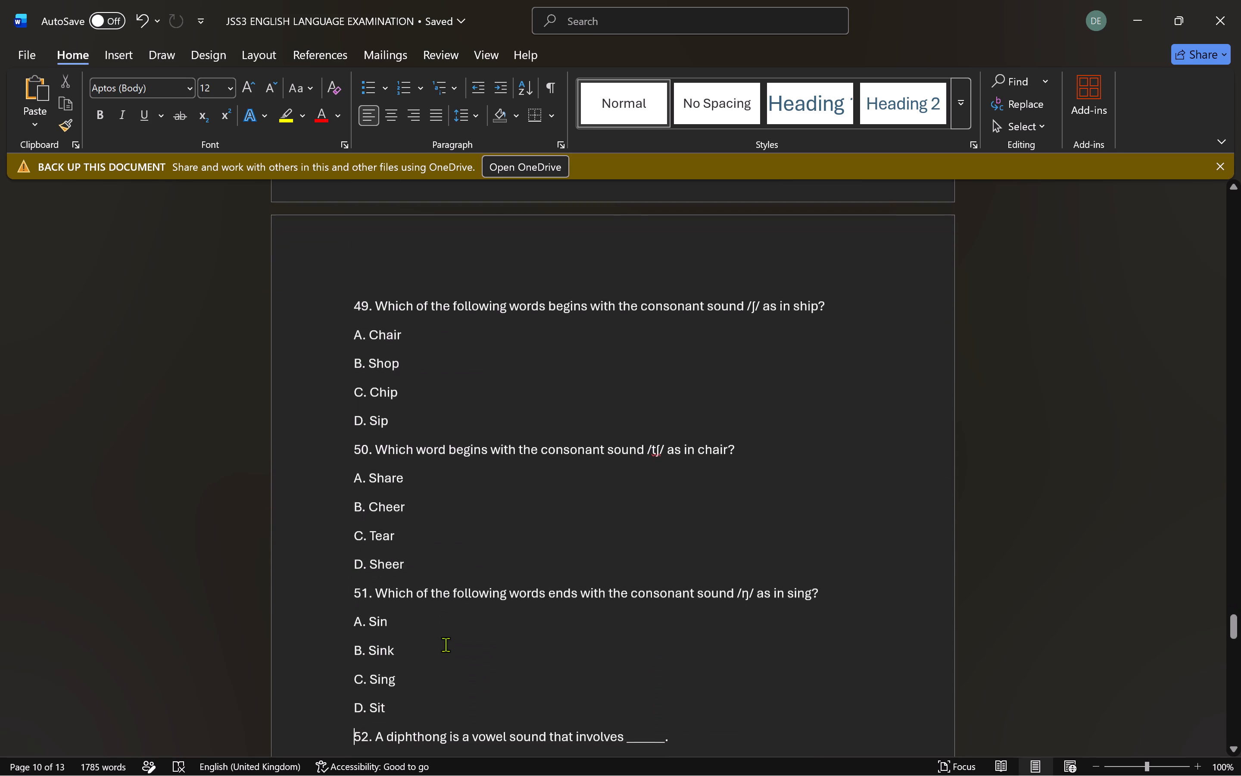
pyautogui.press('Down')
pyautogui.press('Down')
pyautogui.press('Down')
pyautogui.press('Down')
pyautogui.press('Down')
pyautogui.press('Down')
pyautogui.press('Down')
pyautogui.press('Down')
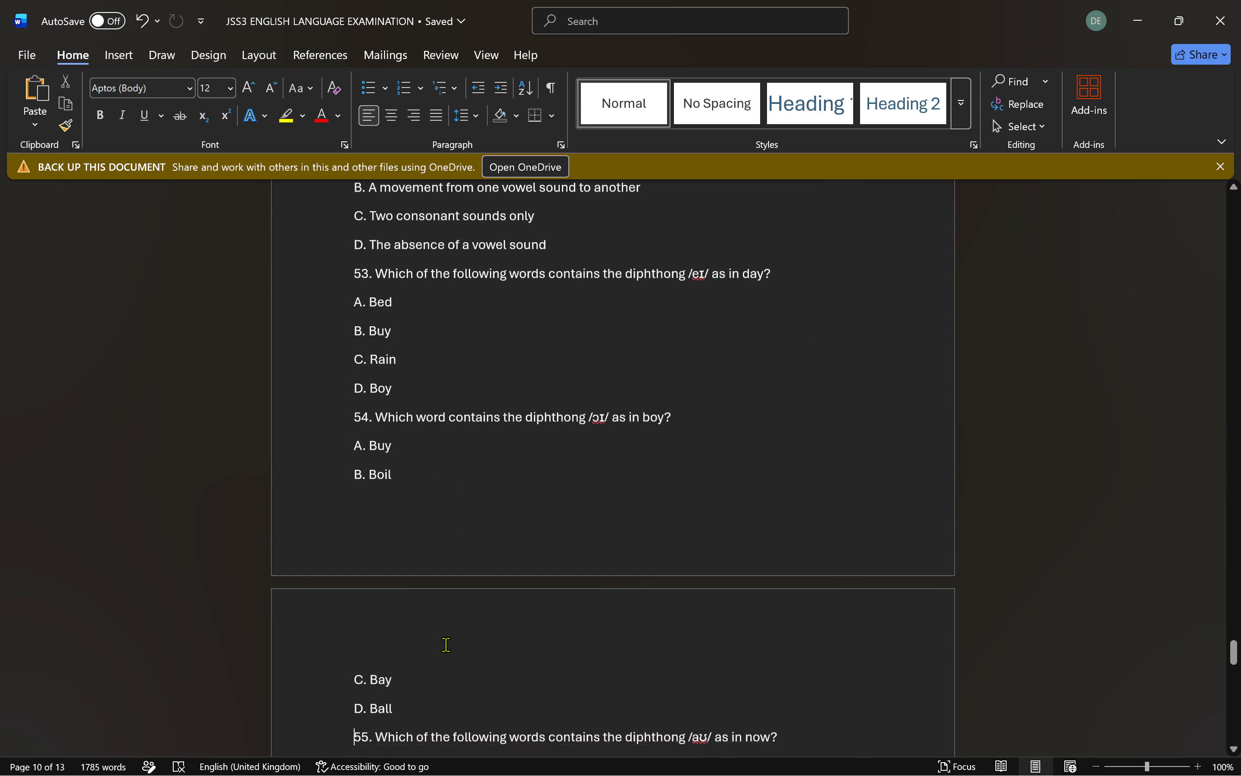
pyautogui.press('Down')
pyautogui.press('Down')
pyautogui.press('Down')
pyautogui.press('Down')
pyautogui.press('Down')
pyautogui.press('Down')
pyautogui.press('Down')
pyautogui.press('Down')
pyautogui.press('Down')
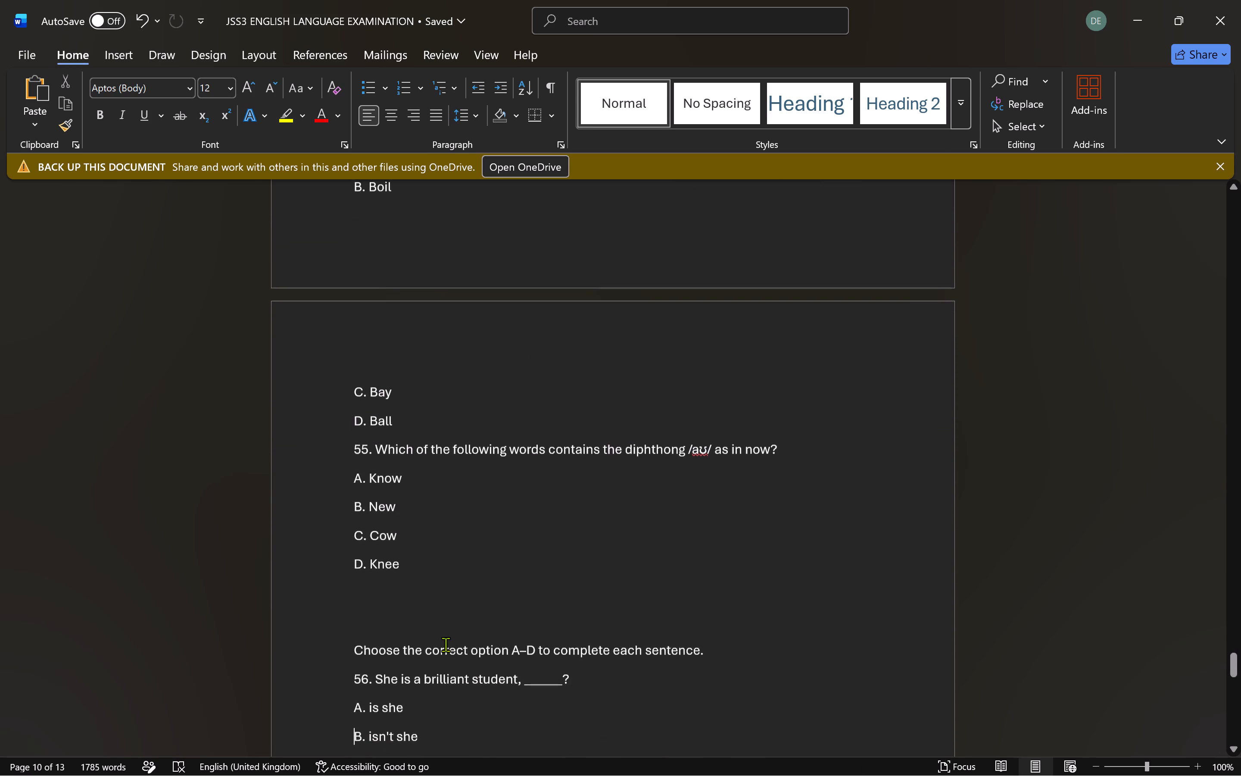
pyautogui.press('Down')
pyautogui.press('Down')
pyautogui.press('Down')
pyautogui.press('Down')
pyautogui.press('Down')
pyautogui.press('Down')
pyautogui.press('Down')
pyautogui.press('Down')
pyautogui.press('Down')
pyautogui.press('Down')
pyautogui.press('Down')
pyautogui.press('Down')
pyautogui.press('Down')
pyautogui.press('Down')
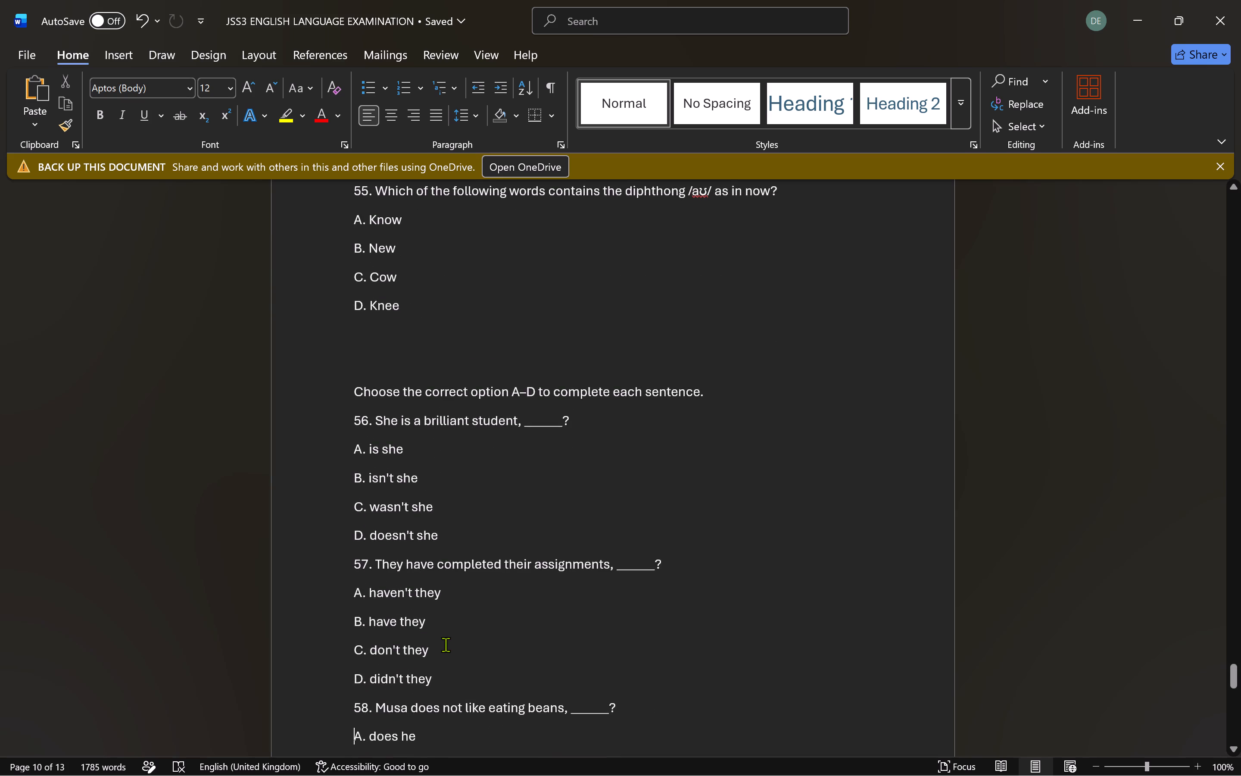
pyautogui.press('Down')
pyautogui.press('Down')
pyautogui.press('Down')
pyautogui.press('Down')
pyautogui.press('Down')
pyautogui.press('Down')
pyautogui.press('Down')
pyautogui.press('Down')
pyautogui.press('Down')
pyautogui.press('Down')
pyautogui.press('Down')
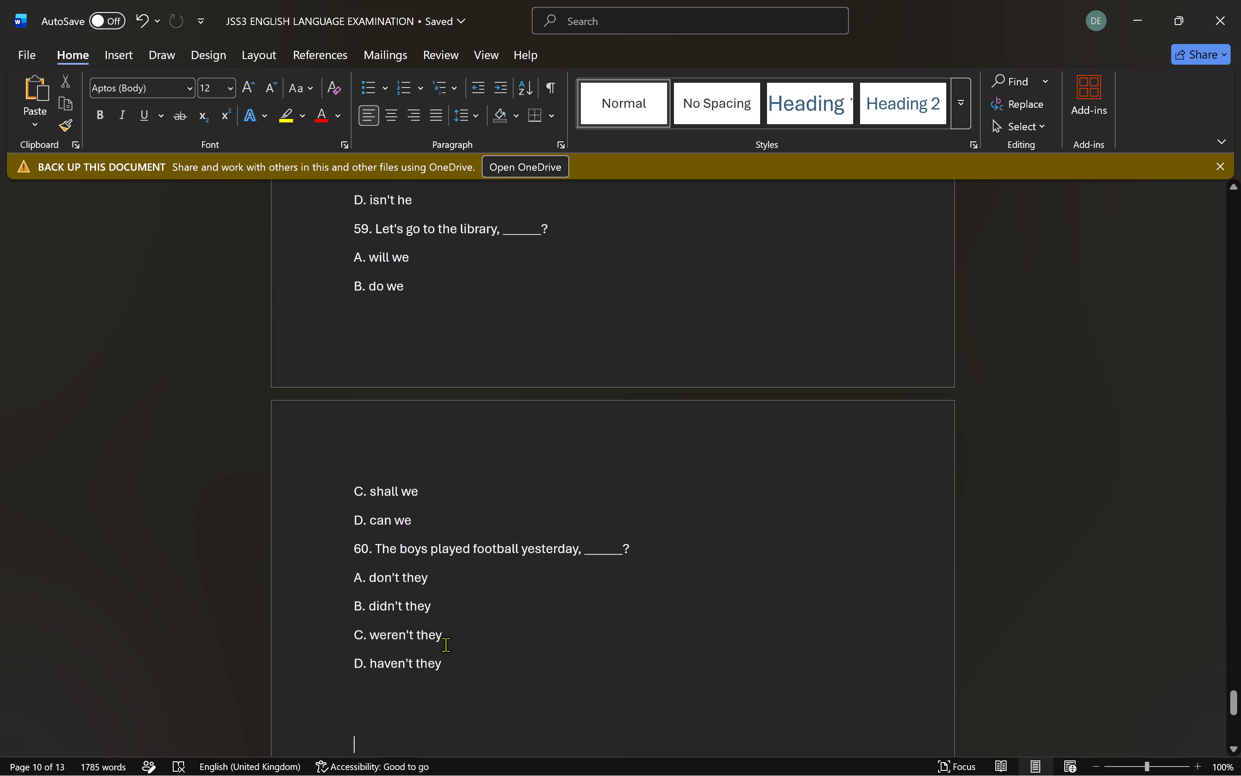
pyautogui.press('Down')
pyautogui.press('Down')
pyautogui.press('Down')
pyautogui.press('Down')
pyautogui.press('Down')
pyautogui.press('Down')
pyautogui.press('Down')
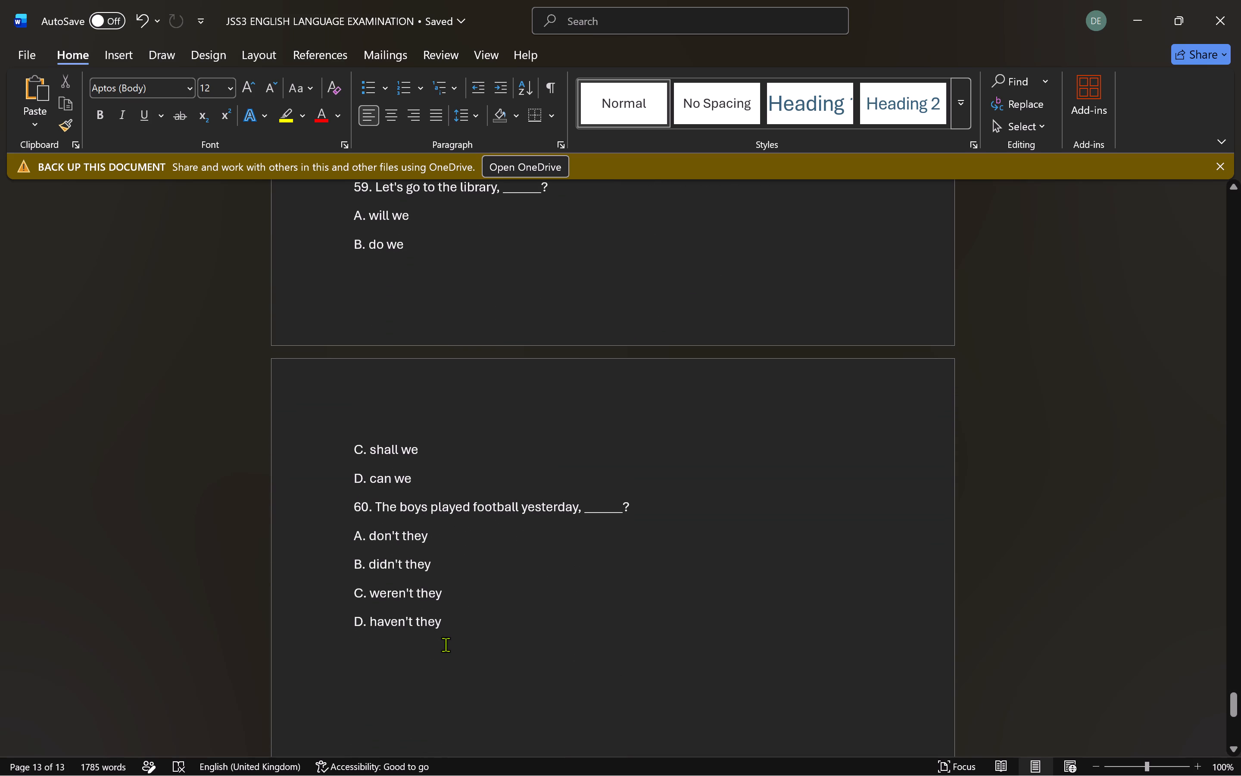
# Save the examination document.
pyautogui.hotkey('ctrl', 's')
# Add blank lines below question 60's options and paste the copied informal letter writing section there.
pyautogui.click(368, 700)
pyautogui.press('Down')
pyautogui.press('Down')
pyautogui.press('Down')
pyautogui.press('Down')
pyautogui.press('Return')
pyautogui.press('Return')
pyautogui.press('Return')
pyautogui.press('Return')
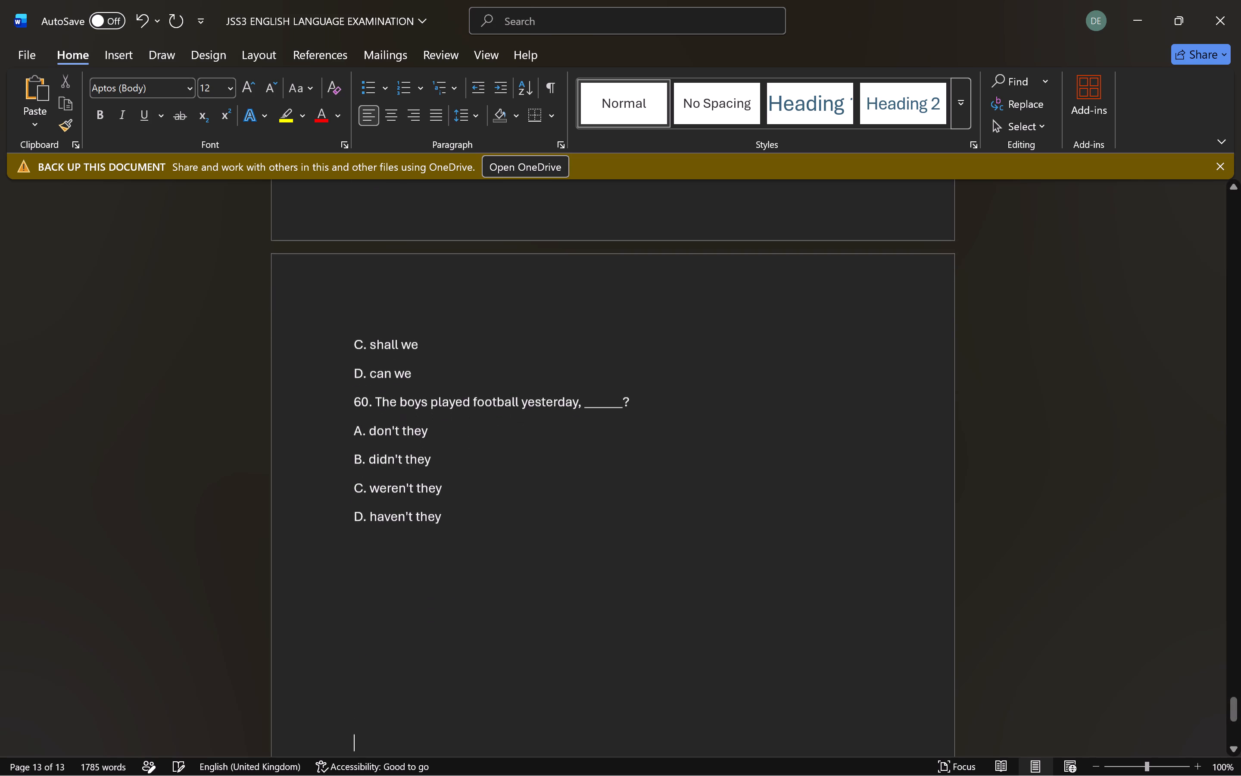
pyautogui.click(375, 659)
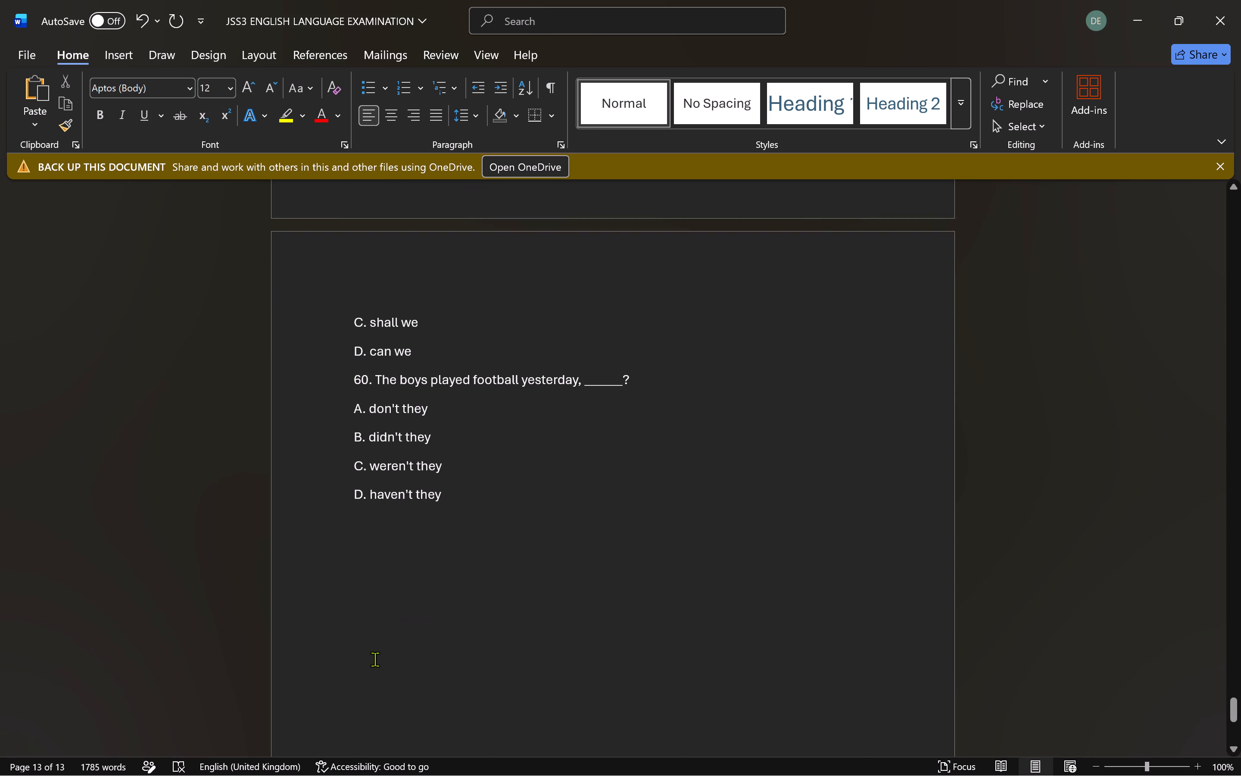
pyautogui.hotkey('ctrl', 'v')
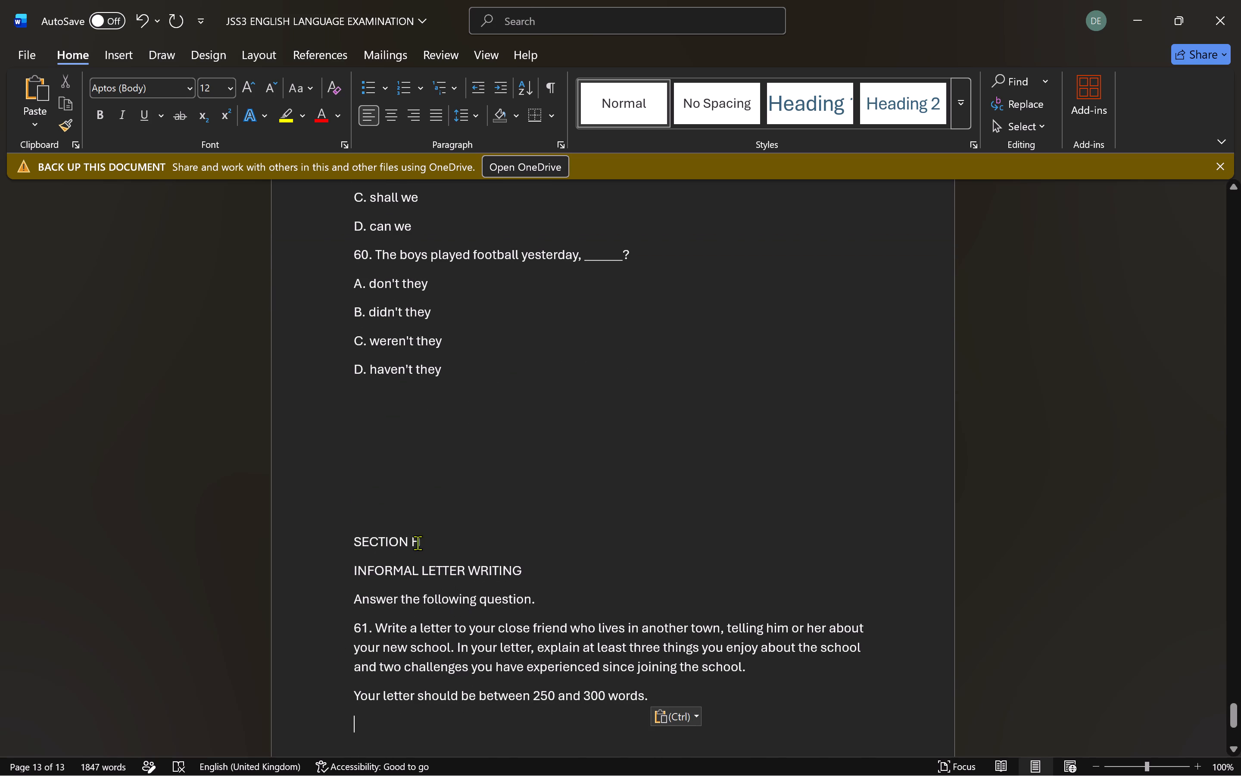
# Replace the "SECTION H" heading above the informal letter question with "THEORY".
pyautogui.click(466, 539)
pyautogui.press('BackSpace')
pyautogui.press('BackSpace')
pyautogui.press('BackSpace')
pyautogui.press('BackSpace')
pyautogui.press('BackSpace')
pyautogui.press('BackSpace')
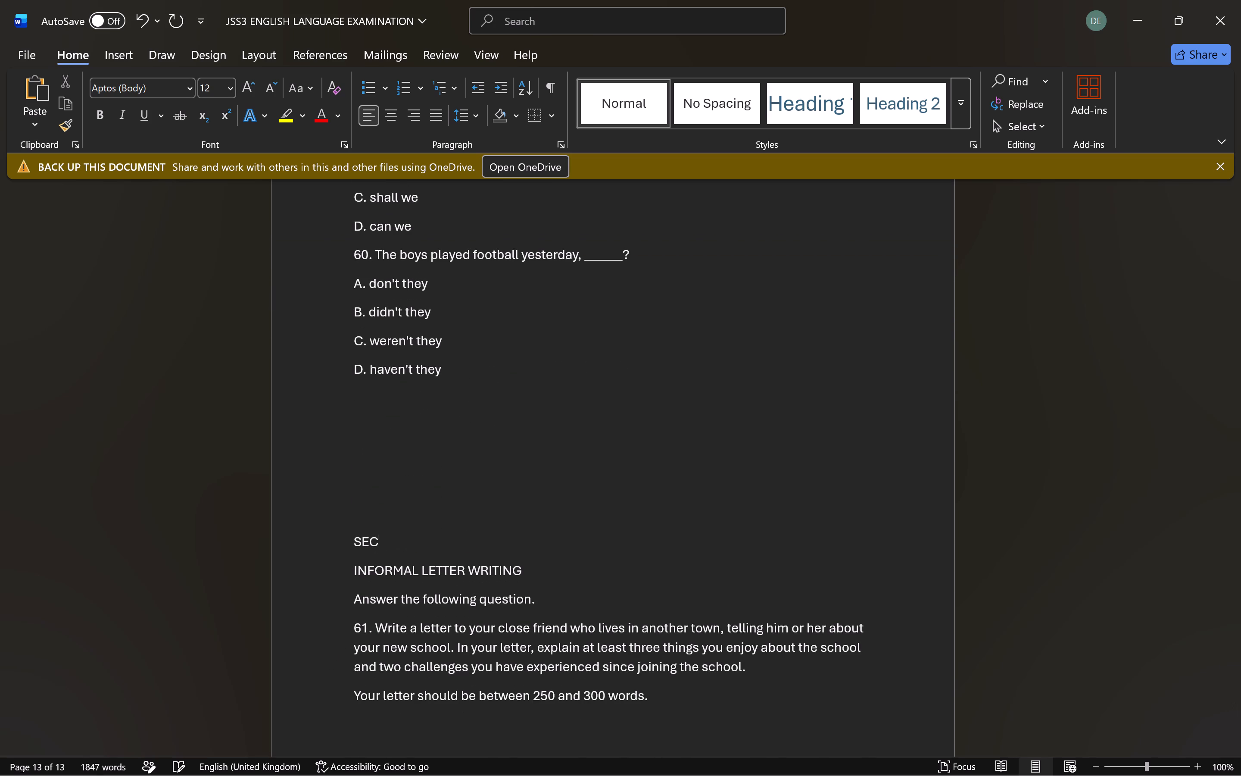
pyautogui.press('BackSpace')
pyautogui.press('BackSpace')
pyautogui.press('BackSpace')
pyautogui.write('THEORY')
pyautogui.press('space')
pyautogui.write(';')
pyautogui.press('space')
pyautogui.press('BackSpace')
pyautogui.press('BackSpace')
# Add the heading "SECTION A" on a new line between "THEORY" and "INFORMAL LETTER WRITING".
pyautogui.press('Return')
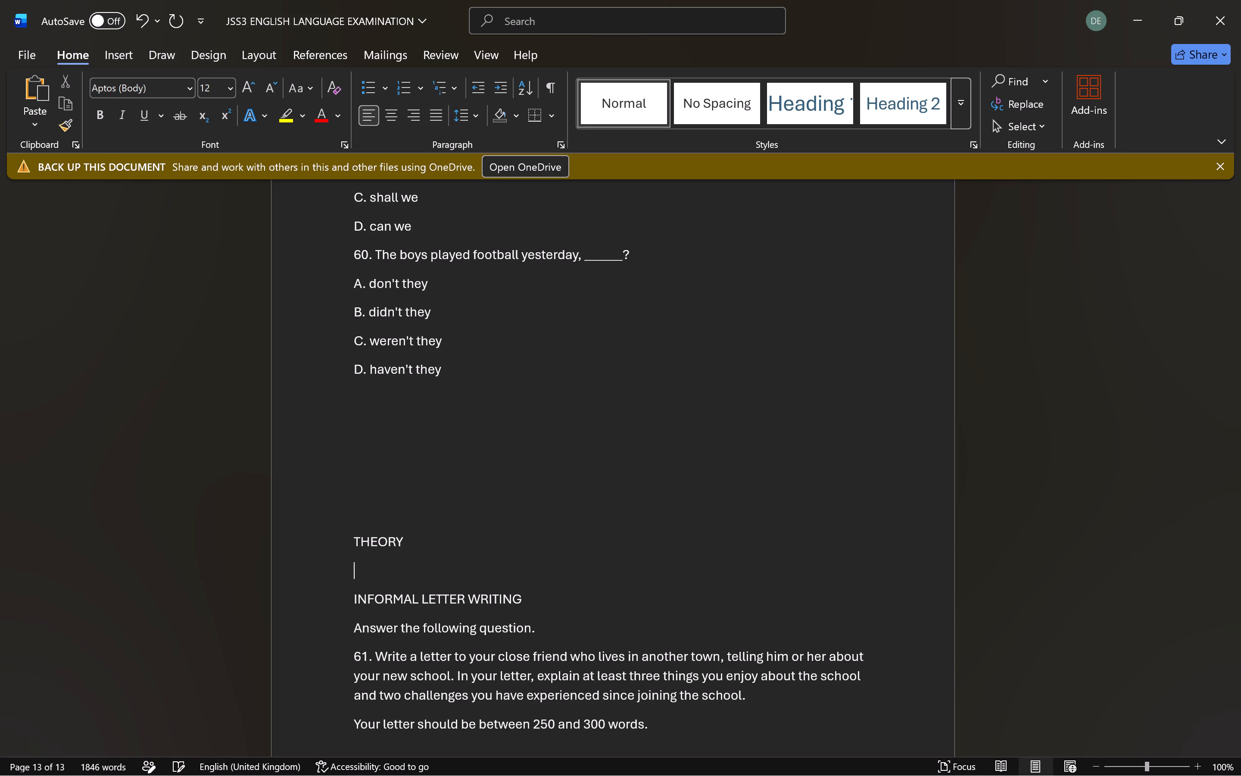
pyautogui.write('SECTION')
pyautogui.press('space')
pyautogui.press('a')
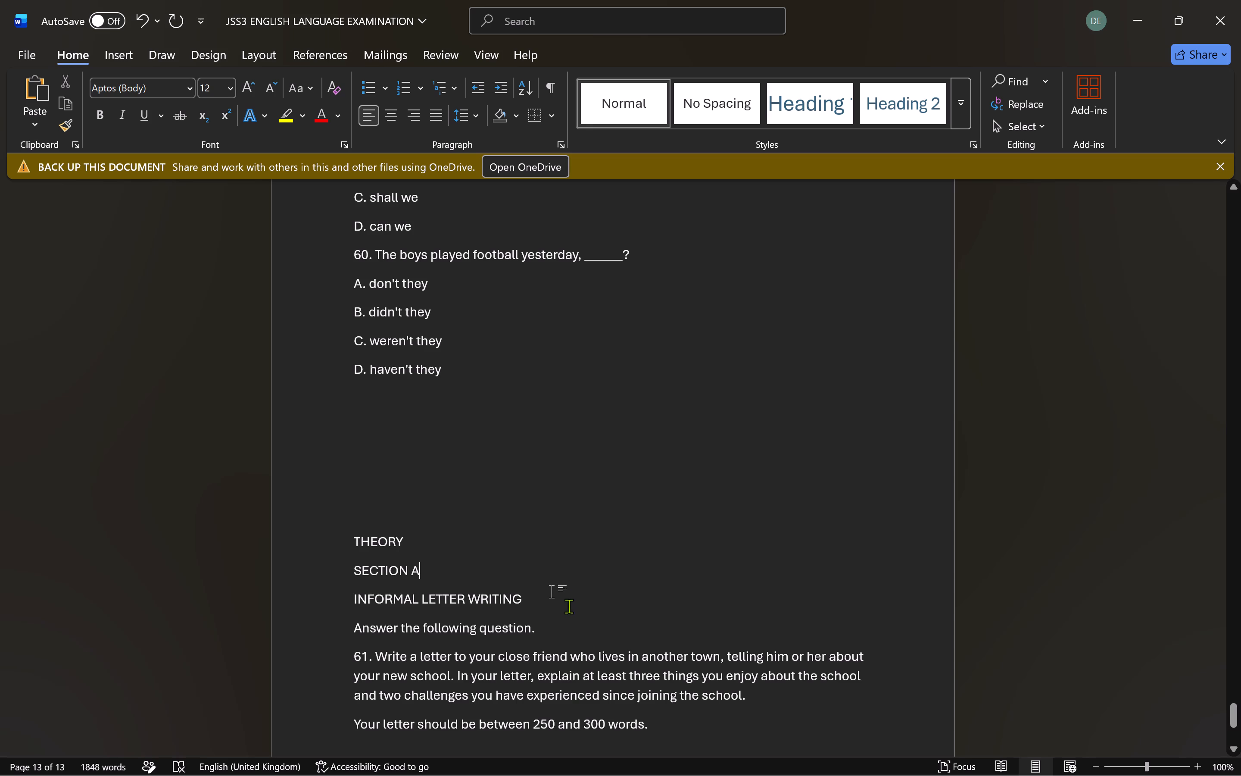
# Remove the number "61." and its following space from the letter question, keeping the question on its own line.
pyautogui.click(372, 659)
pyautogui.press('BackSpace')
pyautogui.press('BackSpace')
pyautogui.press('BackSpace')
pyautogui.press('BackSpace')
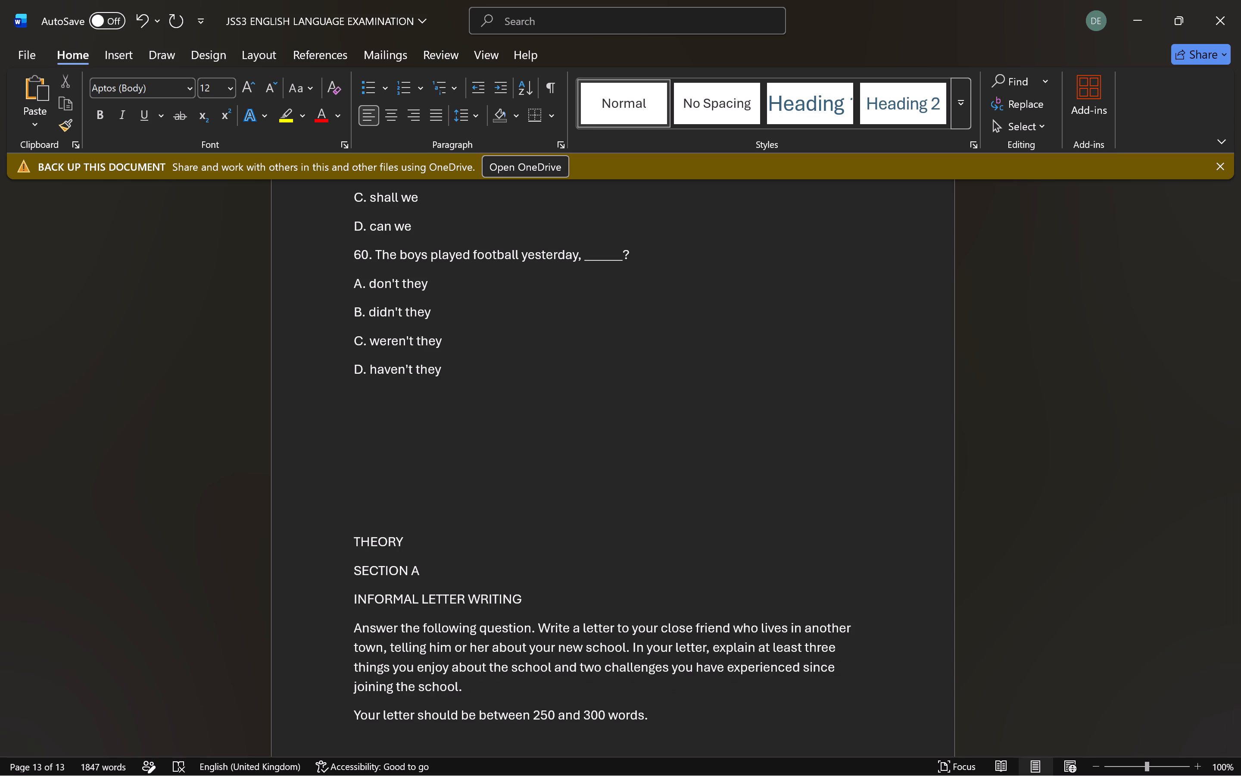
pyautogui.press('Return')
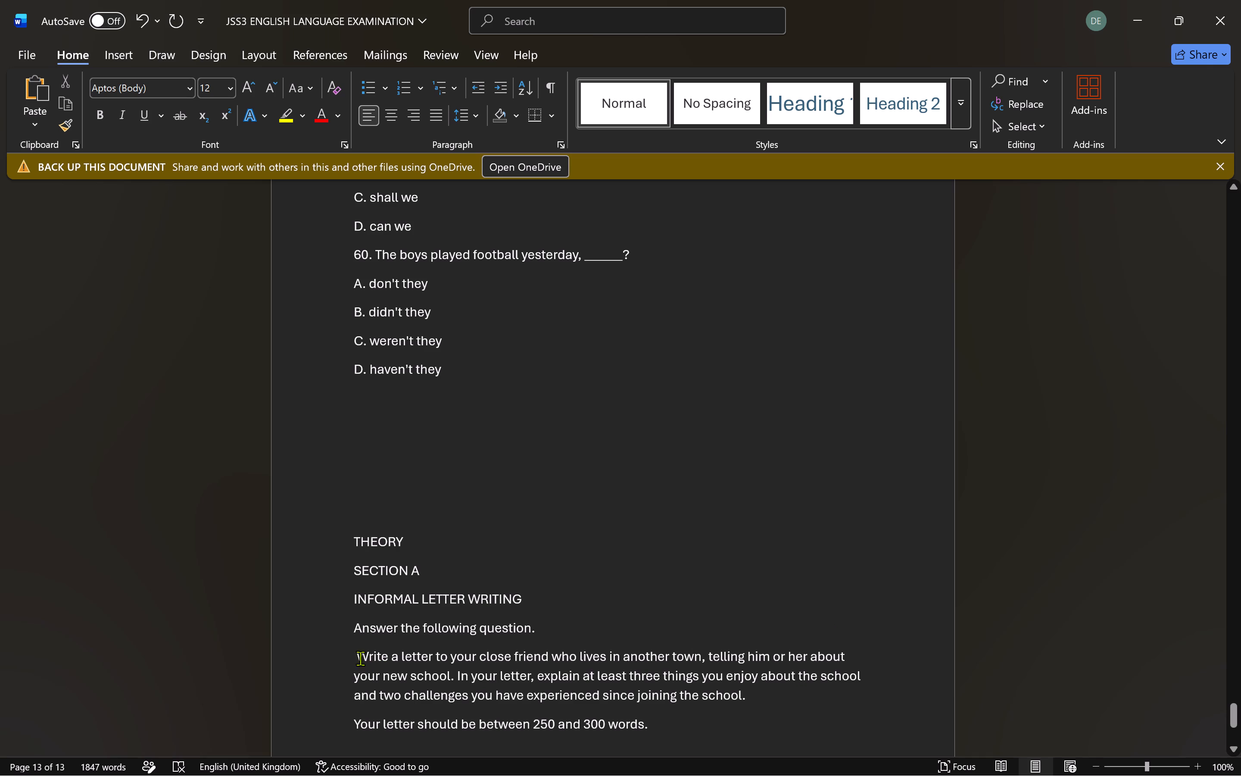
pyautogui.click(358, 655)
pyautogui.press('BackSpace')
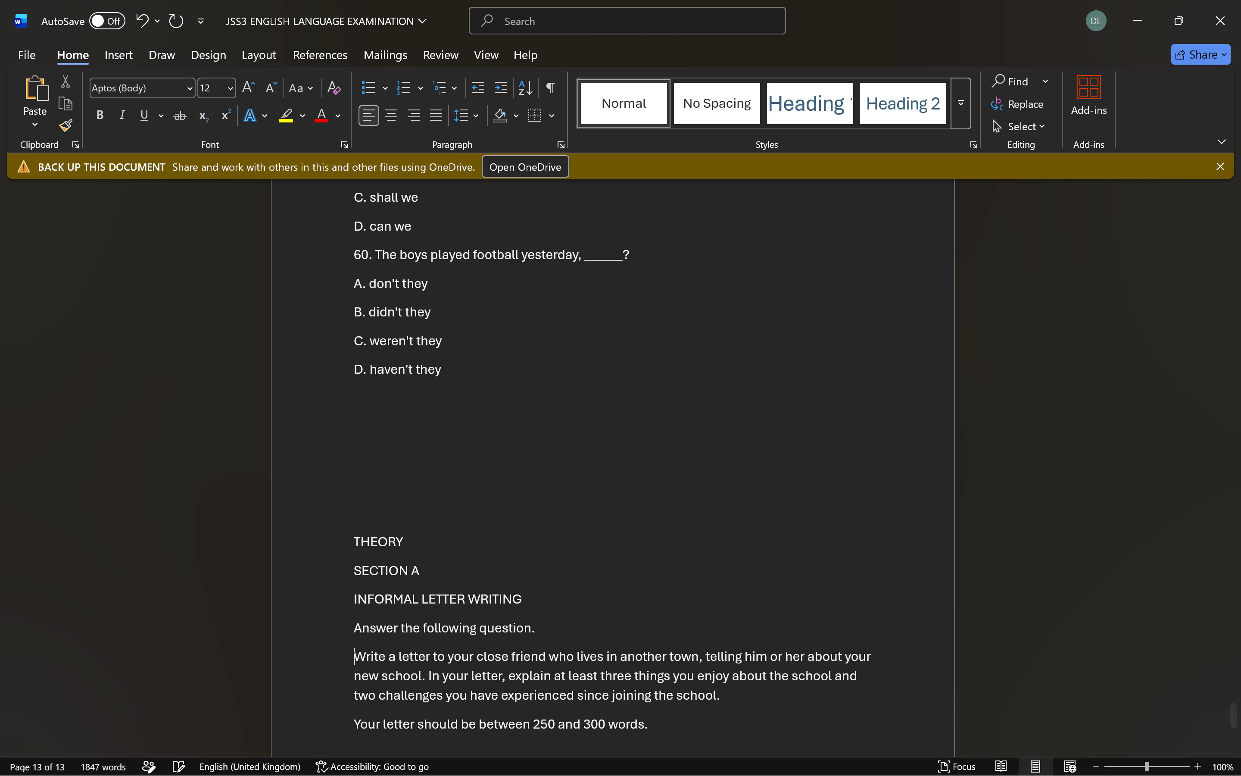
# Delete the line "Answer the following question." beneath the "INFORMAL LETTER WRITING" heading.
pyautogui.click(578, 633)
pyautogui.press('BackSpace')
pyautogui.press('BackSpace')
pyautogui.press('BackSpace')
pyautogui.press('BackSpace')
pyautogui.press('BackSpace')
pyautogui.press('BackSpace')
pyautogui.press('BackSpace')
pyautogui.press('BackSpace')
pyautogui.press('BackSpace')
pyautogui.press('BackSpace')
pyautogui.press('BackSpace')
pyautogui.press('BackSpace')
pyautogui.press('BackSpace')
pyautogui.press('BackSpace')
pyautogui.press('BackSpace')
pyautogui.press('BackSpace')
pyautogui.press('BackSpace')
pyautogui.press('BackSpace')
pyautogui.press('BackSpace')
pyautogui.press('BackSpace')
pyautogui.press('BackSpace')
pyautogui.press('BackSpace')
pyautogui.press('BackSpace')
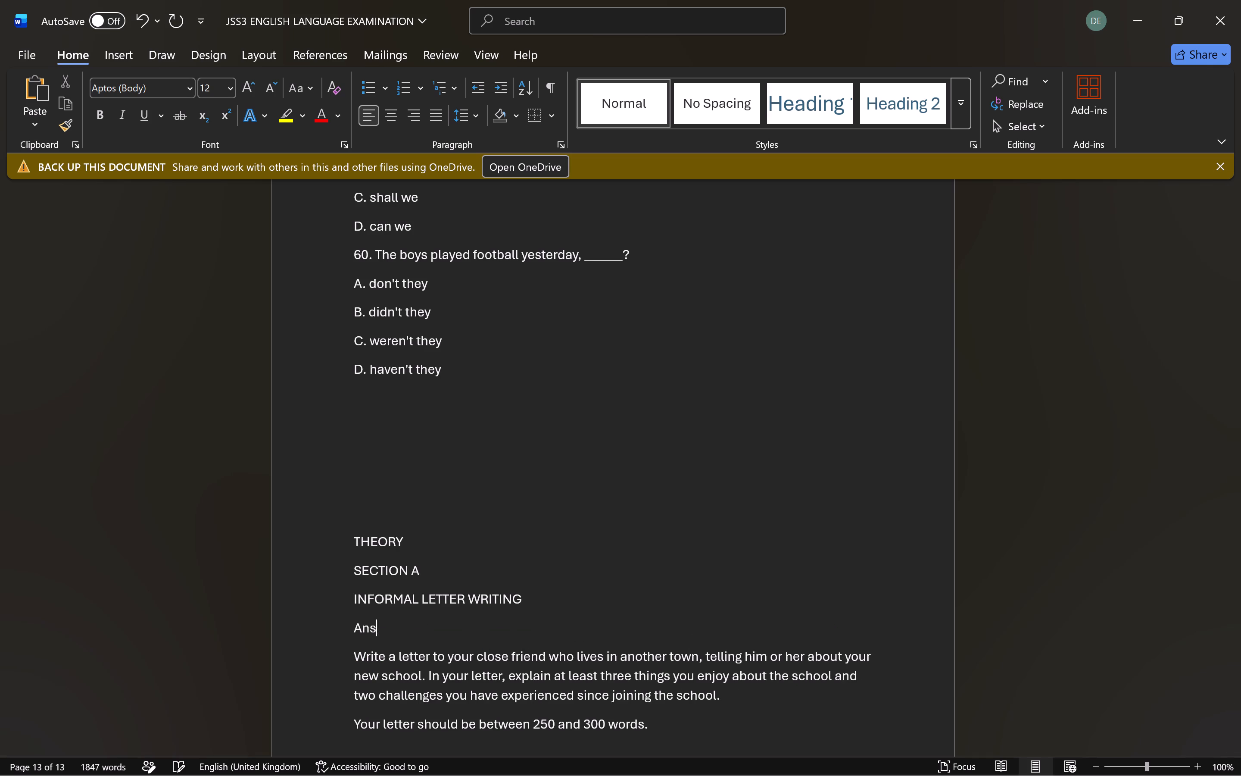
pyautogui.press('BackSpace')
pyautogui.press('BackSpace')
pyautogui.press('BackSpace')
pyautogui.press('BackSpace')
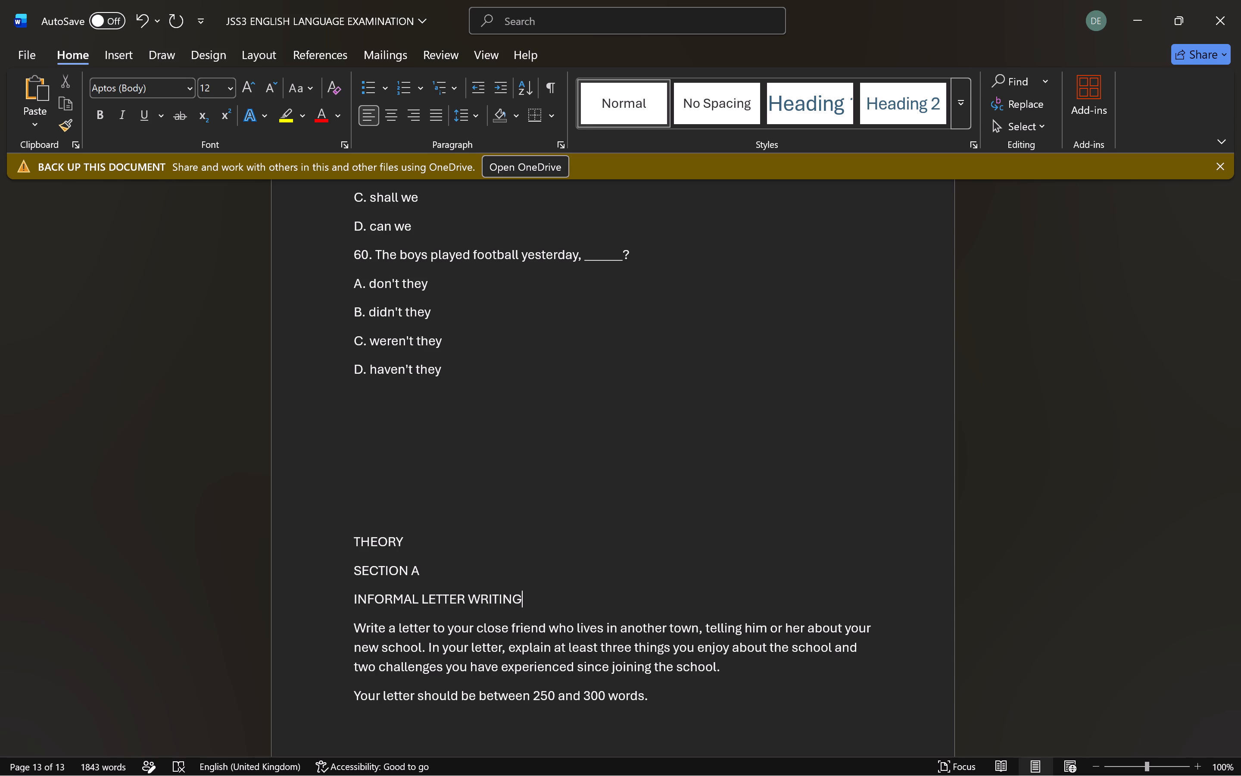
# Replace "joining" with "you joined" in the last sentence of the informal letter question.
pyautogui.click(653, 669)
pyautogui.click(651, 667)
pyautogui.press('BackSpace')
pyautogui.press('BackSpace')
pyautogui.press('BackSpace')
pyautogui.press('BackSpace')
pyautogui.press('BackSpace')
pyautogui.press('BackSpace')
pyautogui.press('BackSpace')
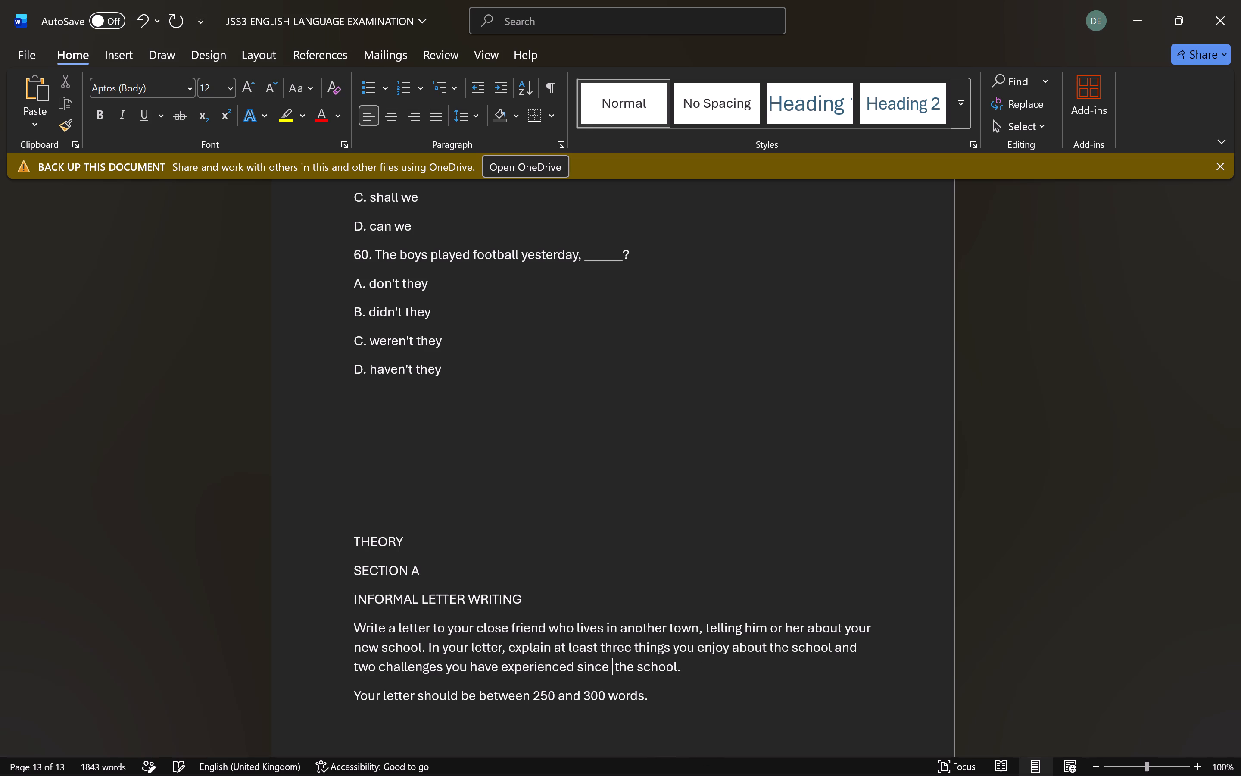
pyautogui.write('YOU JOI')
pyautogui.press('BackSpace')
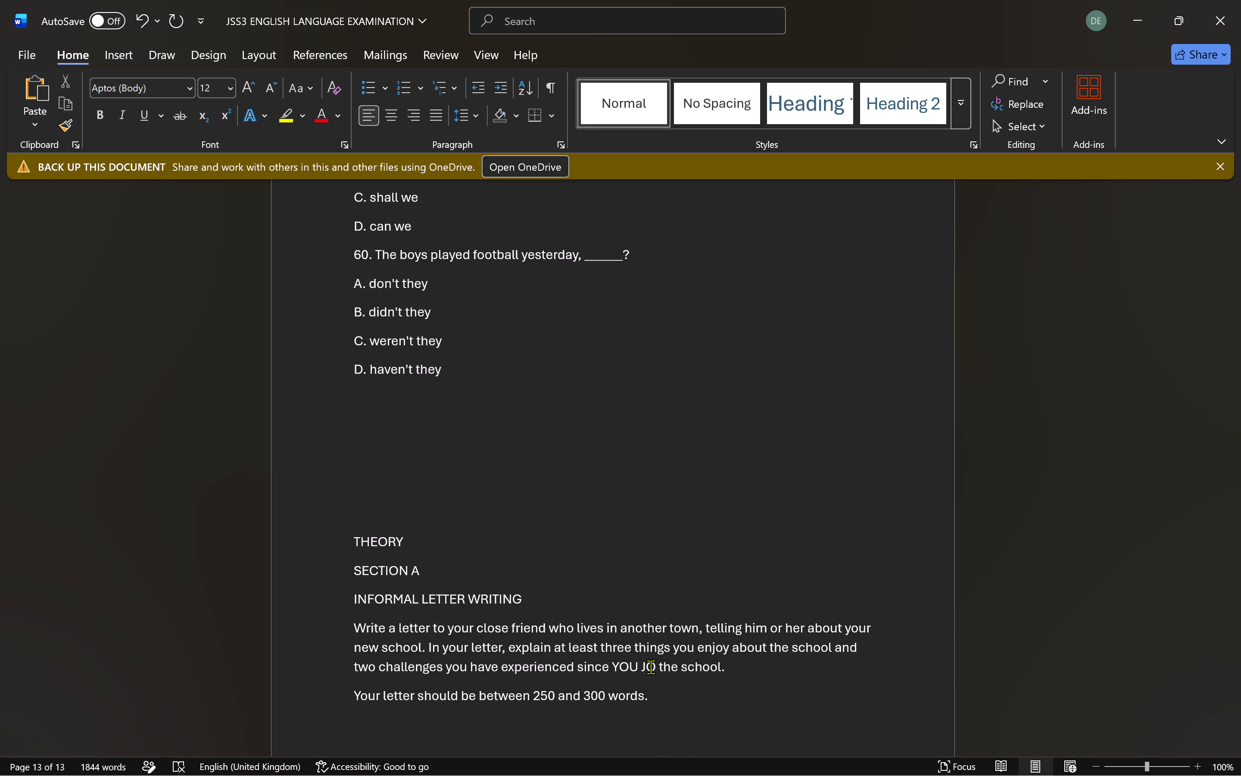
pyautogui.press('BackSpace')
pyautogui.press('BackSpace')
pyautogui.press('BackSpace')
pyautogui.press('BackSpace')
pyautogui.press('BackSpace')
pyautogui.press('BackSpace')
pyautogui.write('you joined')
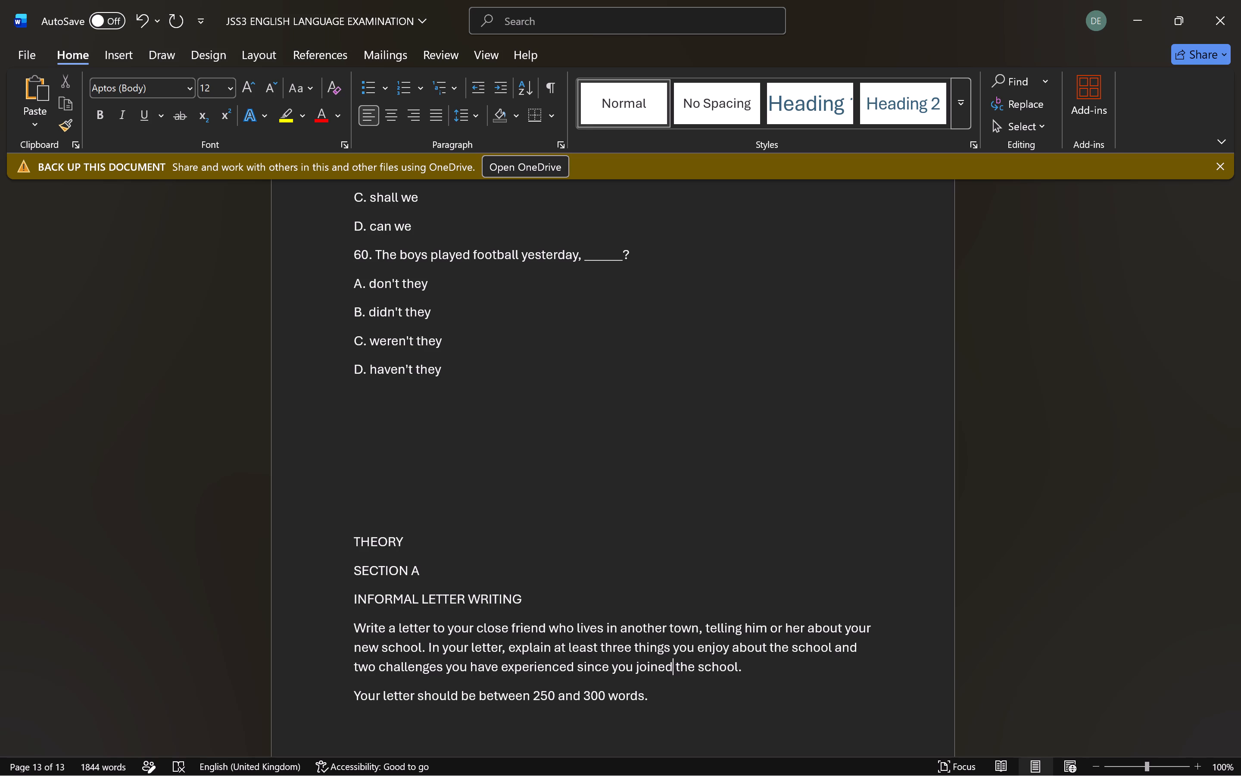
# Replace "Your letter should be between" with "Not less than" in the word-limit line beneath the letter question.
pyautogui.click(531, 698)
pyautogui.press('BackSpace')
pyautogui.press('BackSpace')
pyautogui.press('BackSpace')
pyautogui.press('BackSpace')
pyautogui.press('BackSpace')
pyautogui.press('BackSpace')
pyautogui.press('BackSpace')
pyautogui.press('BackSpace')
pyautogui.press('BackSpace')
pyautogui.press('BackSpace')
pyautogui.press('BackSpace')
pyautogui.press('BackSpace')
pyautogui.press('BackSpace')
pyautogui.press('BackSpace')
pyautogui.press('BackSpace')
pyautogui.press('BackSpace')
pyautogui.press('BackSpace')
pyautogui.press('BackSpace')
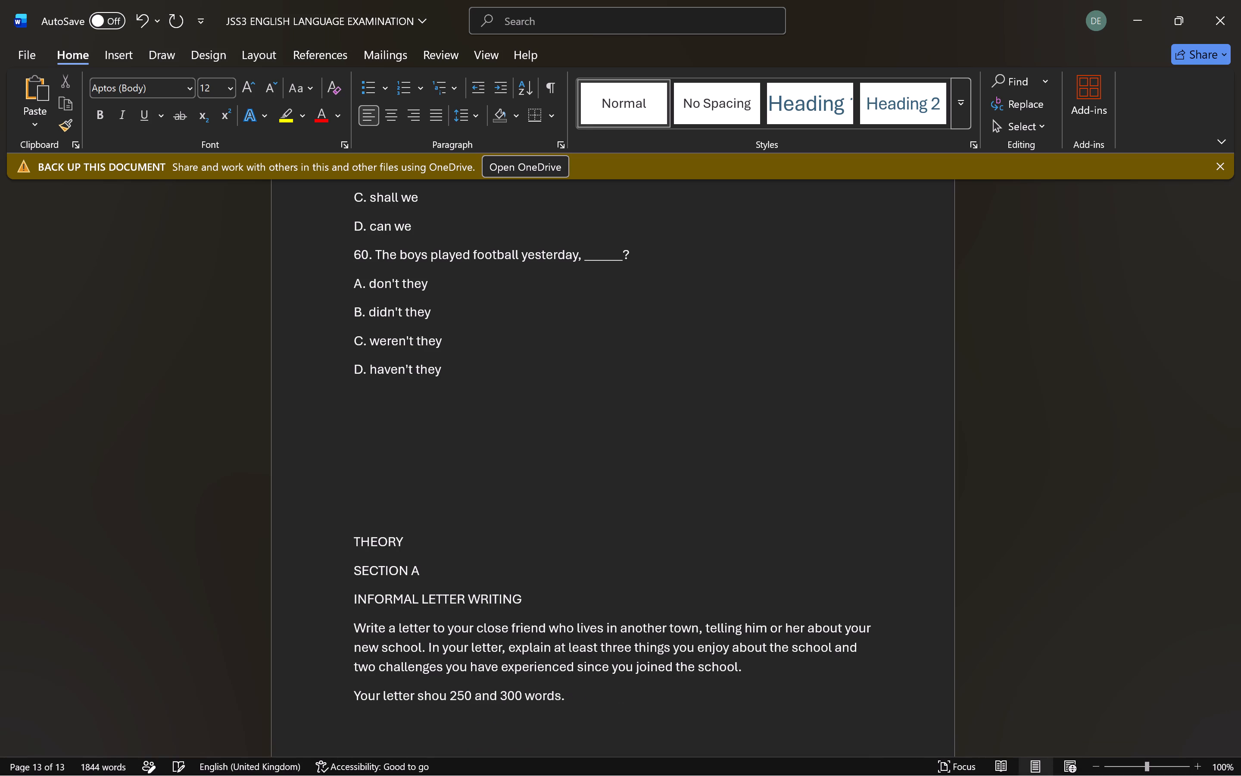
pyautogui.press('BackSpace')
pyautogui.press('BackSpace')
pyautogui.press('BackSpace')
pyautogui.press('BackSpace')
pyautogui.press('BackSpace')
pyautogui.press('BackSpace')
pyautogui.press('BackSpace')
pyautogui.press('BackSpace')
pyautogui.press('BackSpace')
pyautogui.press('BackSpace')
pyautogui.press('BackSpace')
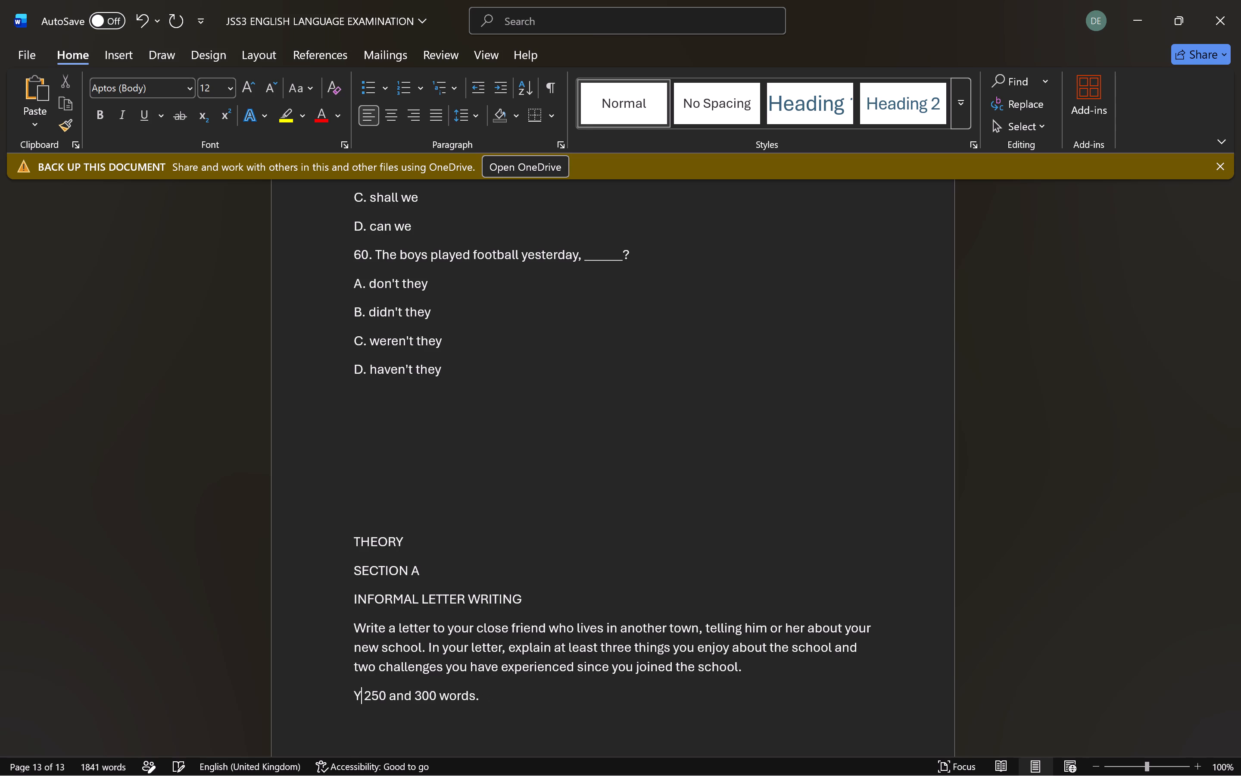
pyautogui.write('Not less than')
pyautogui.press('space')
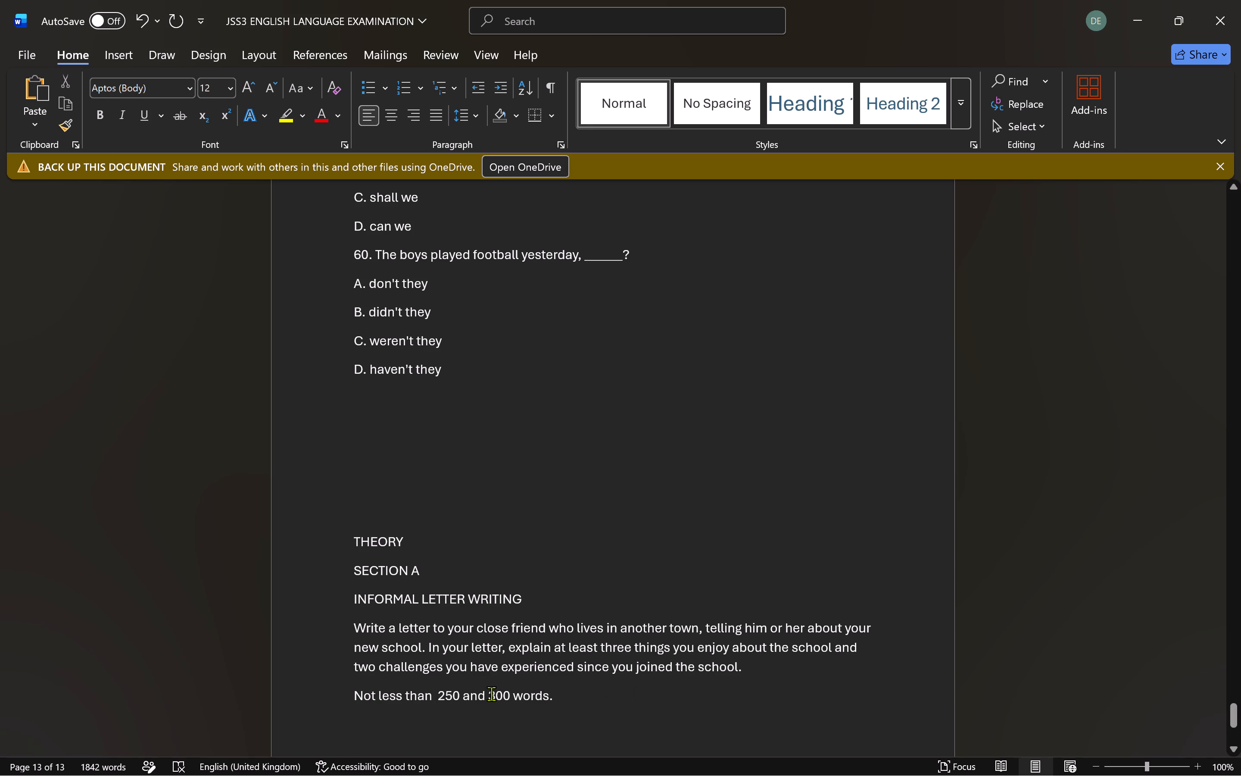
# Remove "and 300" from the word-limit line, leaving 250 words as the minimum.
pyautogui.click(513, 694)
pyautogui.press('BackSpace')
pyautogui.press('BackSpace')
pyautogui.press('BackSpace')
pyautogui.press('BackSpace')
pyautogui.press('BackSpace')
pyautogui.press('BackSpace')
pyautogui.press('BackSpace')
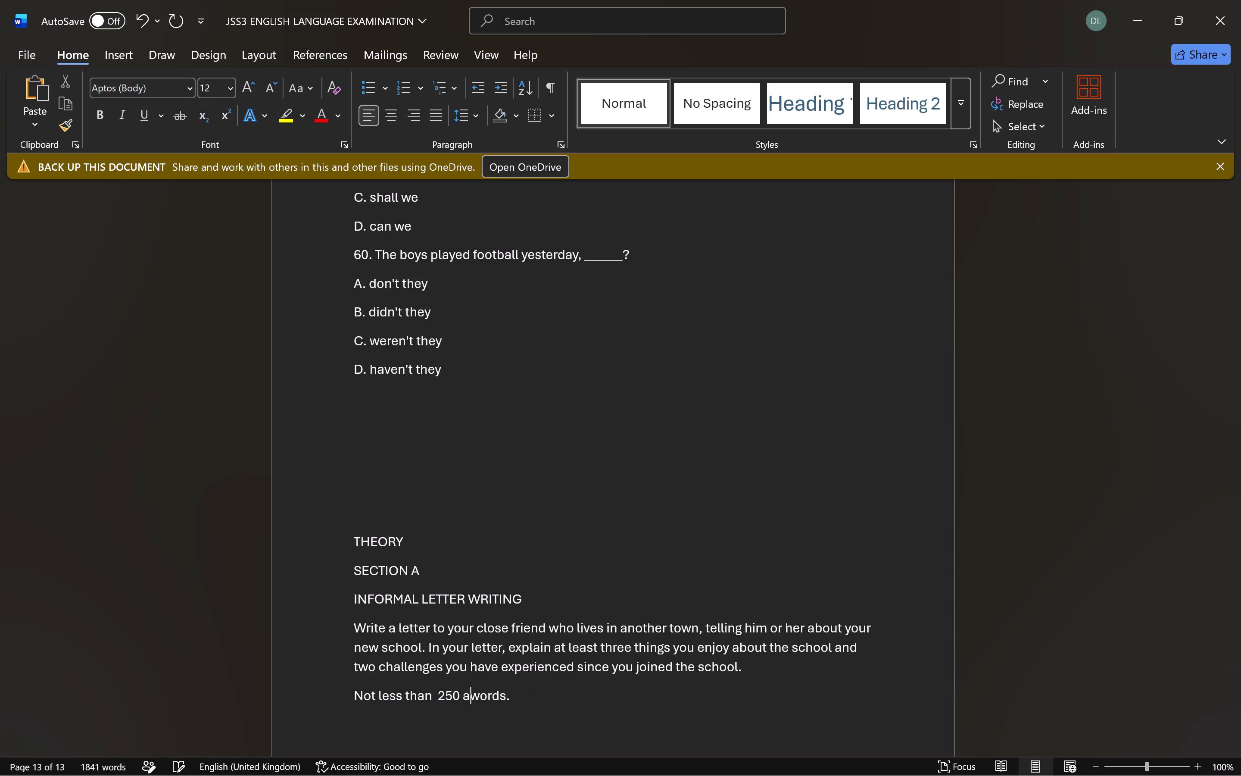
pyautogui.press('BackSpace')
# Save the examination document.
pyautogui.scroll(15, 497, 473)
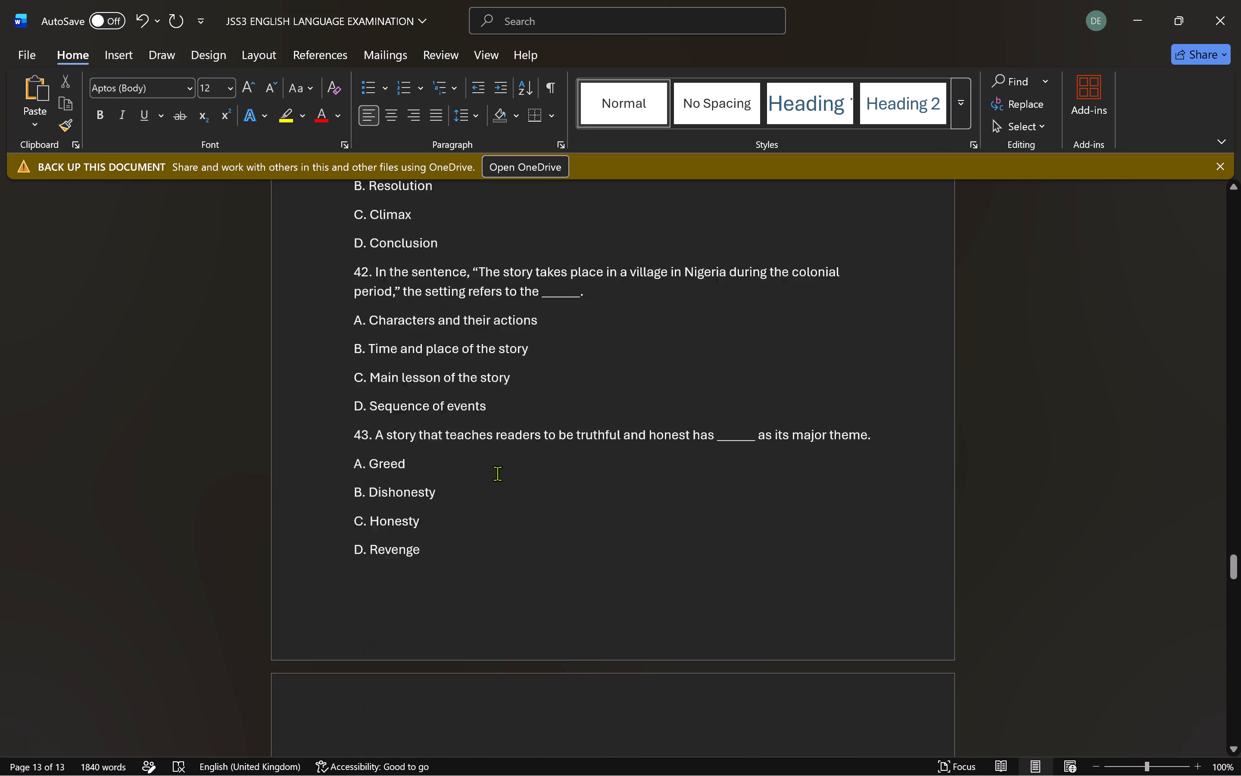
pyautogui.scroll(-16, 497, 473)
pyautogui.scroll(-8, 497, 473)
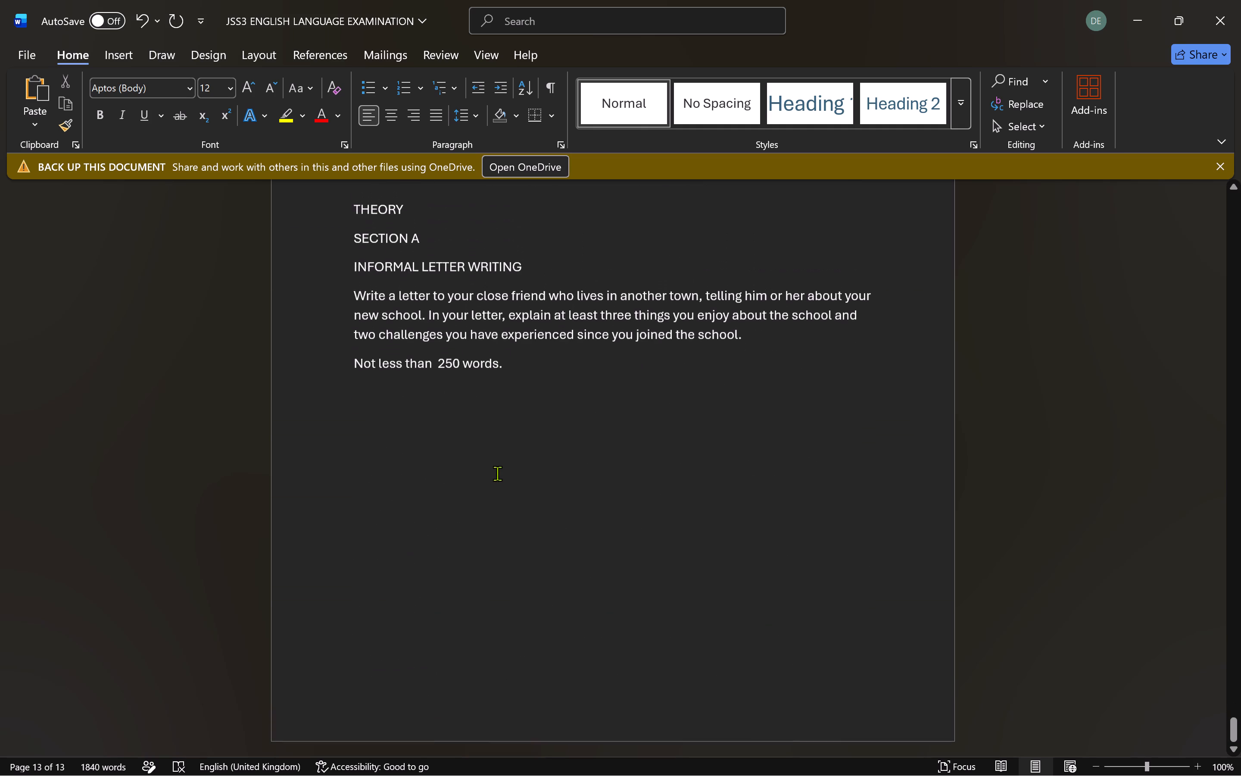
pyautogui.click(515, 372)
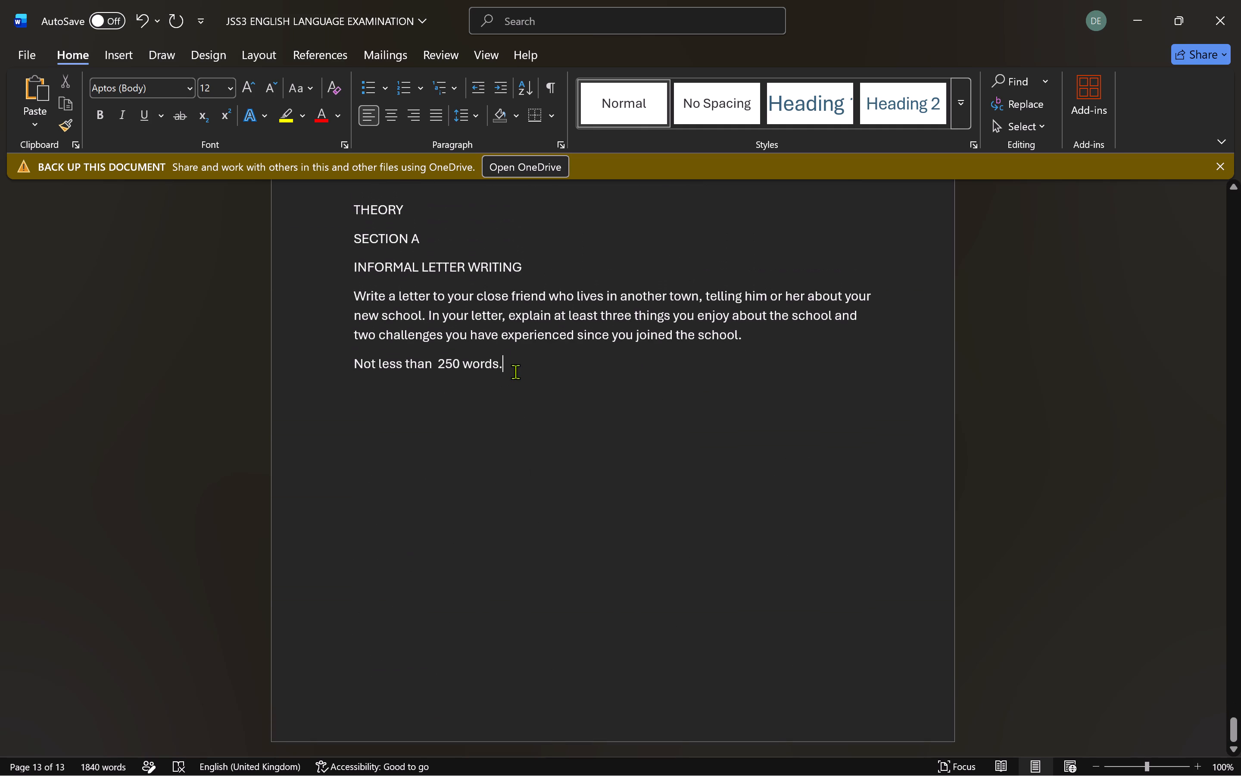
pyautogui.hotkey('ctrl', 's')
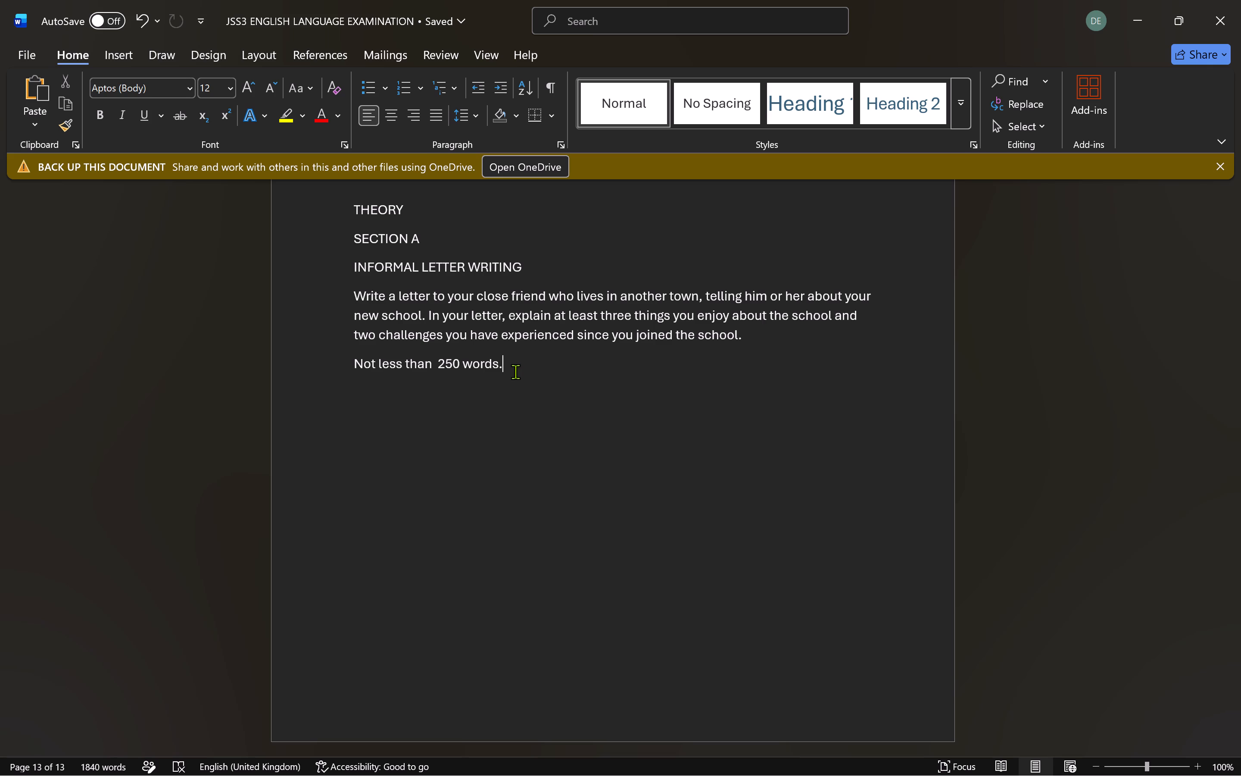
# Add the heading "SECTION B" below the word-limit line, leaving six blank lines between them.
pyautogui.press('Return')
pyautogui.press('Return')
pyautogui.press('Return')
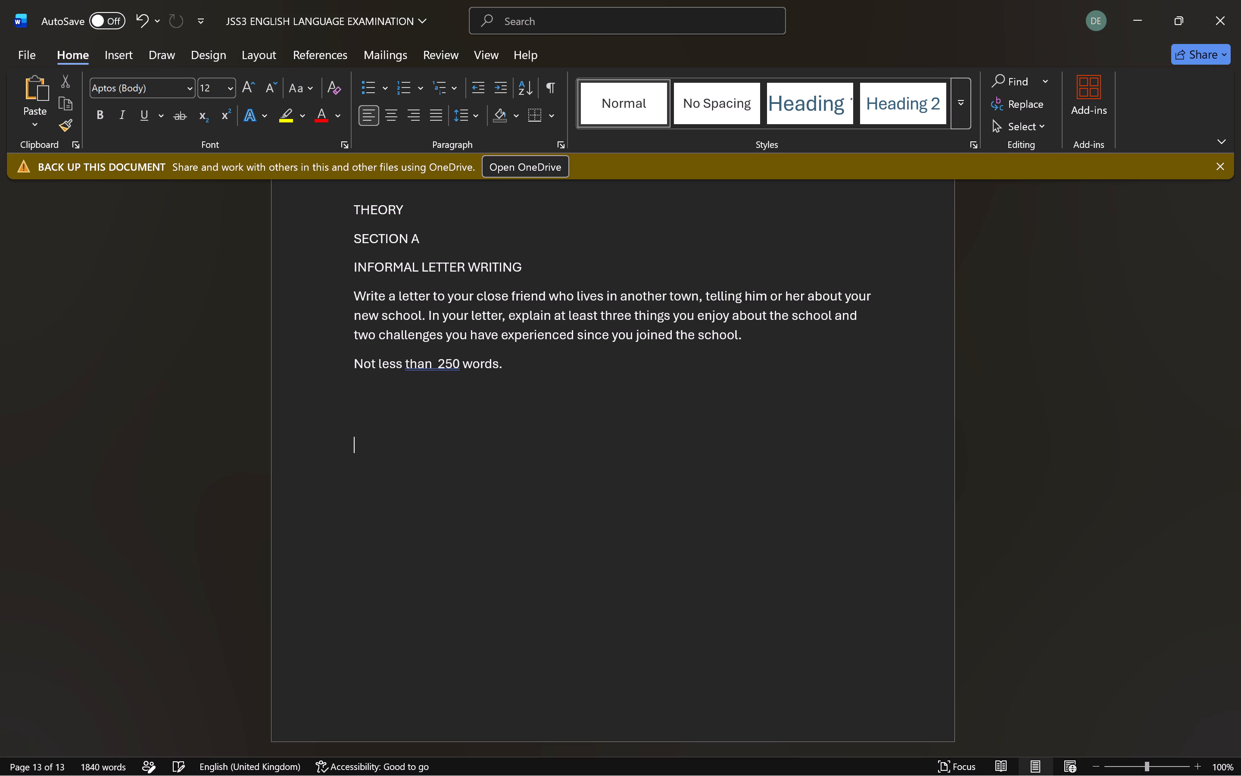
pyautogui.press('Return')
pyautogui.press('Return')
pyautogui.press('Return')
pyautogui.press('Return')
pyautogui.write('SECTION B')
pyautogui.press('space')
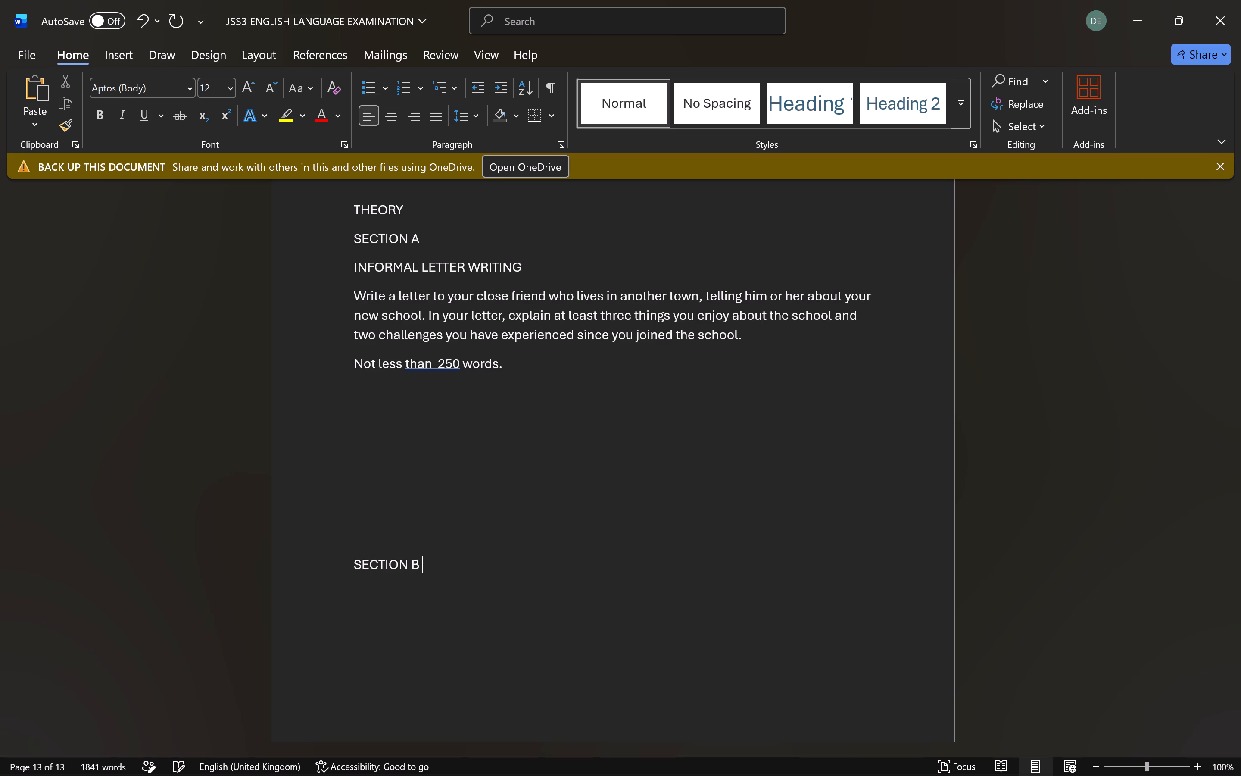
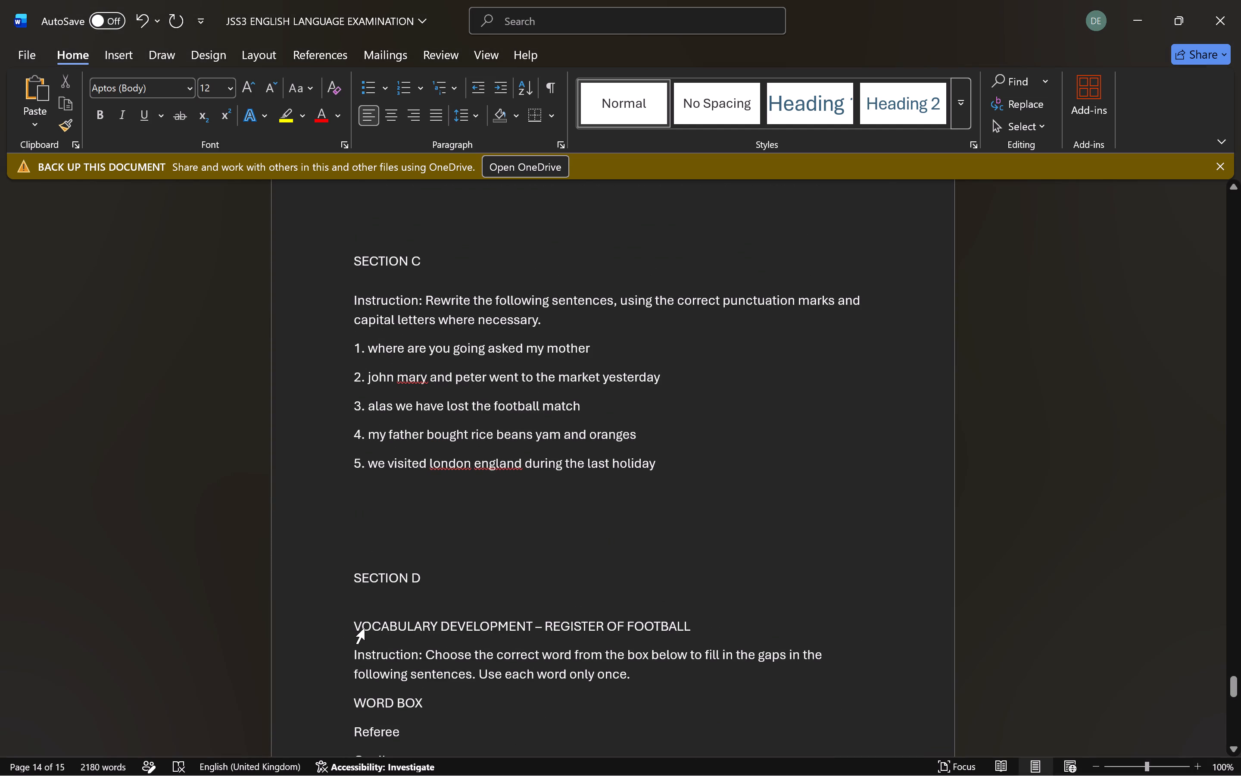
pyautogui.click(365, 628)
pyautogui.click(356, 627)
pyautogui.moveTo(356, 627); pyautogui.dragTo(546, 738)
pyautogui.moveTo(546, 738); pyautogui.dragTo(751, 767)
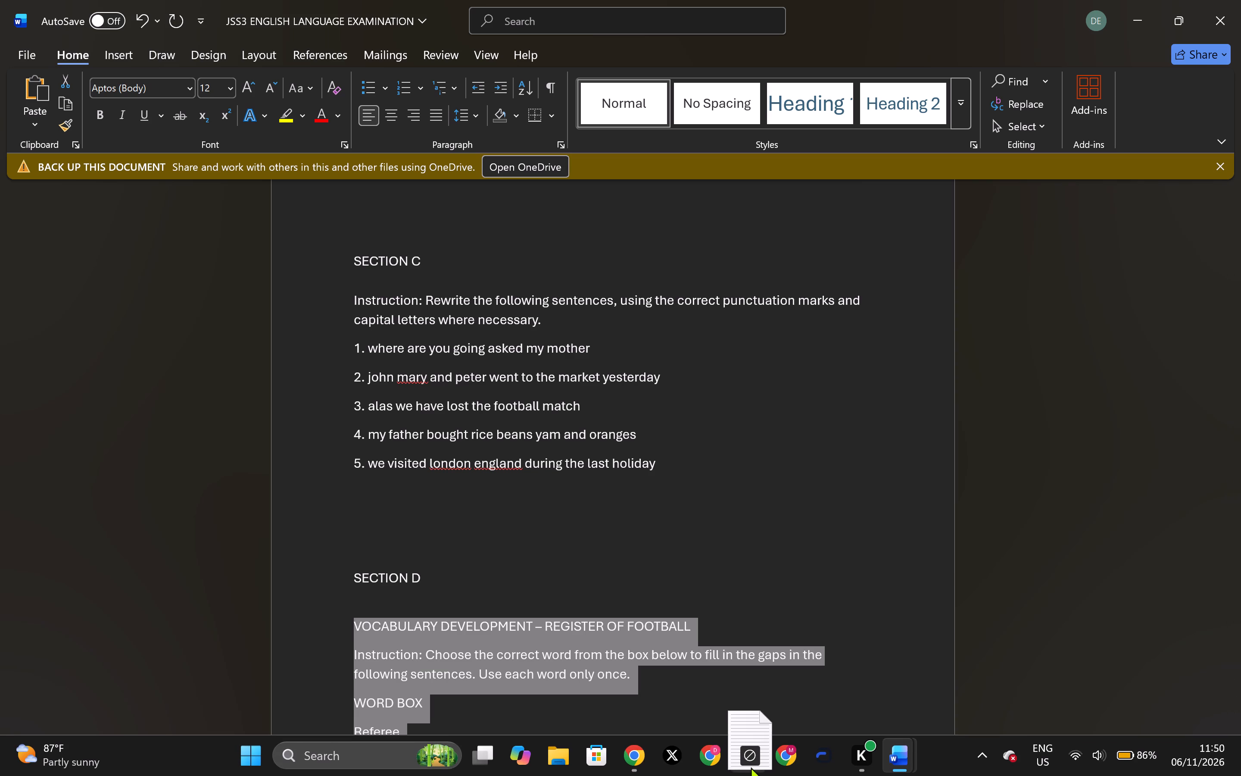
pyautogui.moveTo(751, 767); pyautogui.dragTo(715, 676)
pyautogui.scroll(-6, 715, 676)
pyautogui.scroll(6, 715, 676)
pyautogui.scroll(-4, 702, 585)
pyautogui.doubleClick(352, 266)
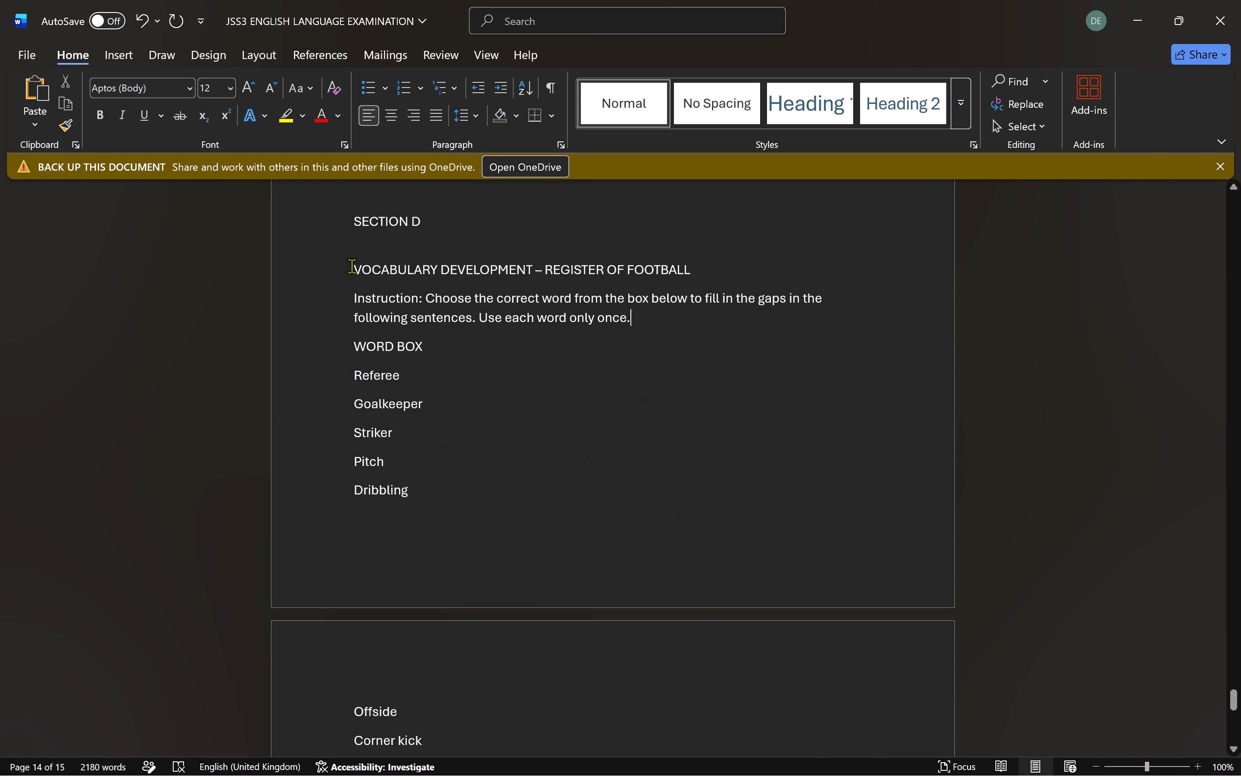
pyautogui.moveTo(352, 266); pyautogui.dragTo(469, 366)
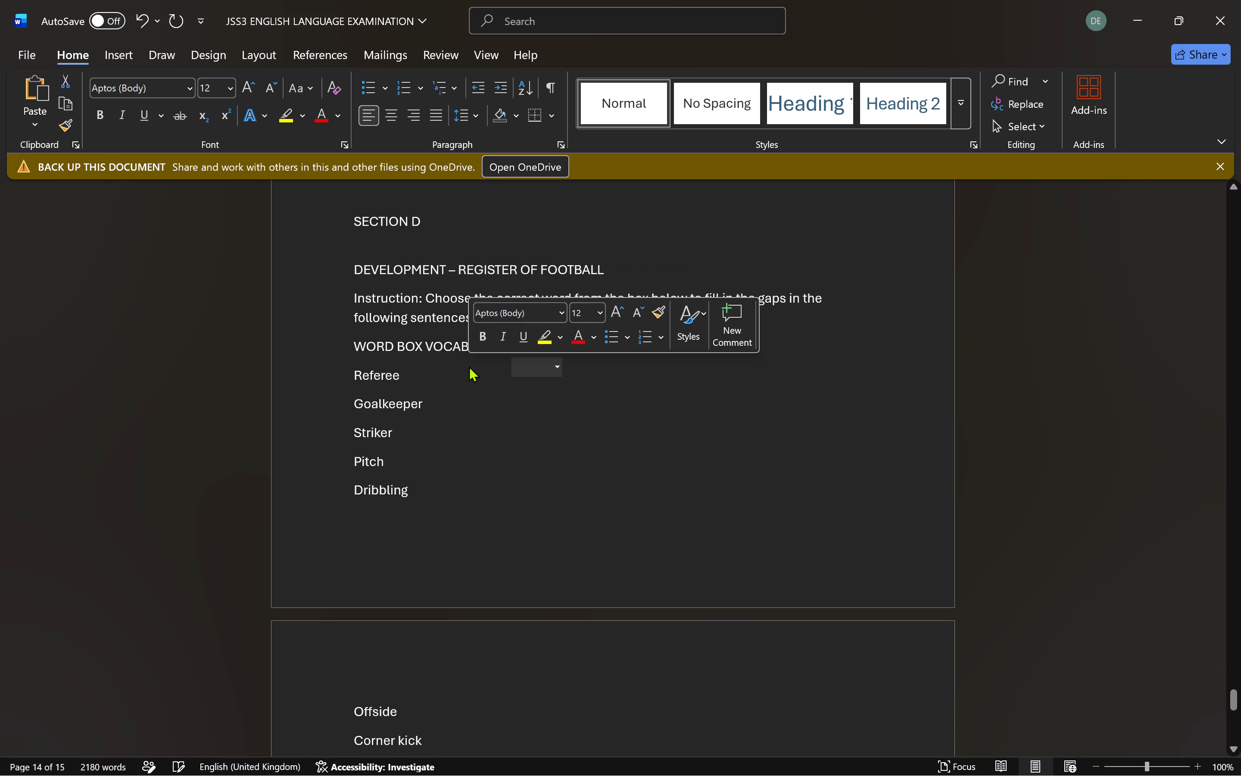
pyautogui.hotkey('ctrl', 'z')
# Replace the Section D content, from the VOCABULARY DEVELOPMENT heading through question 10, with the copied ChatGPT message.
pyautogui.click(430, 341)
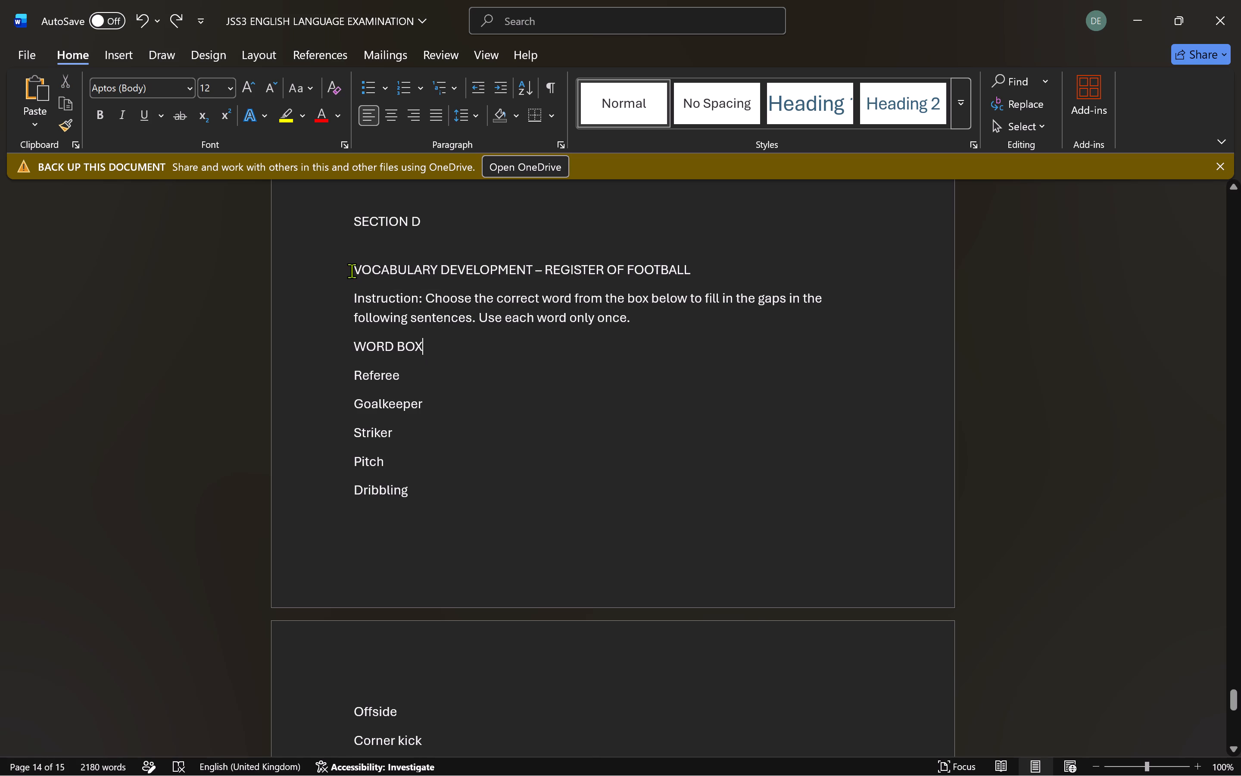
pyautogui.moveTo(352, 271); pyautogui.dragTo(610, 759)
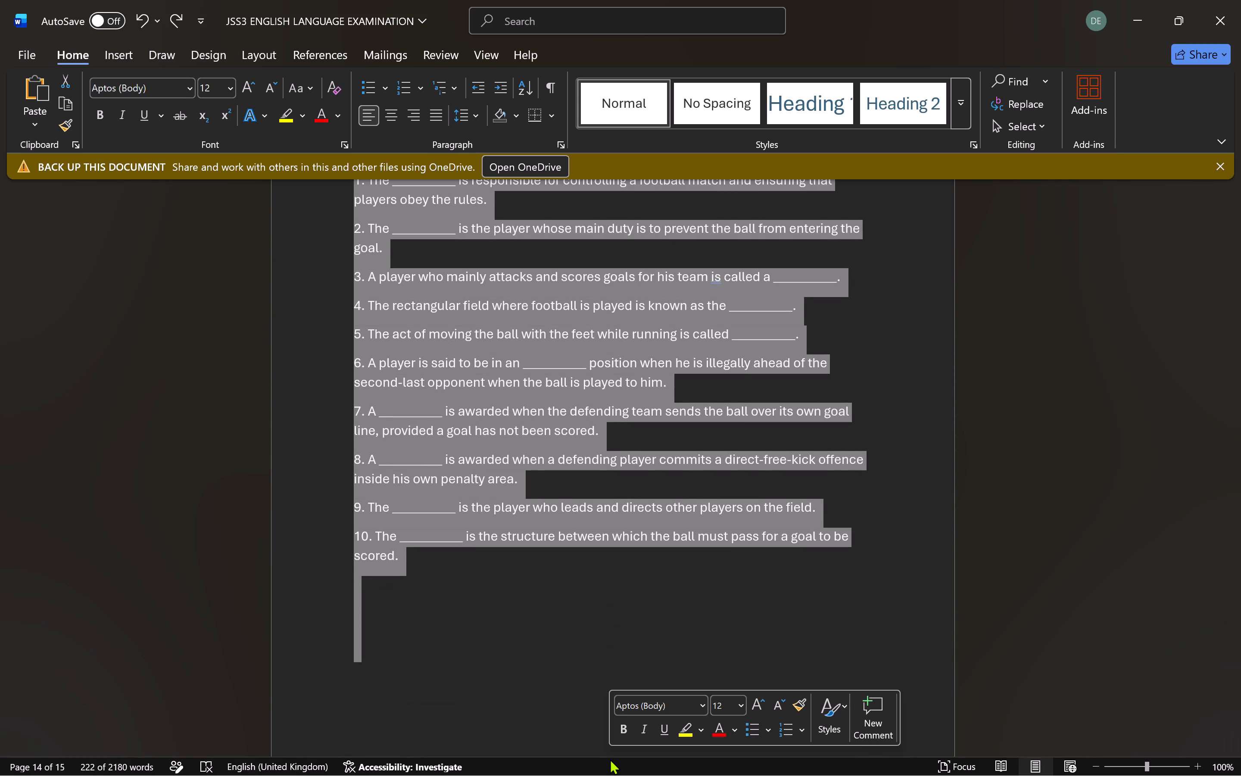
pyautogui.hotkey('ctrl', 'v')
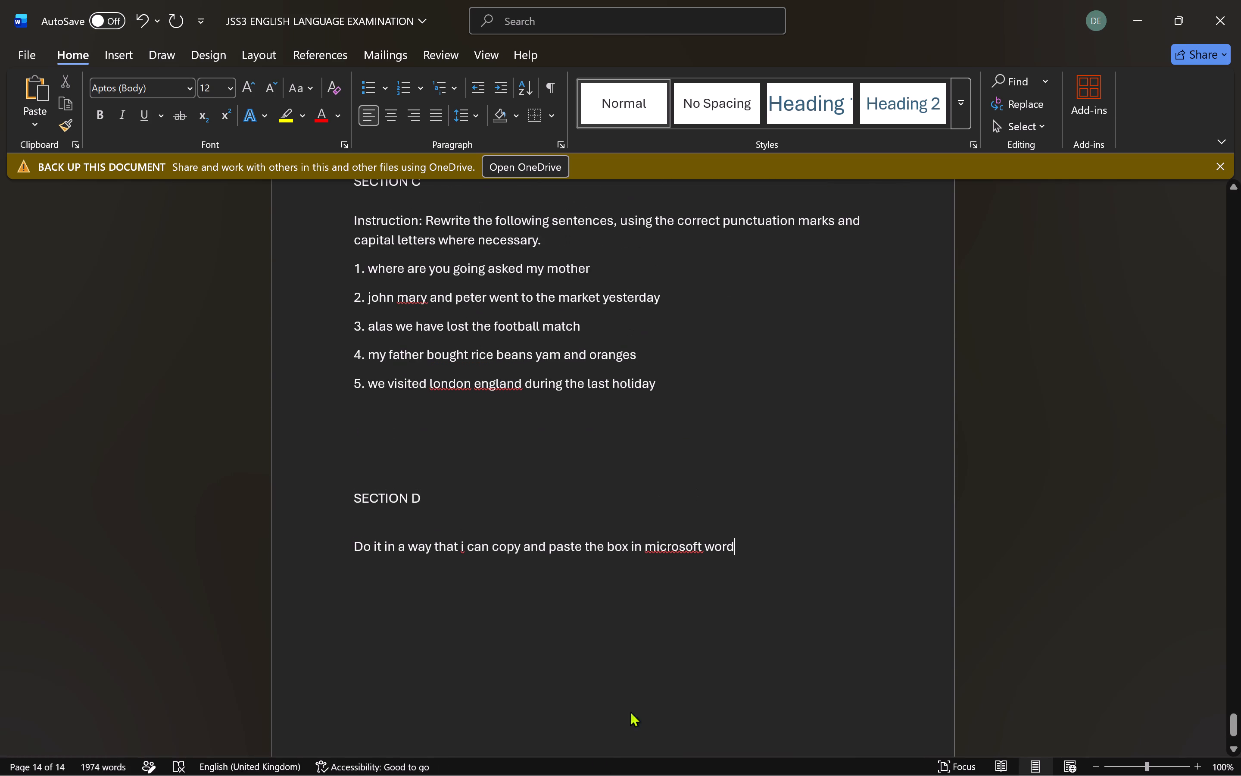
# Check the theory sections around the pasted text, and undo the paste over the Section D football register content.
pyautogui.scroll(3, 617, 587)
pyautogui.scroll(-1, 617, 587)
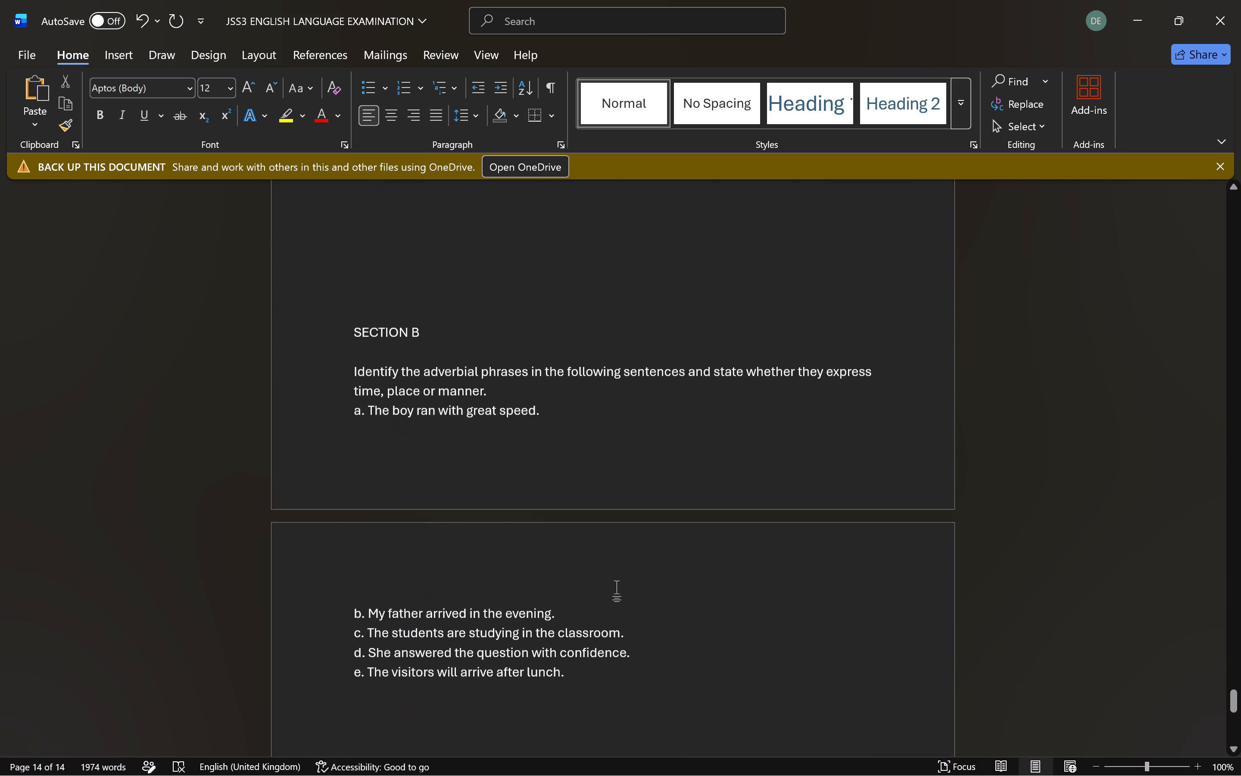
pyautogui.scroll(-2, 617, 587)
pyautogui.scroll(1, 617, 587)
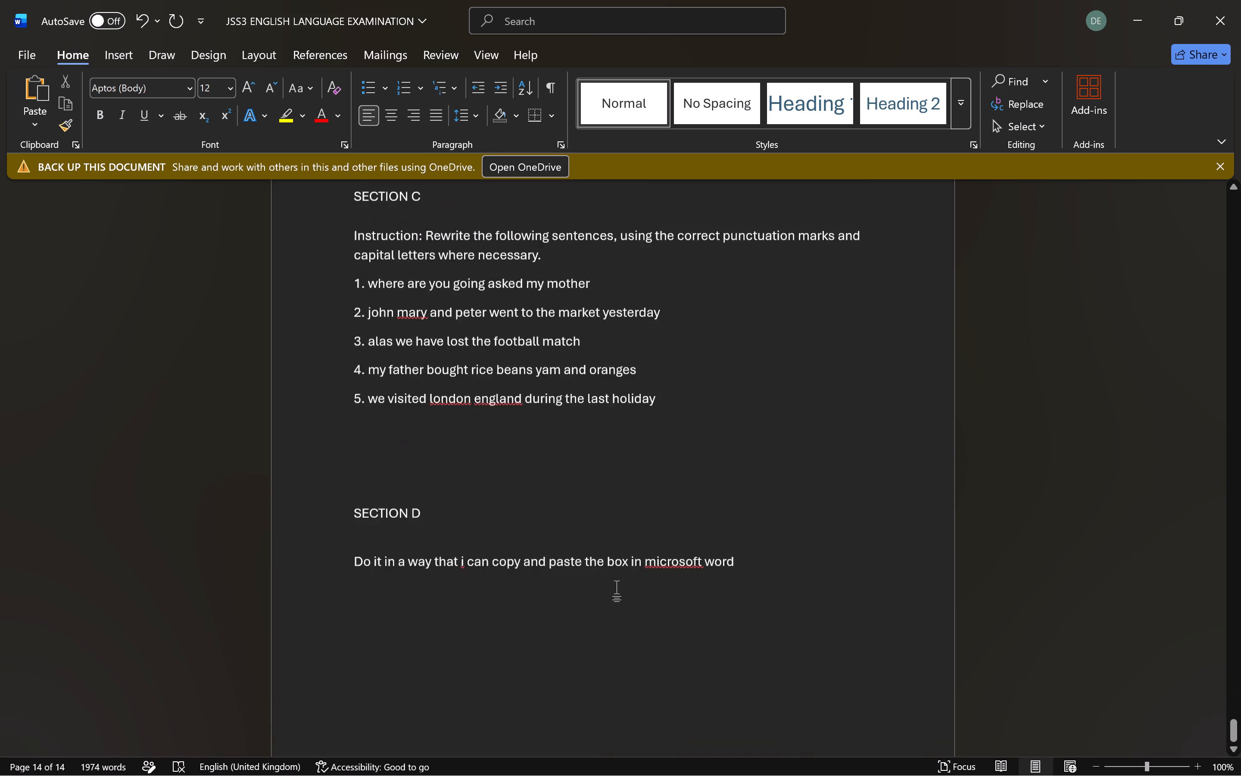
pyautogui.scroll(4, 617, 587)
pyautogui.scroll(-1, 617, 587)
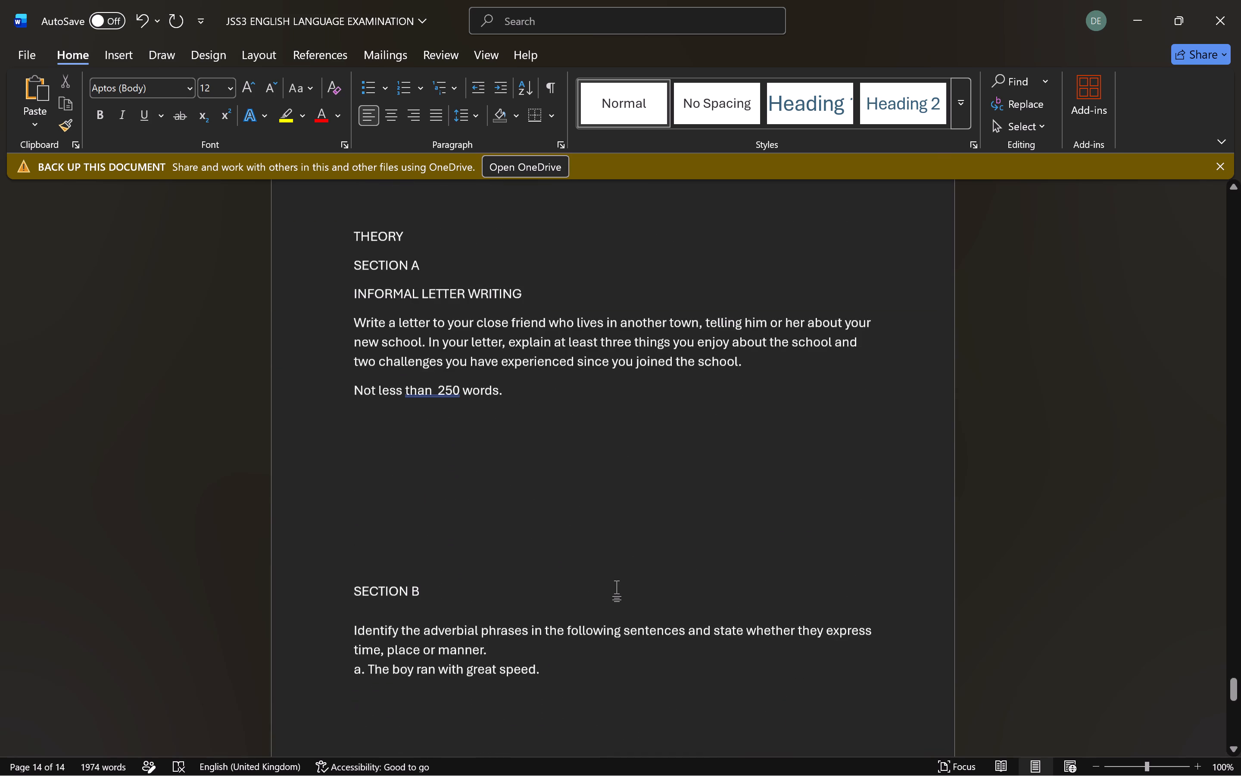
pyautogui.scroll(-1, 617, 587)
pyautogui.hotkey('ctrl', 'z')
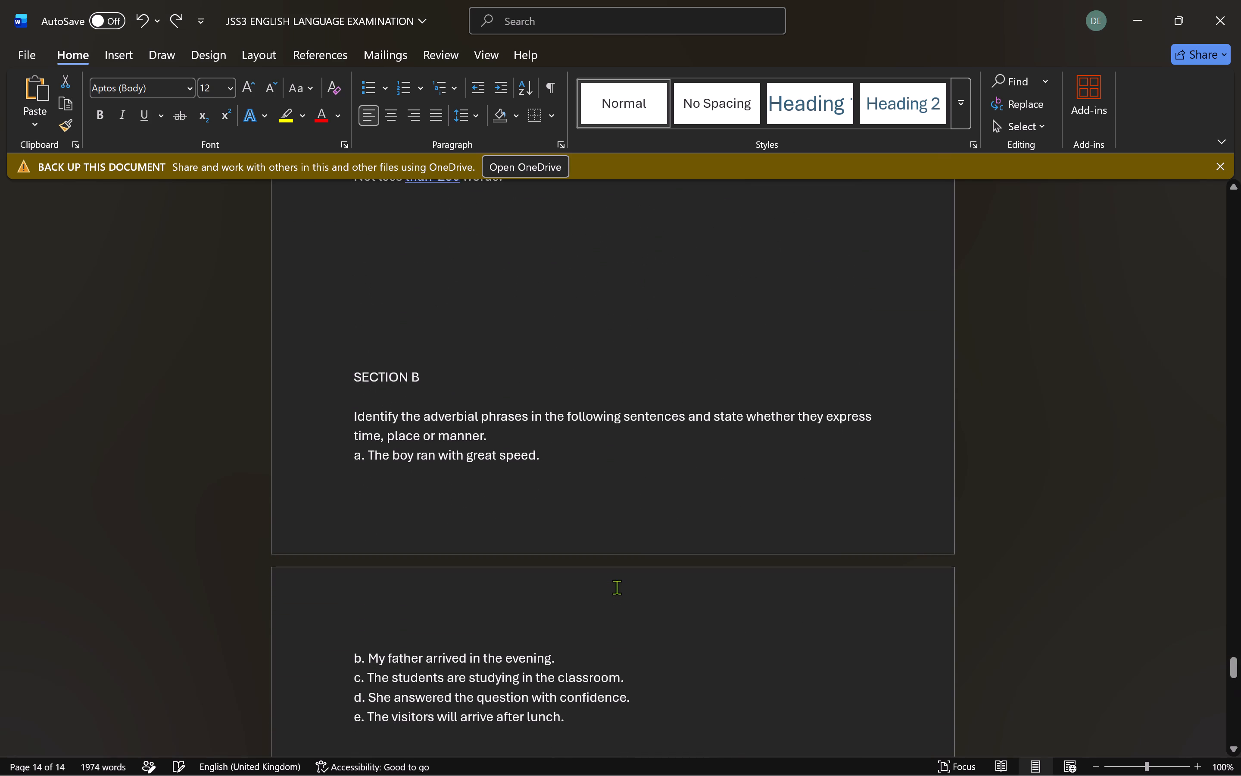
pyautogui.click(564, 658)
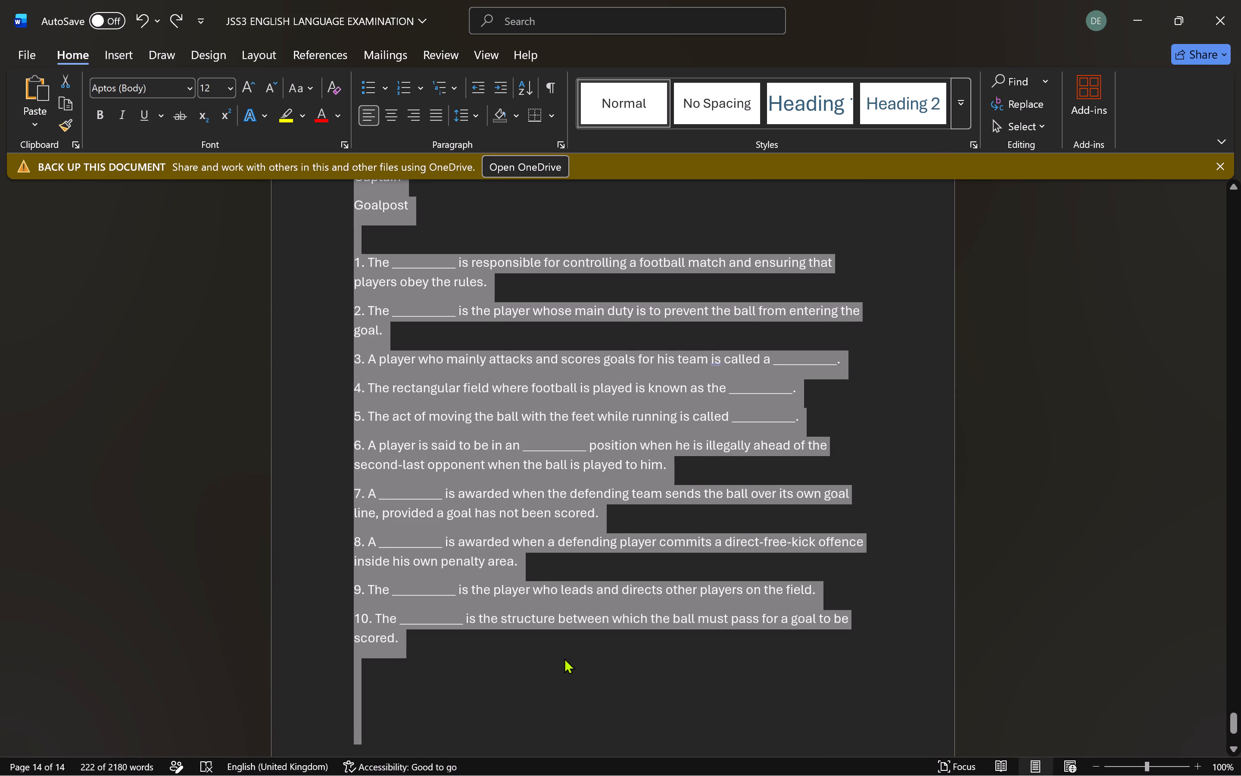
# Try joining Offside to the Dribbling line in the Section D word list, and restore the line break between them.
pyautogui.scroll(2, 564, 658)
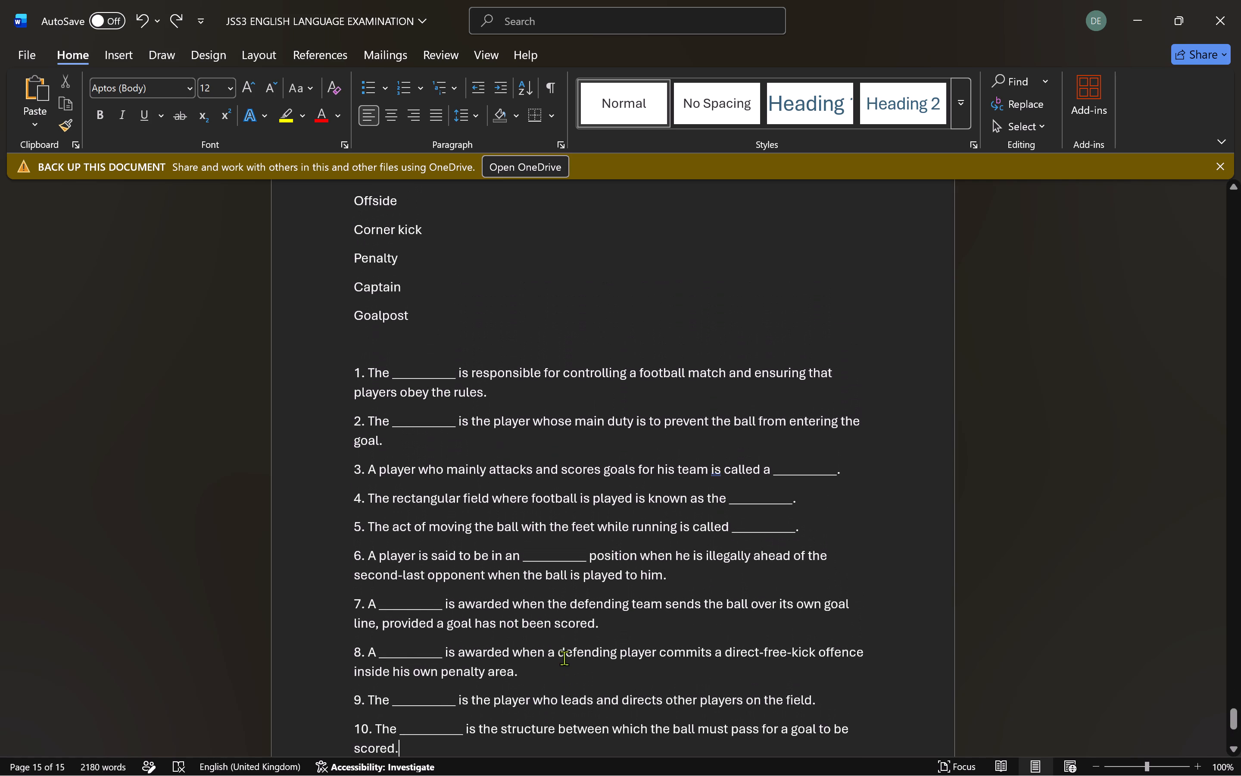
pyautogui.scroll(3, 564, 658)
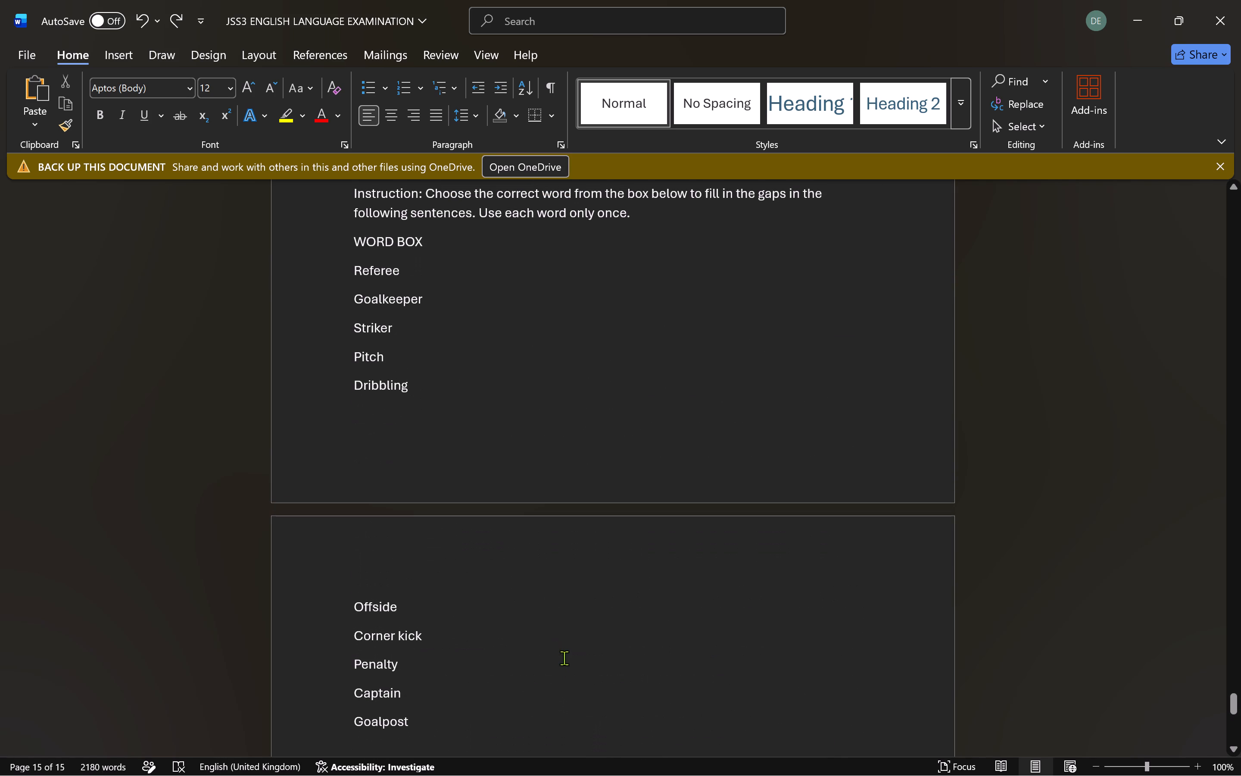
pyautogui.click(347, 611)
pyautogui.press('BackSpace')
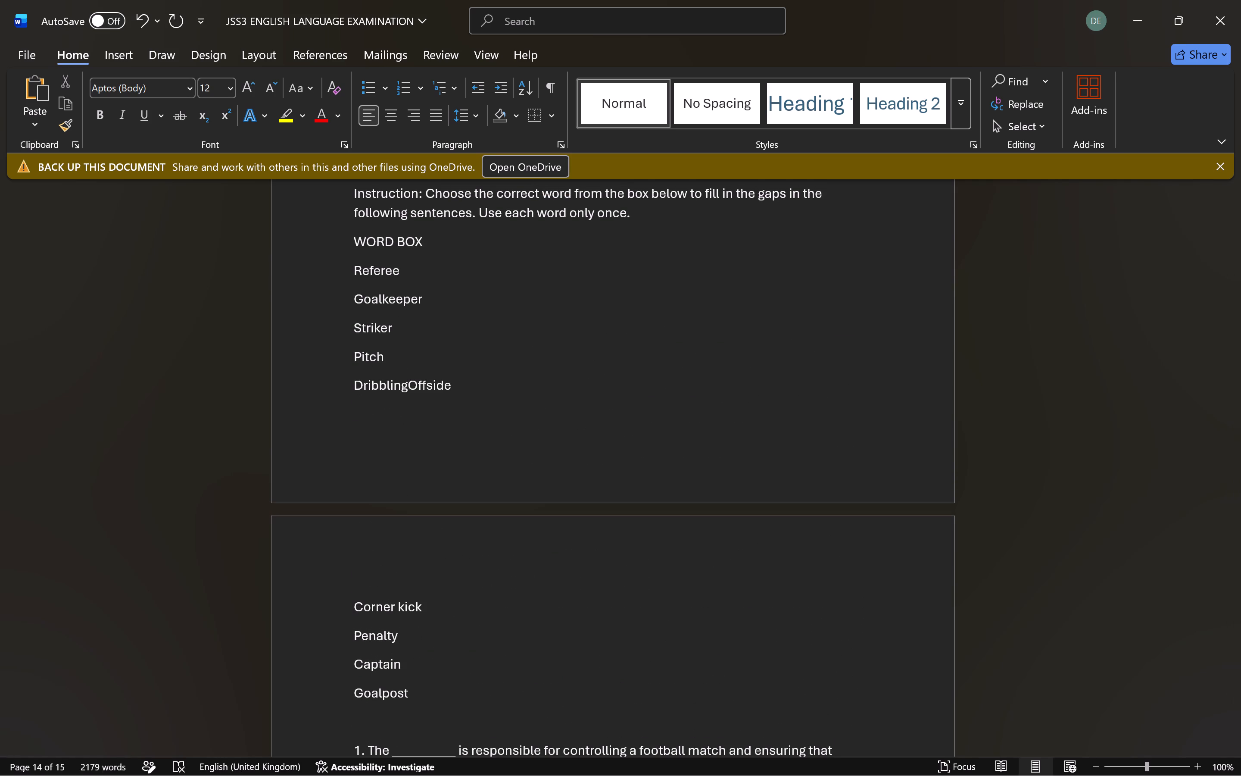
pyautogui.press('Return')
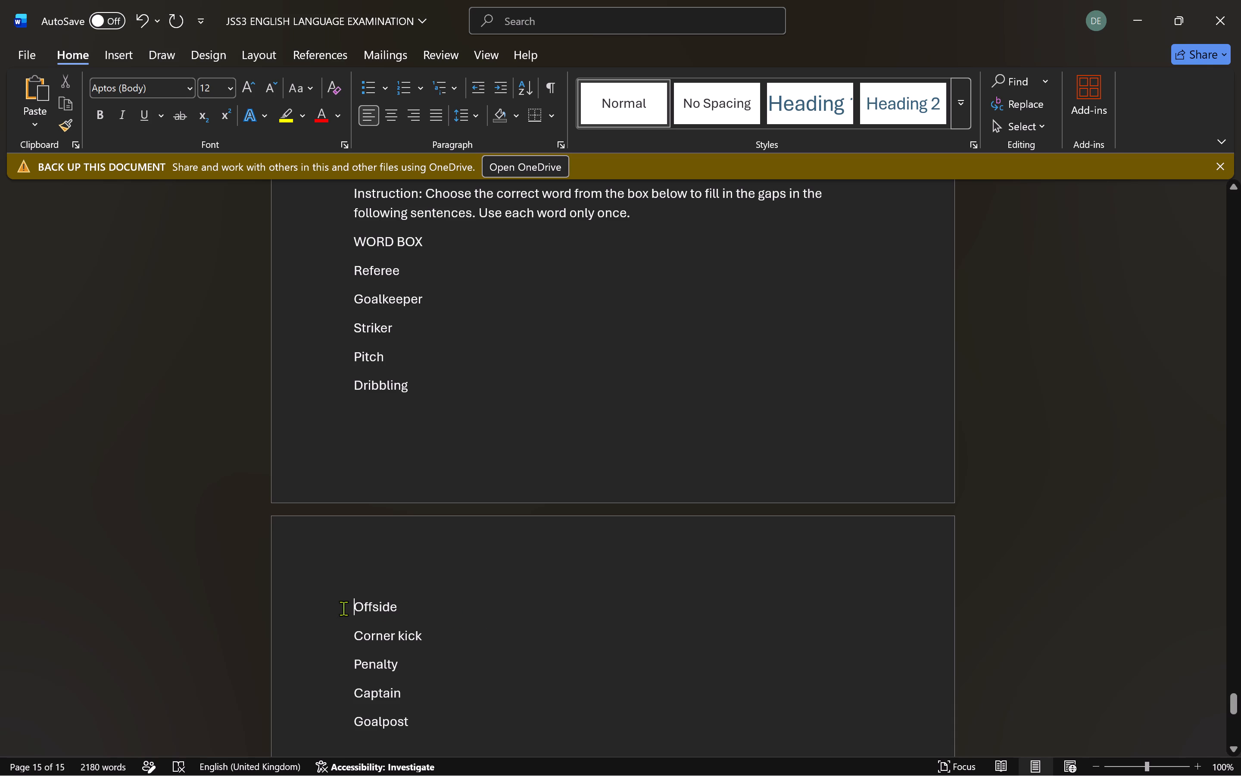
# Review Section D from its heading and instruction through the word list to question 10.
pyautogui.scroll(-2, 343, 608)
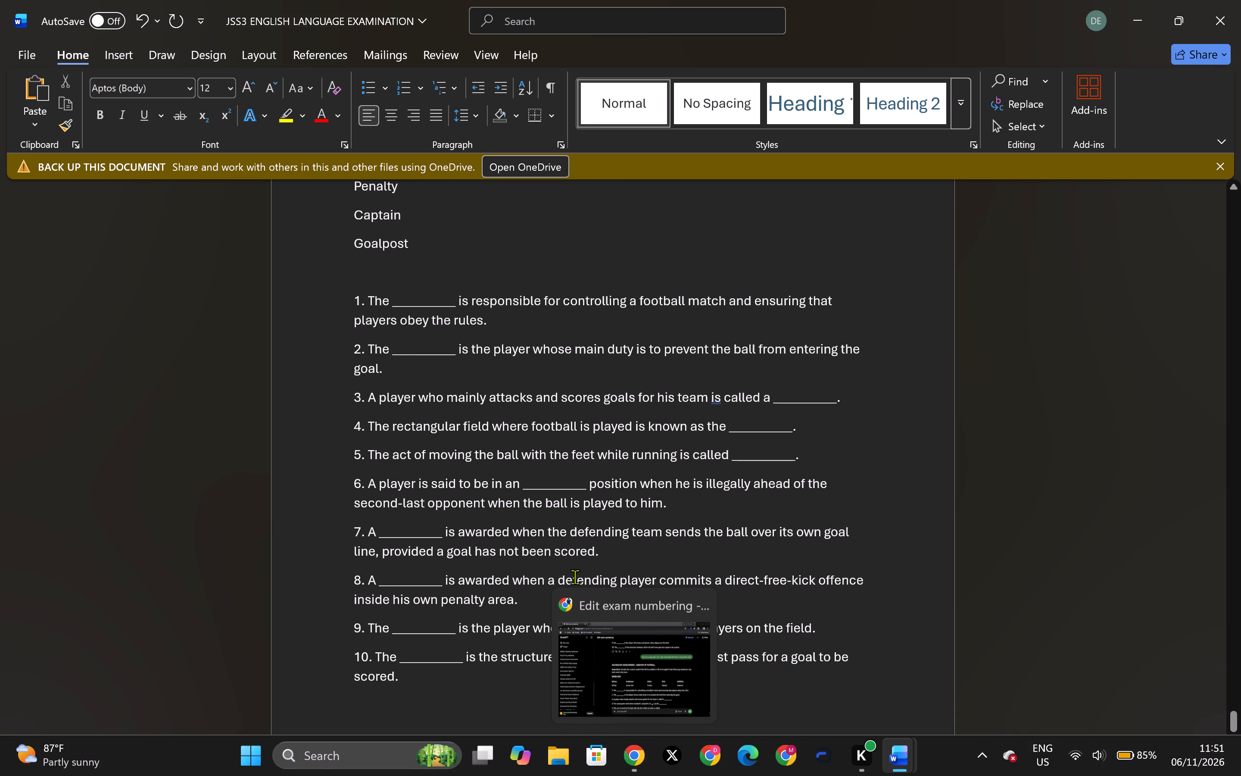
pyautogui.scroll(5, 533, 466)
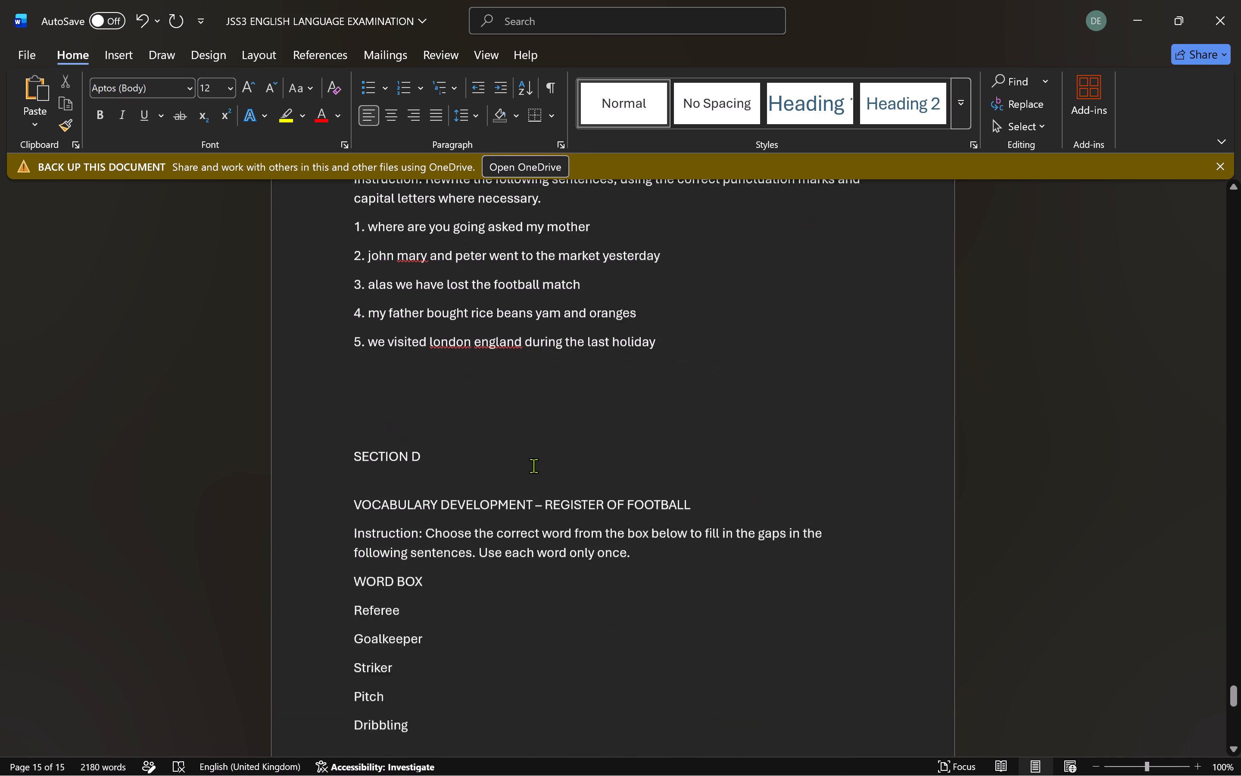
pyautogui.scroll(1, 533, 466)
pyautogui.scroll(-1, 533, 466)
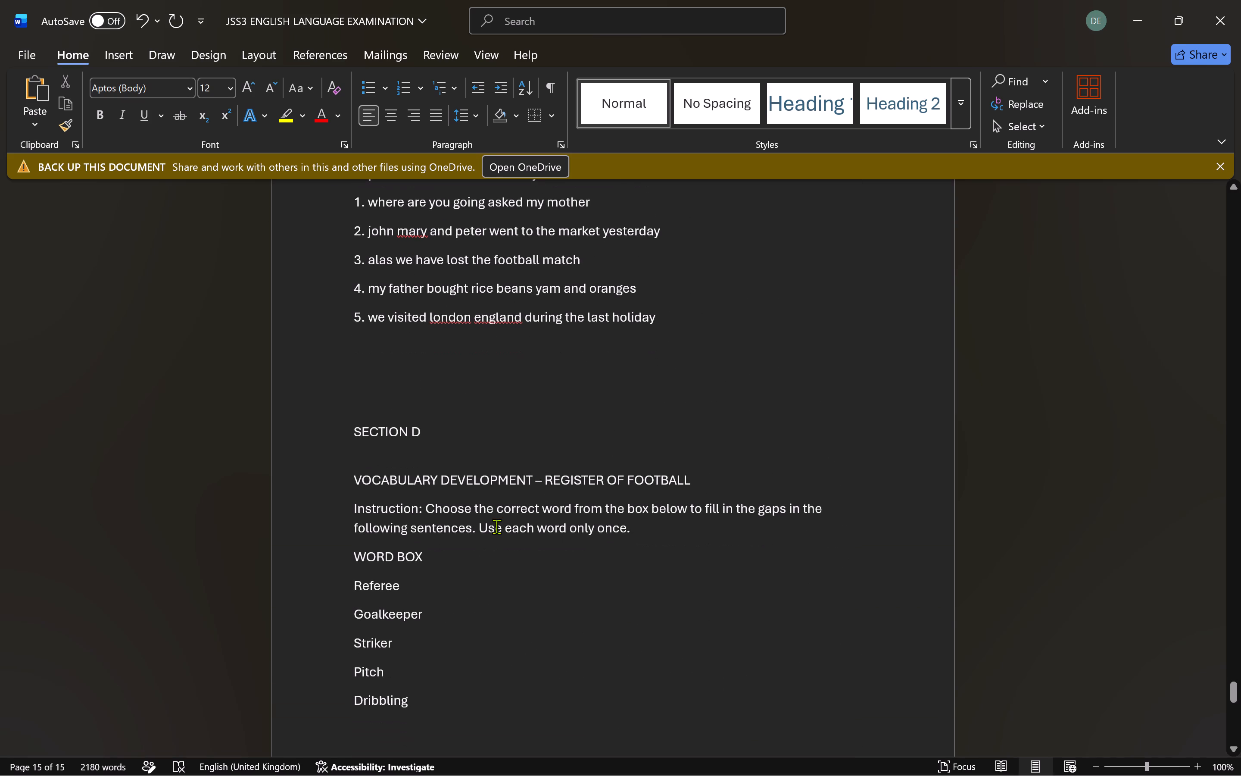
pyautogui.scroll(-3, 353, 614)
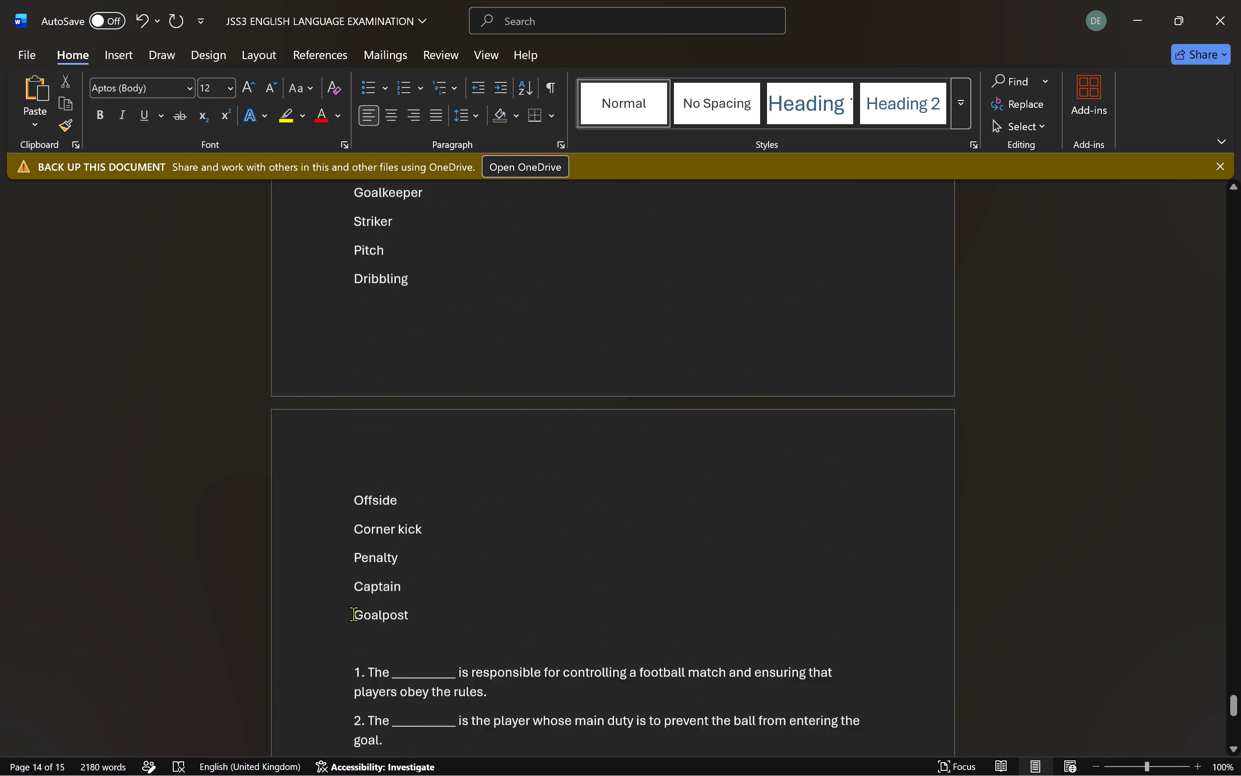
pyautogui.scroll(-1, 353, 614)
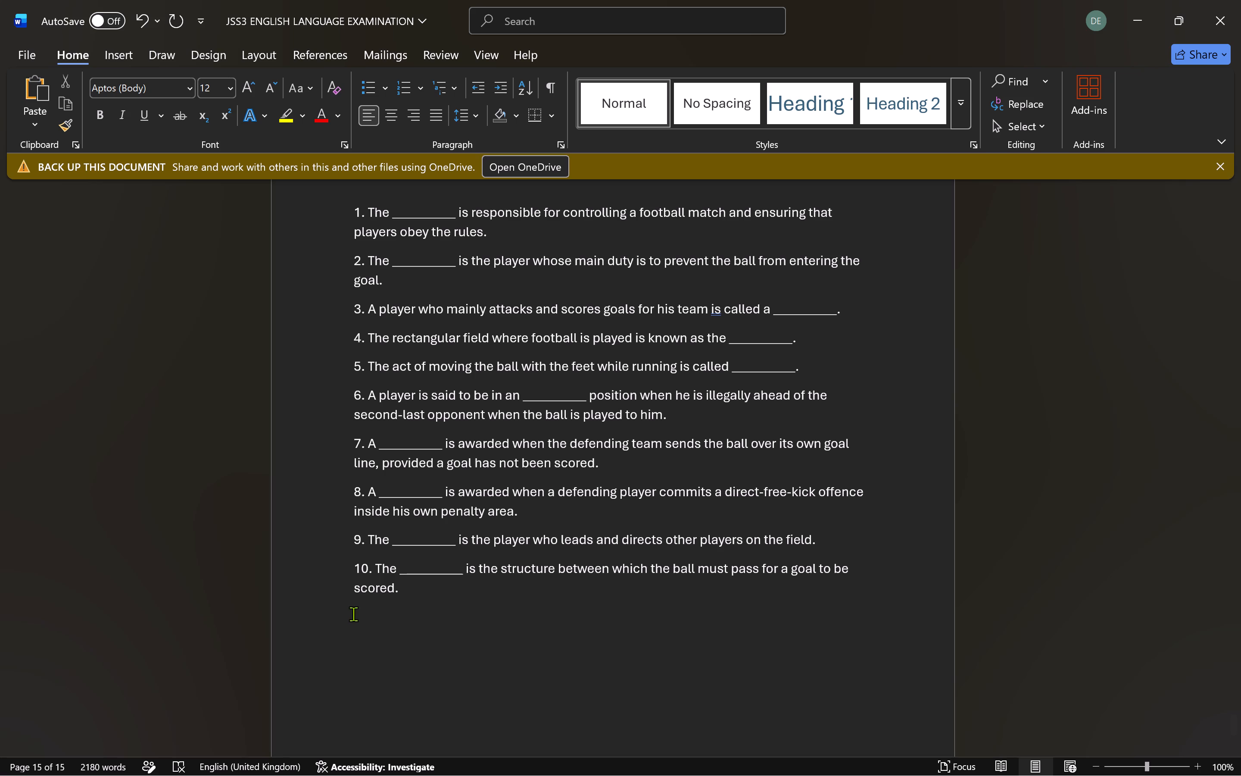
# Insert a blank line before Offside in the Section D word list.
pyautogui.press('Return')
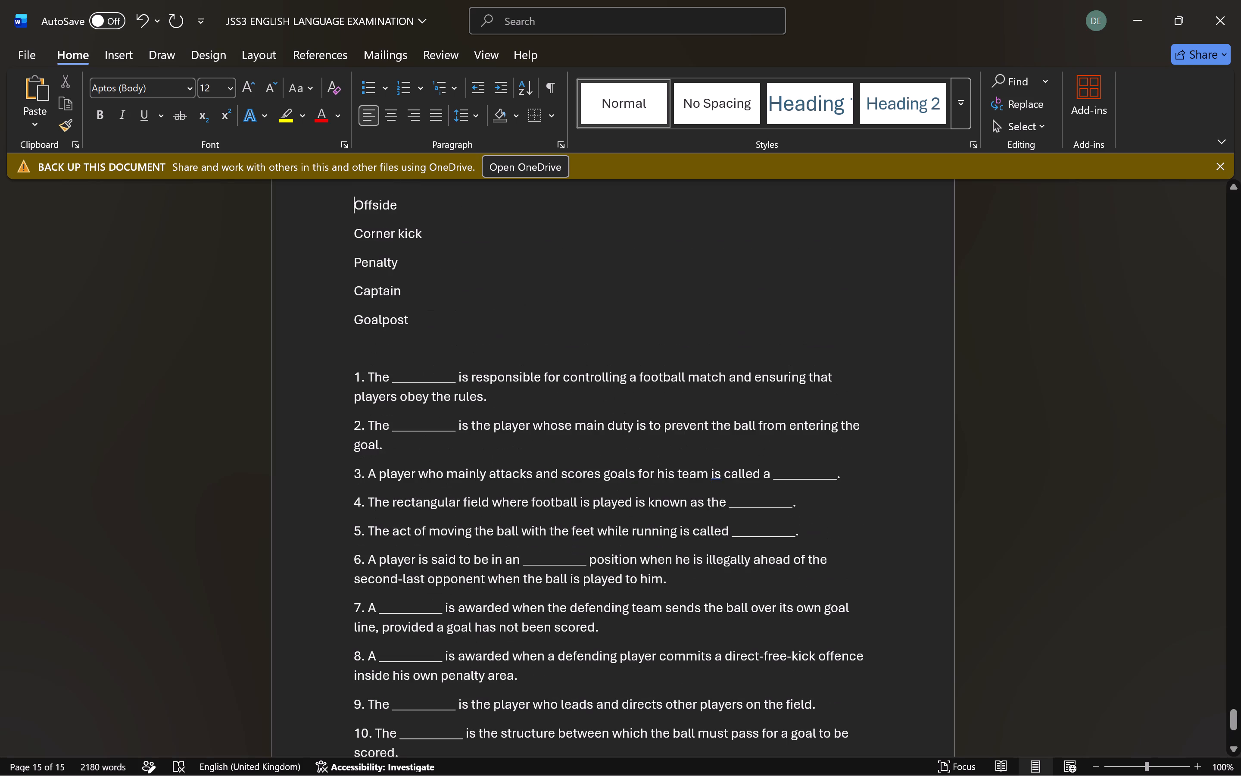
# Add the heading SECTION E a few blank lines below Section D's question 10, followed by two line breaks.
pyautogui.scroll(2, 392, 474)
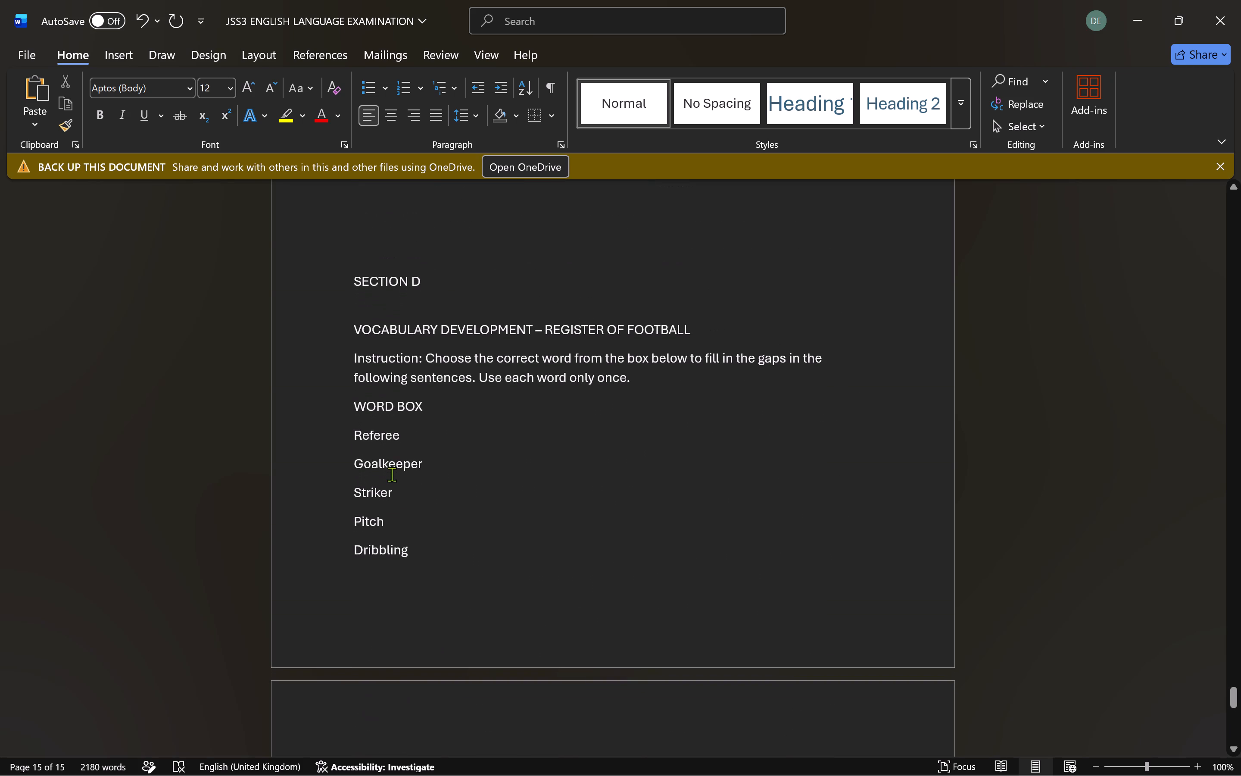
pyautogui.scroll(2, 392, 474)
pyautogui.scroll(-6, 392, 474)
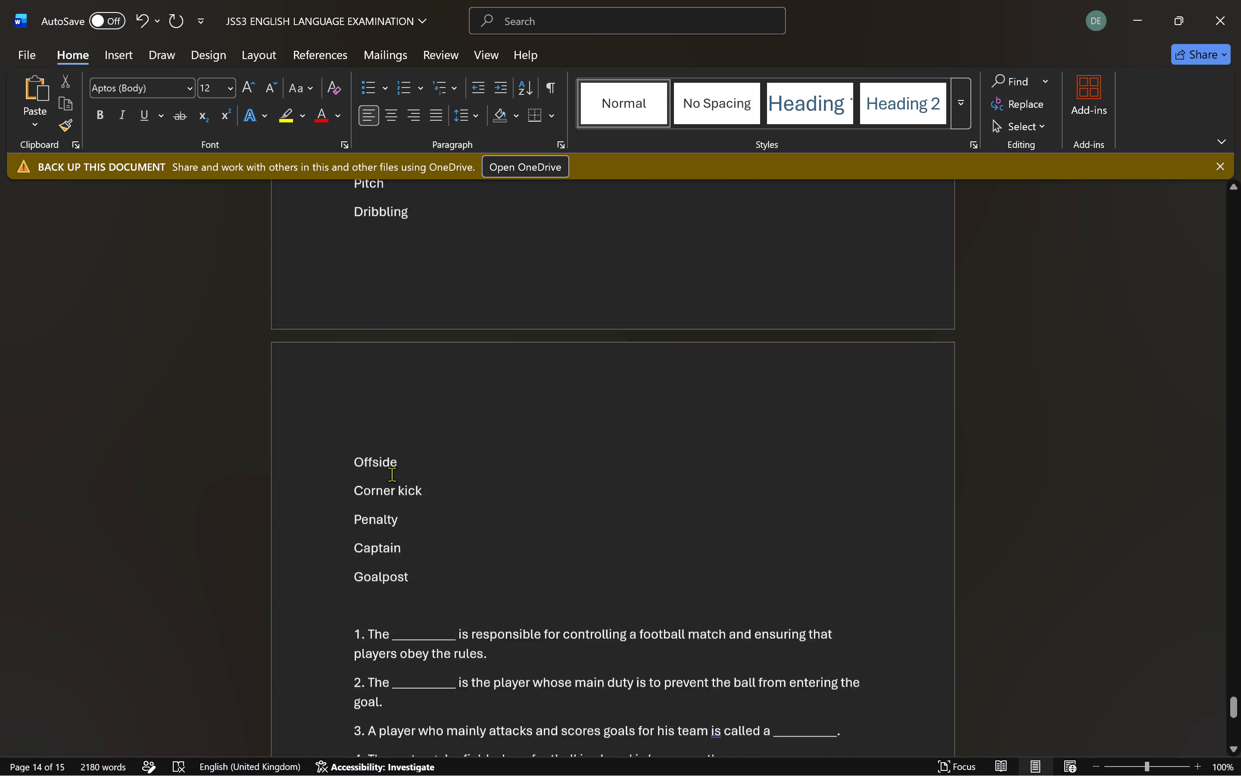
pyautogui.scroll(-5, 392, 474)
pyautogui.click(430, 464)
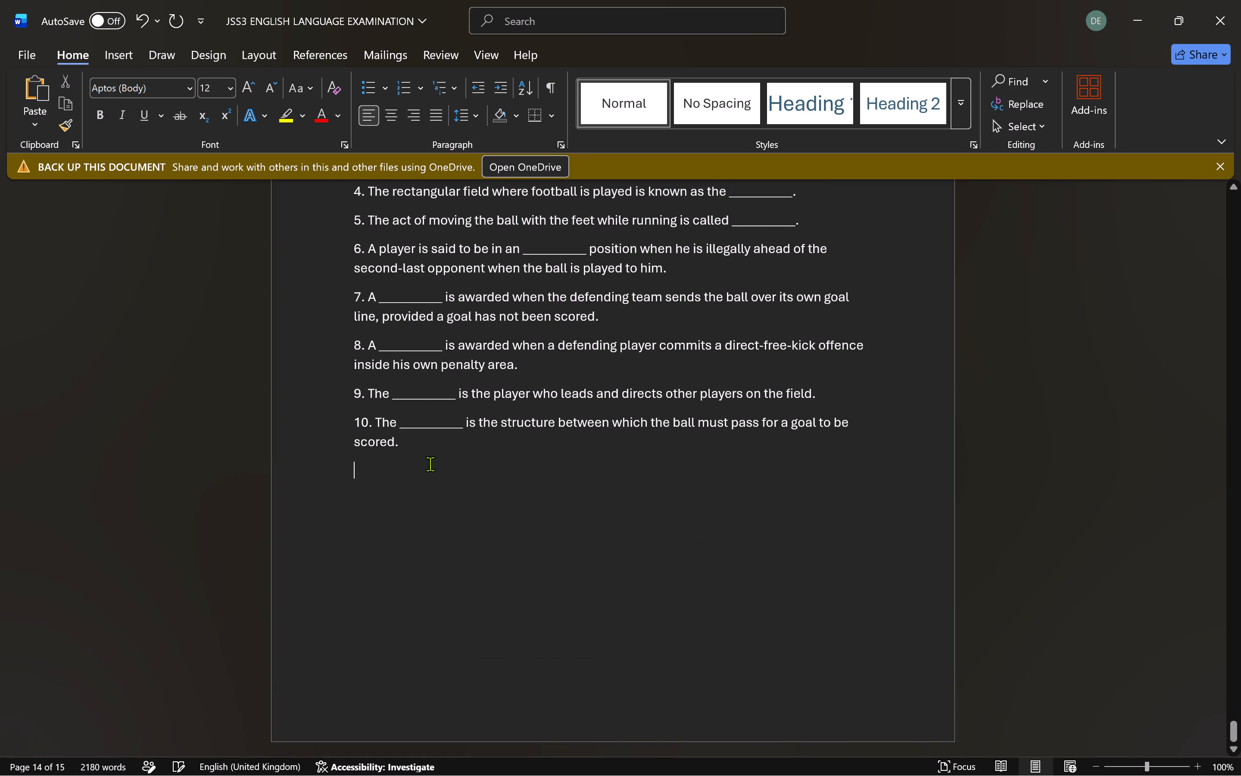
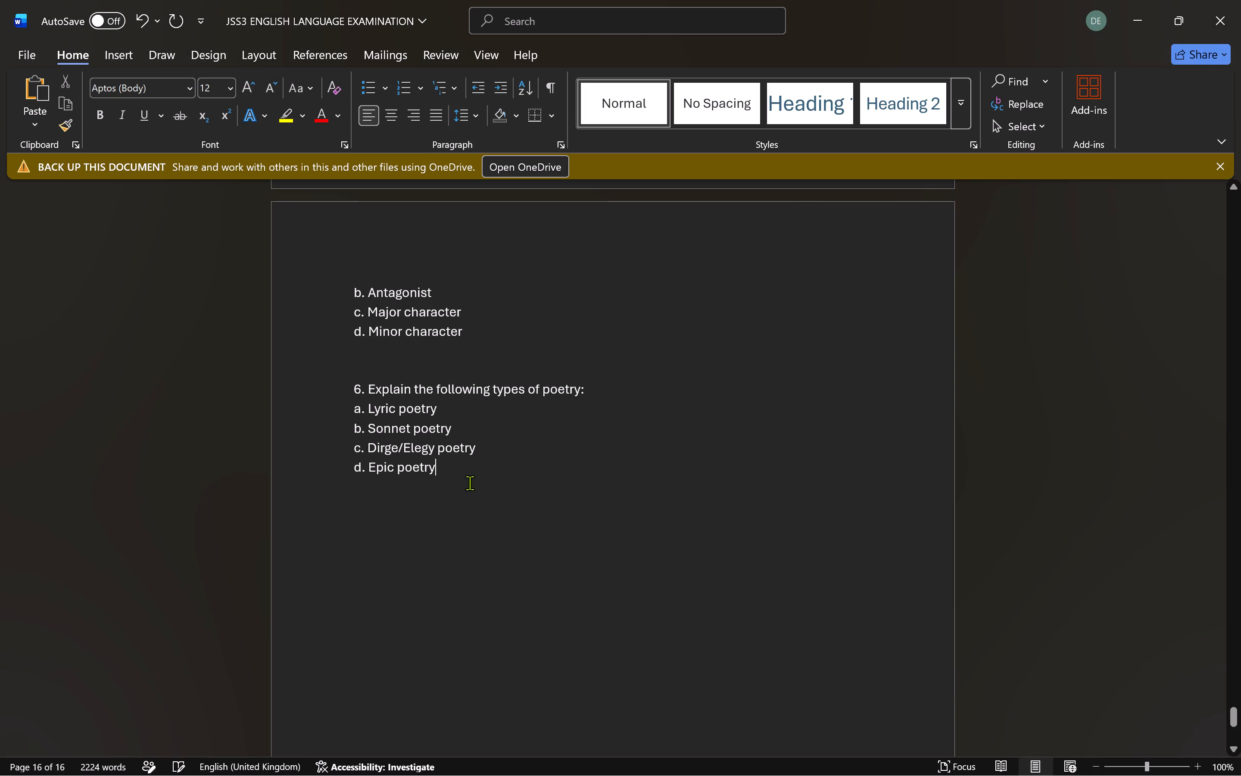
pyautogui.press('Return')
pyautogui.press('Return')
pyautogui.press('Return')
pyautogui.hotkey('ctrl', 'v')
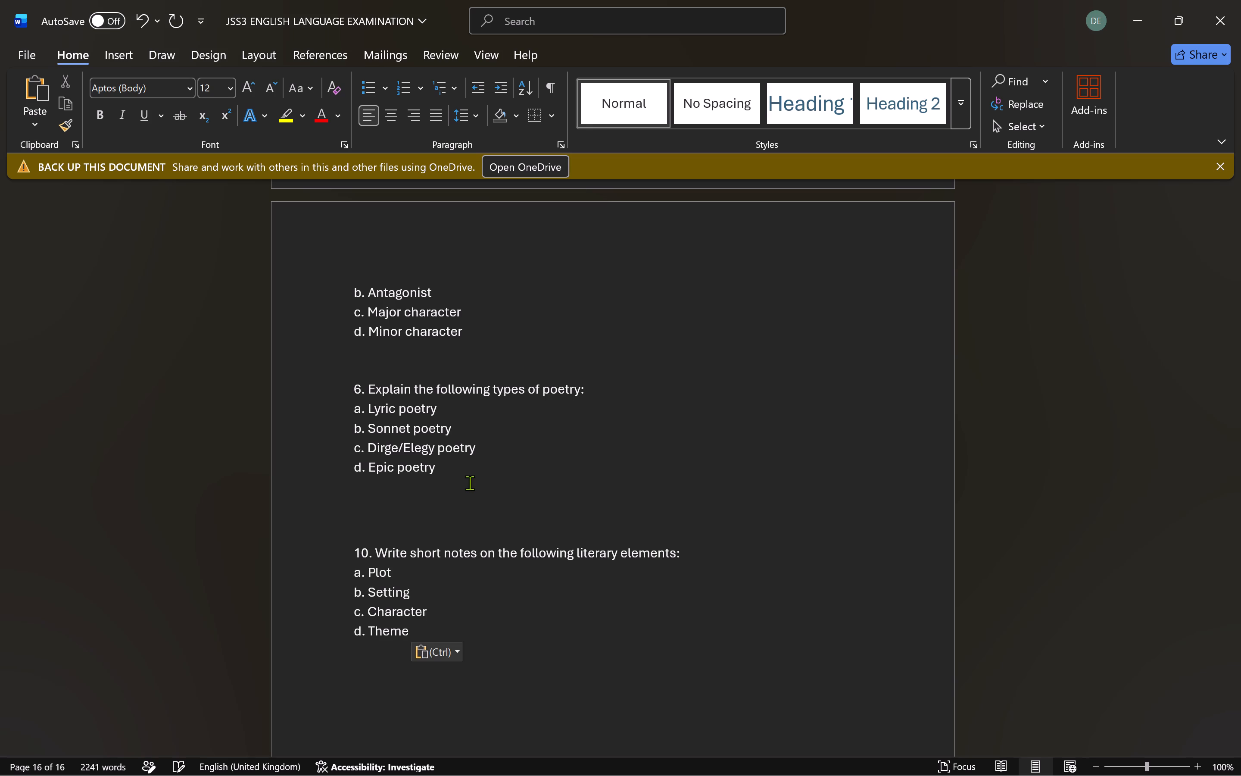
# Renumber the types of poetry question as 2.
pyautogui.scroll(2, 422, 477)
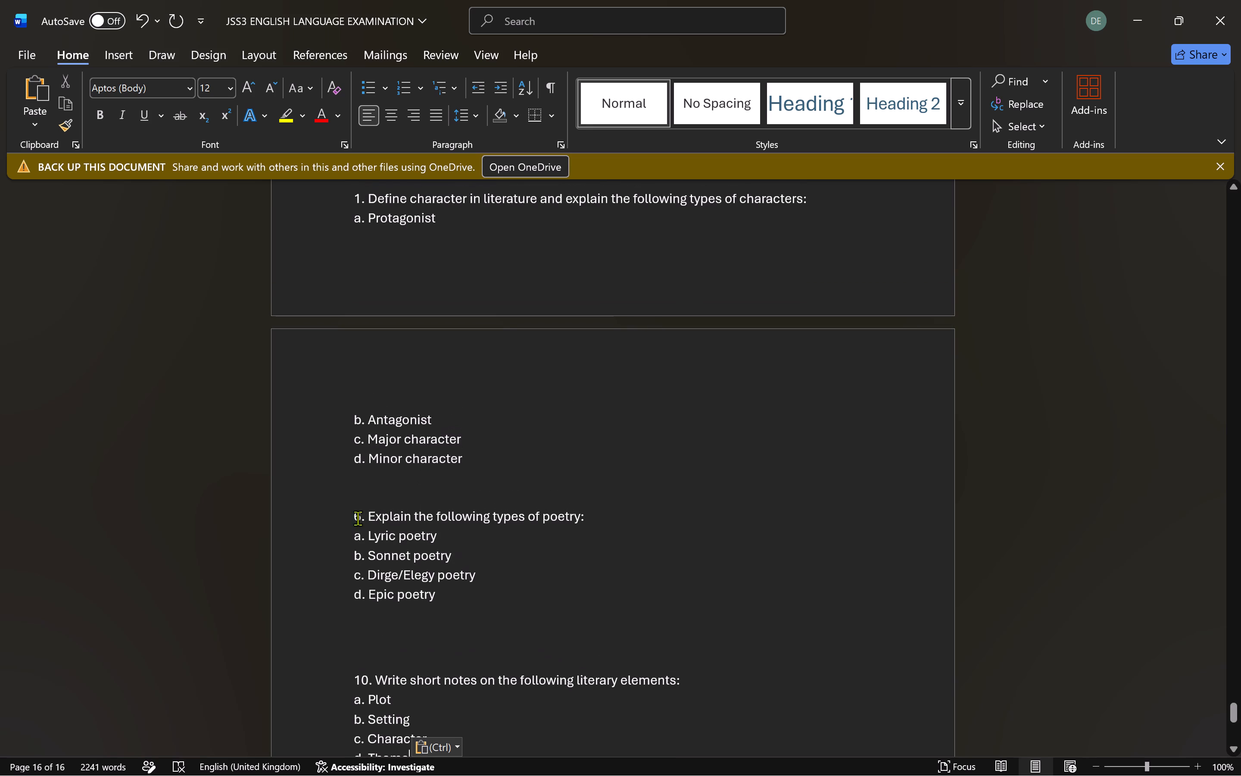
pyautogui.click(359, 516)
pyautogui.press('BackSpace')
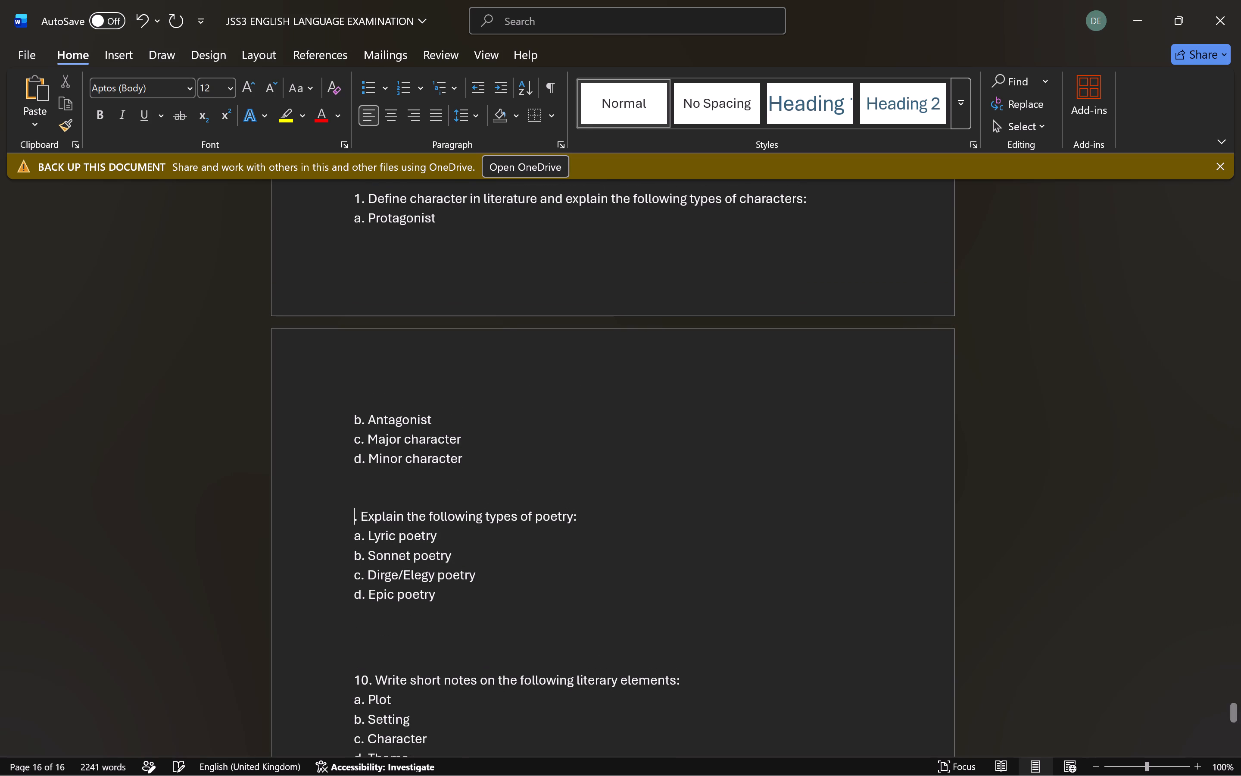
pyautogui.press('2')
# Renumber the literary elements question as 3.
pyautogui.scroll(-2, 427, 548)
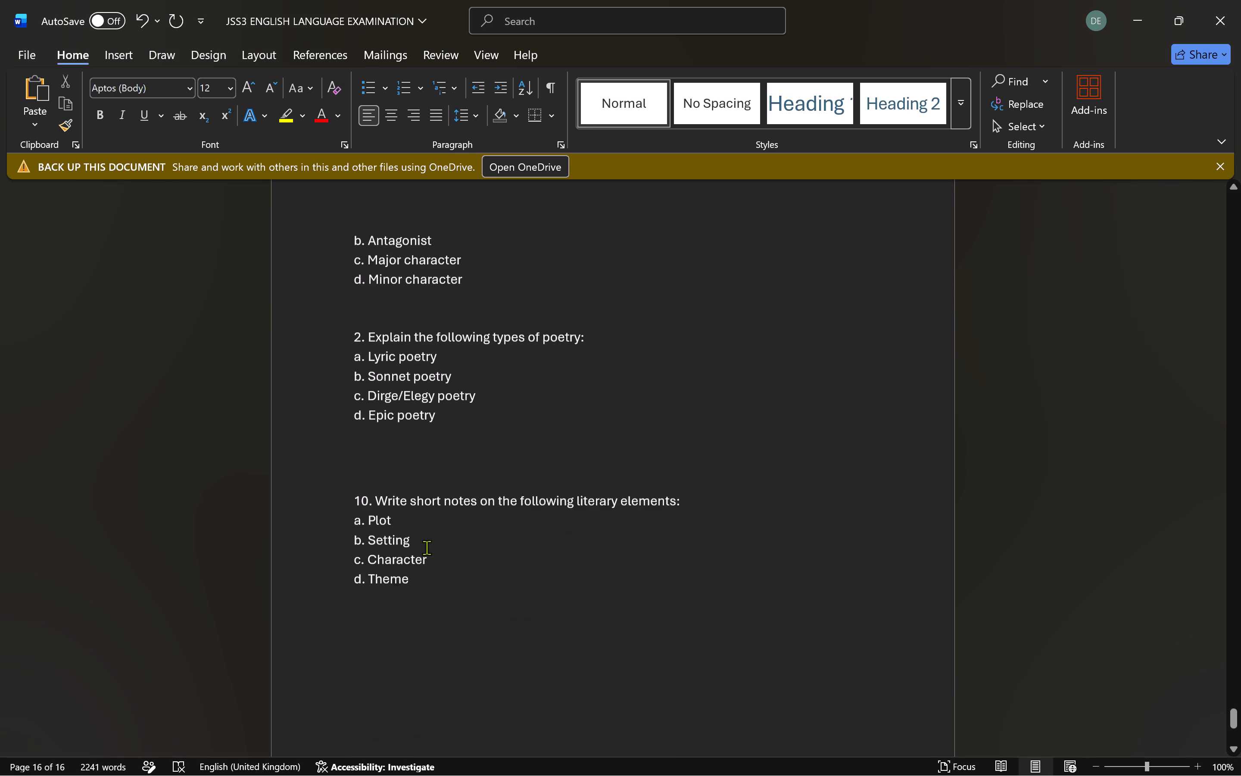
pyautogui.click(366, 476)
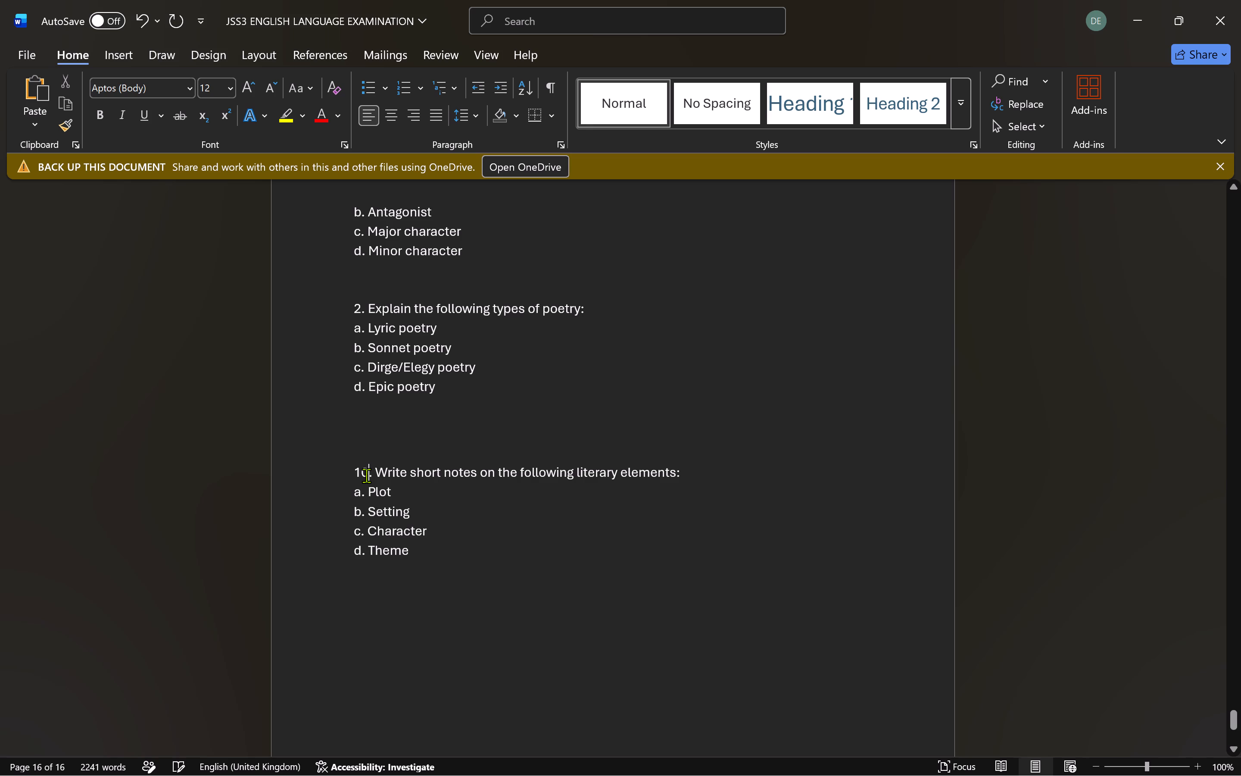
pyautogui.press('BackSpace')
pyautogui.press('3')
pyautogui.press('BackSpace')
pyautogui.press('BackSpace')
pyautogui.press('3')
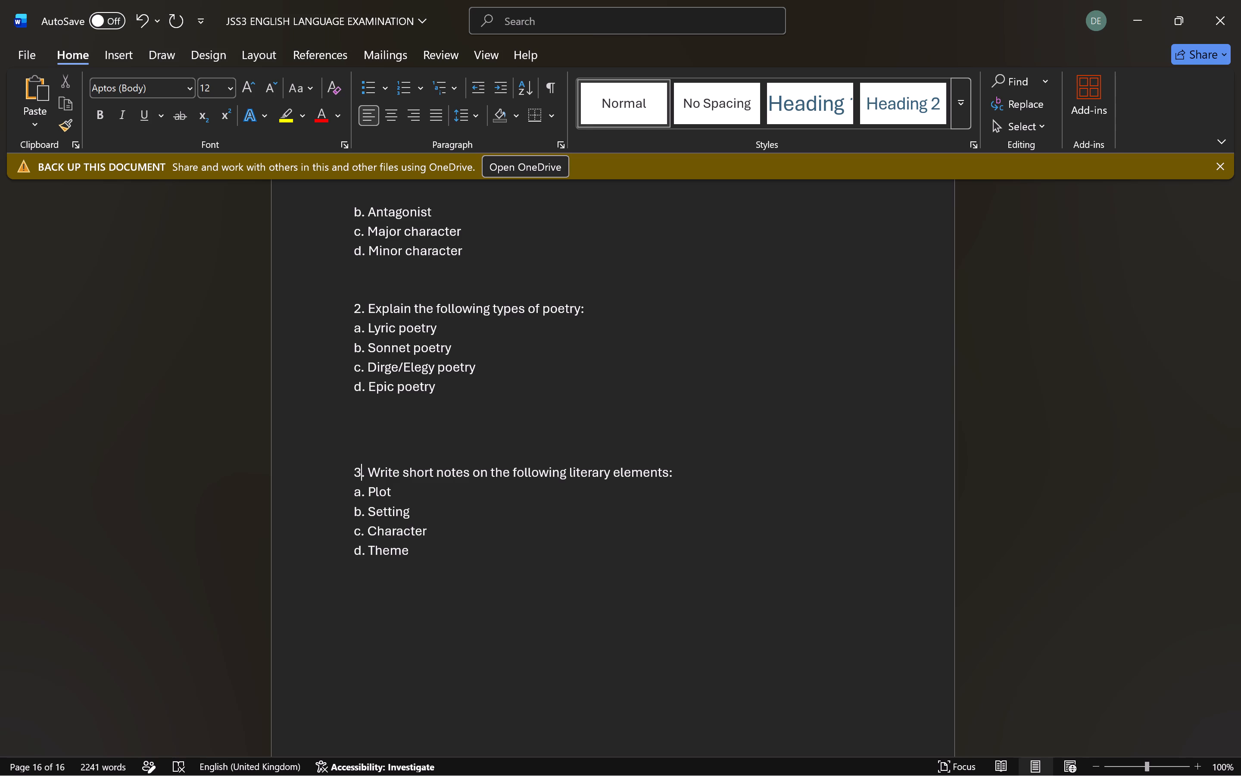
# Save the JSS3 English Language examination document.
pyautogui.hotkey('ctrl', 's')
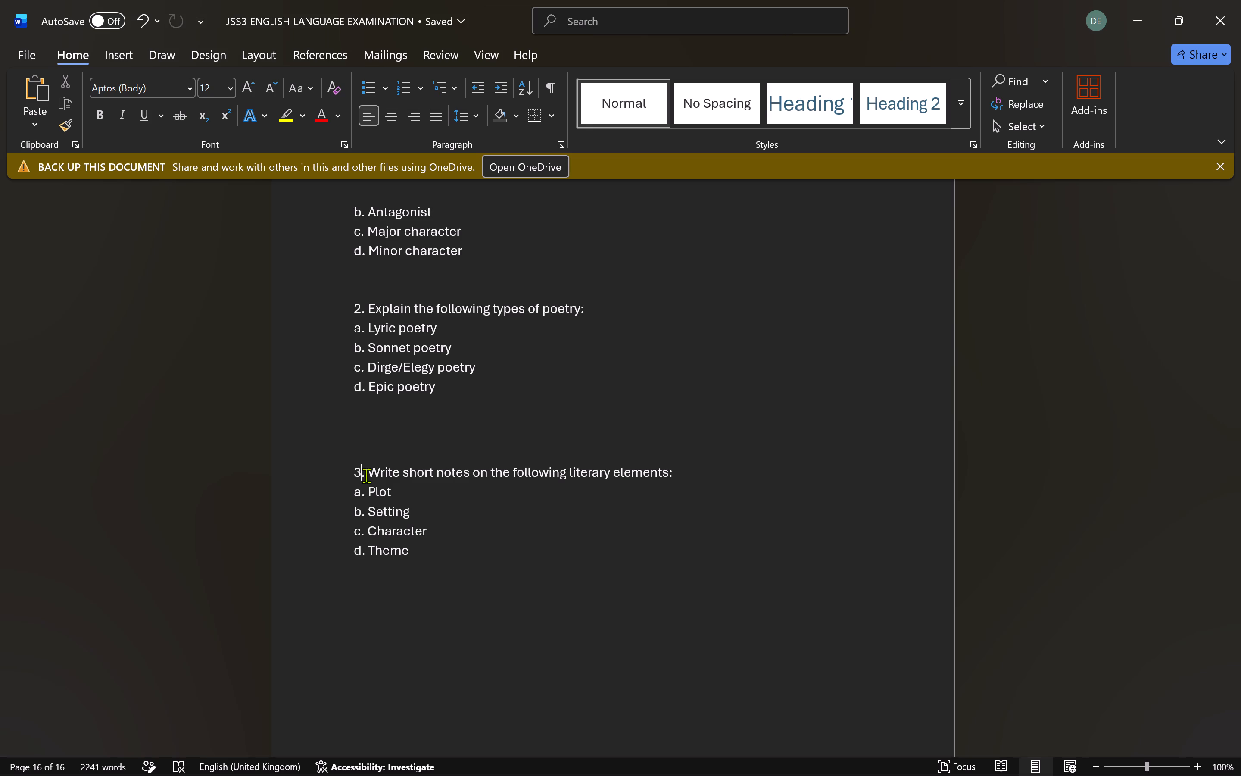
pyautogui.scroll(3, 560, 350)
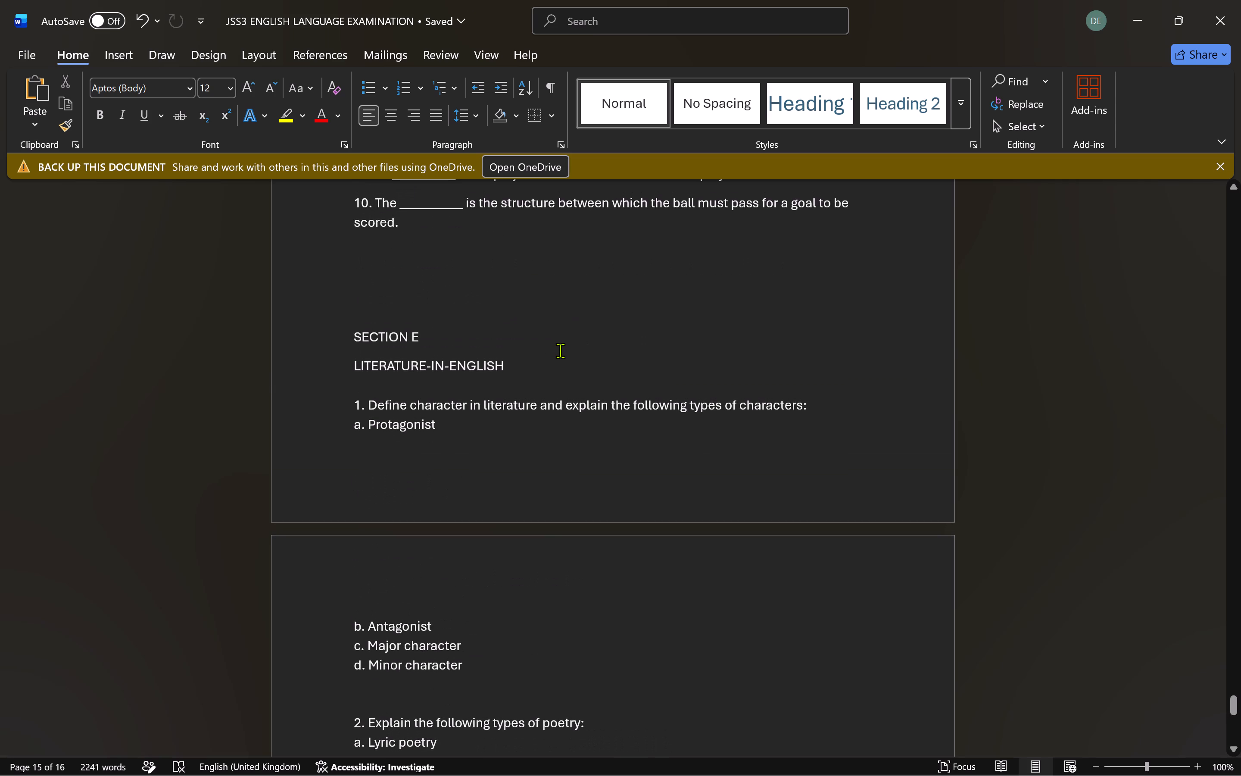
# Save the JSS3 English Language examination document again.
pyautogui.hotkey('ctrl', 's')
pyautogui.hotkey('ctrl', 's')
pyautogui.hotkey('ctrl', 's')
pyautogui.hotkey('ctrl', 's')
pyautogui.hotkey('ctrl', 's')
pyautogui.hotkey('ctrl', 's')
pyautogui.hotkey('ctrl', 's')
# Review the whole examination document, from the reading passage through to the literature questions at the end.
pyautogui.scroll(17, 560, 350)
pyautogui.scroll(7, 560, 350)
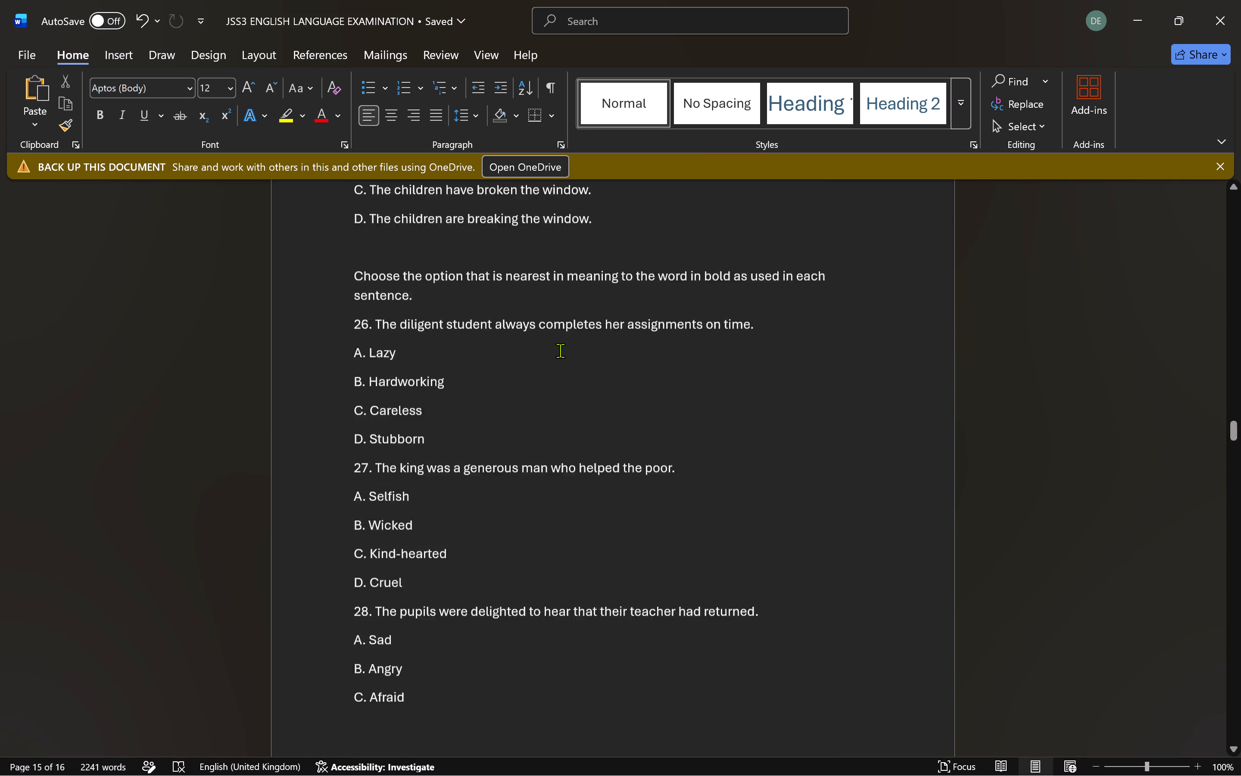
pyautogui.scroll(19, 560, 350)
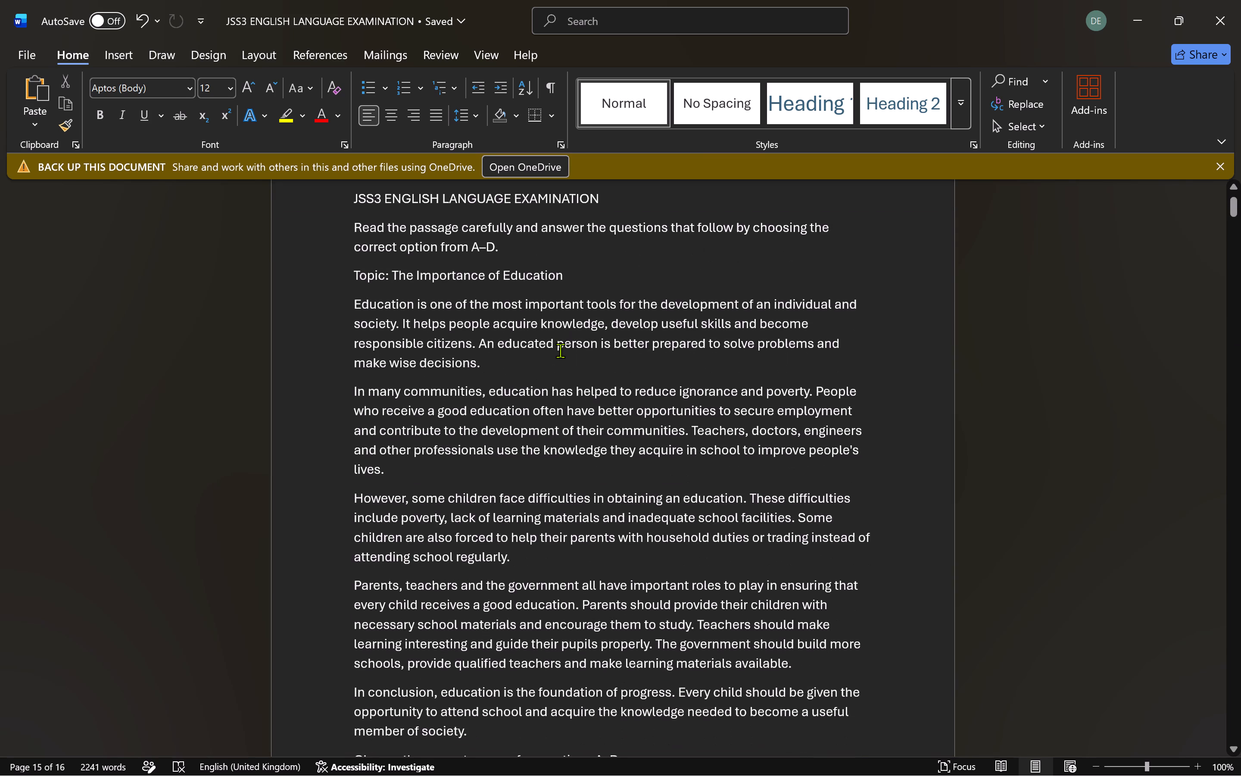
pyautogui.scroll(-4, 560, 350)
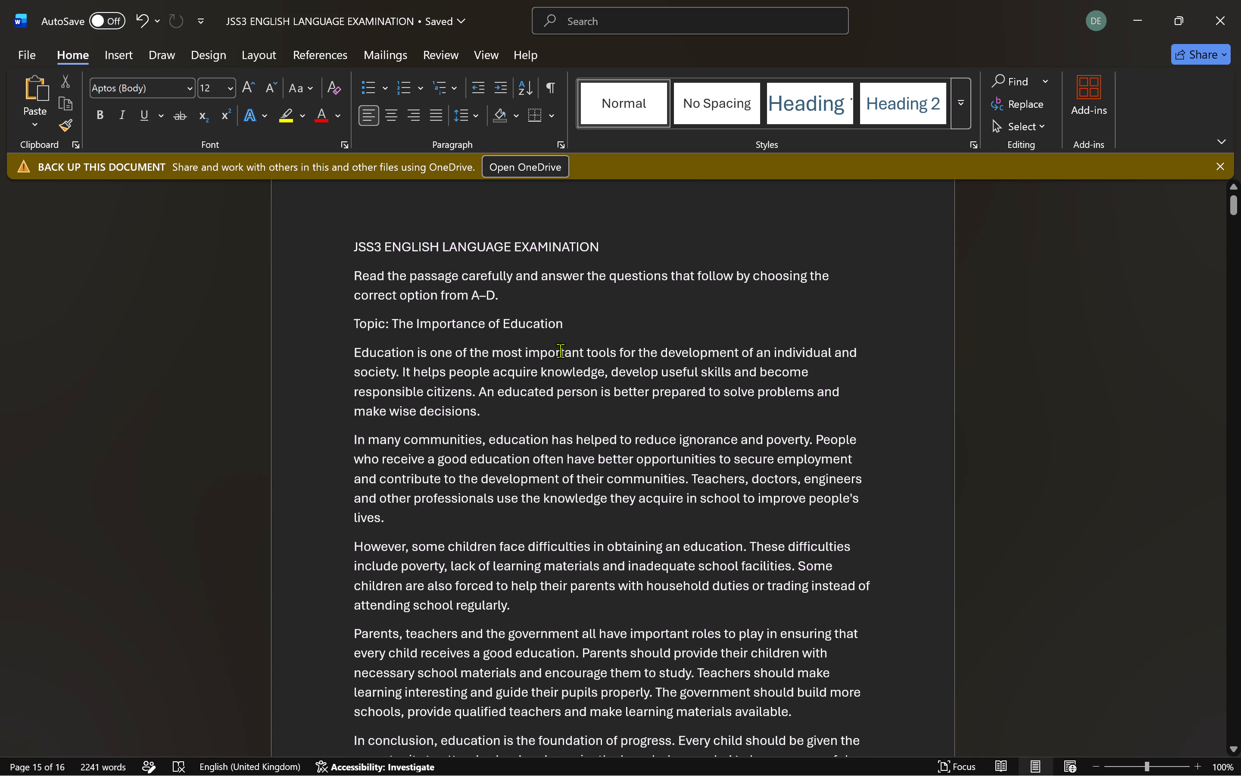
pyautogui.scroll(-1, 560, 350)
pyautogui.scroll(7, 560, 350)
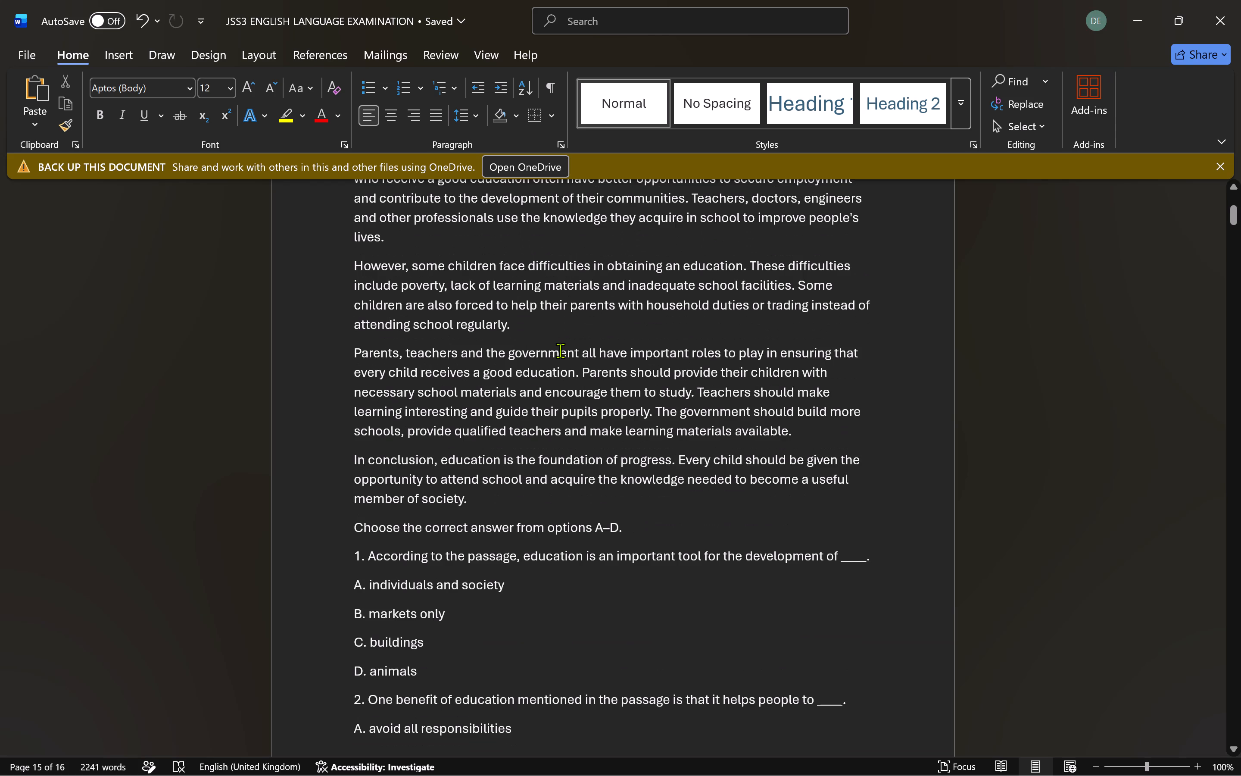
pyautogui.scroll(-6, 560, 350)
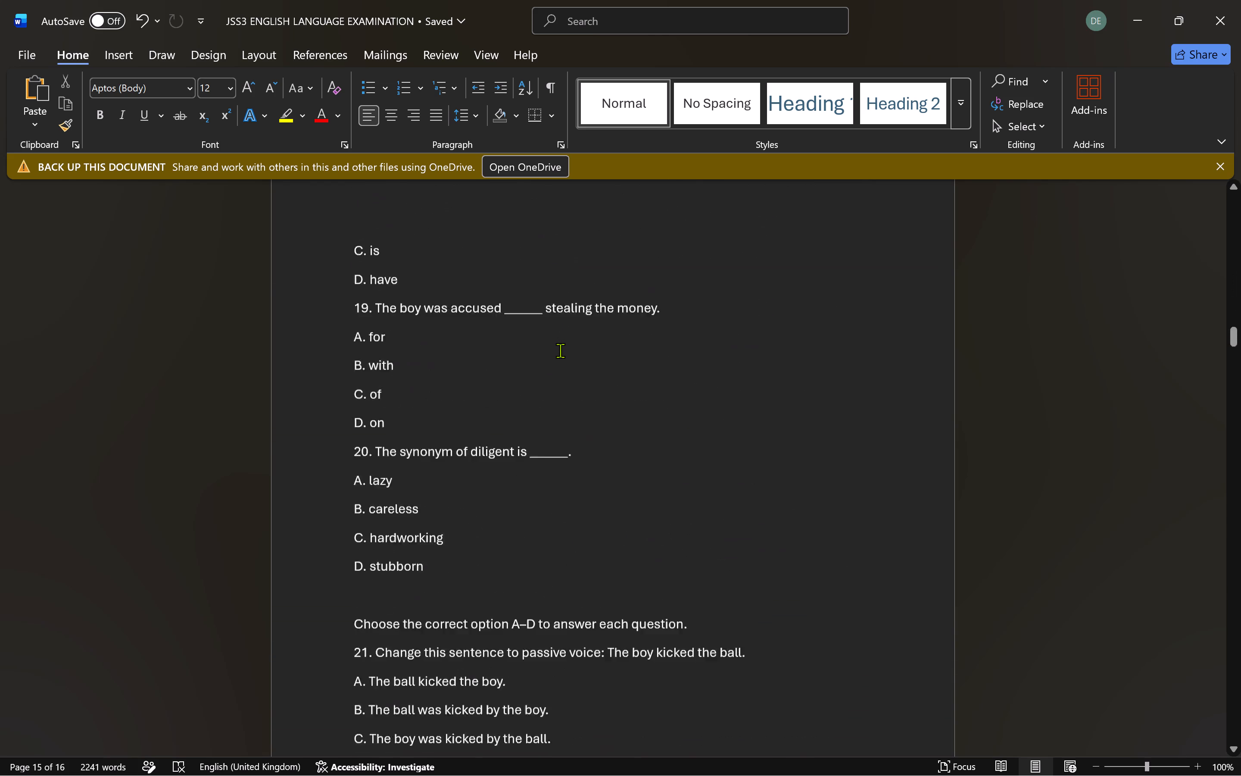
pyautogui.scroll(-12, 560, 350)
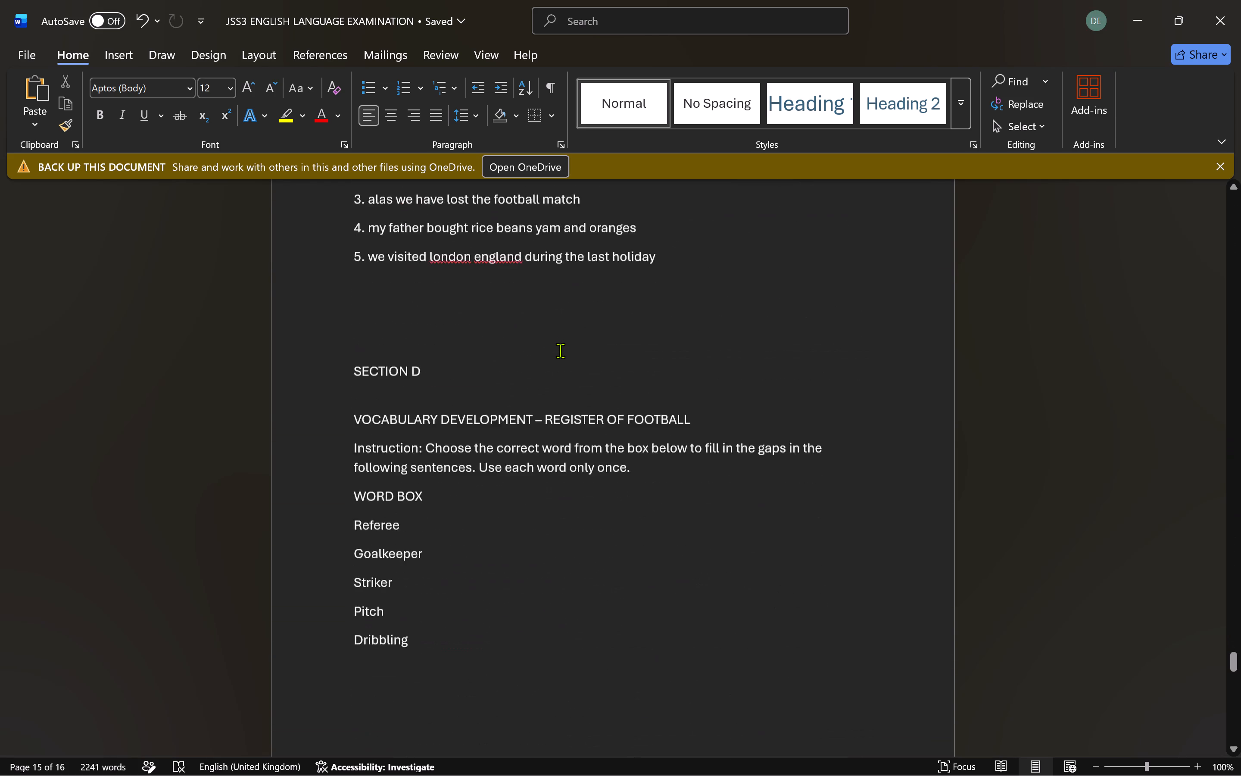
pyautogui.scroll(-7, 560, 350)
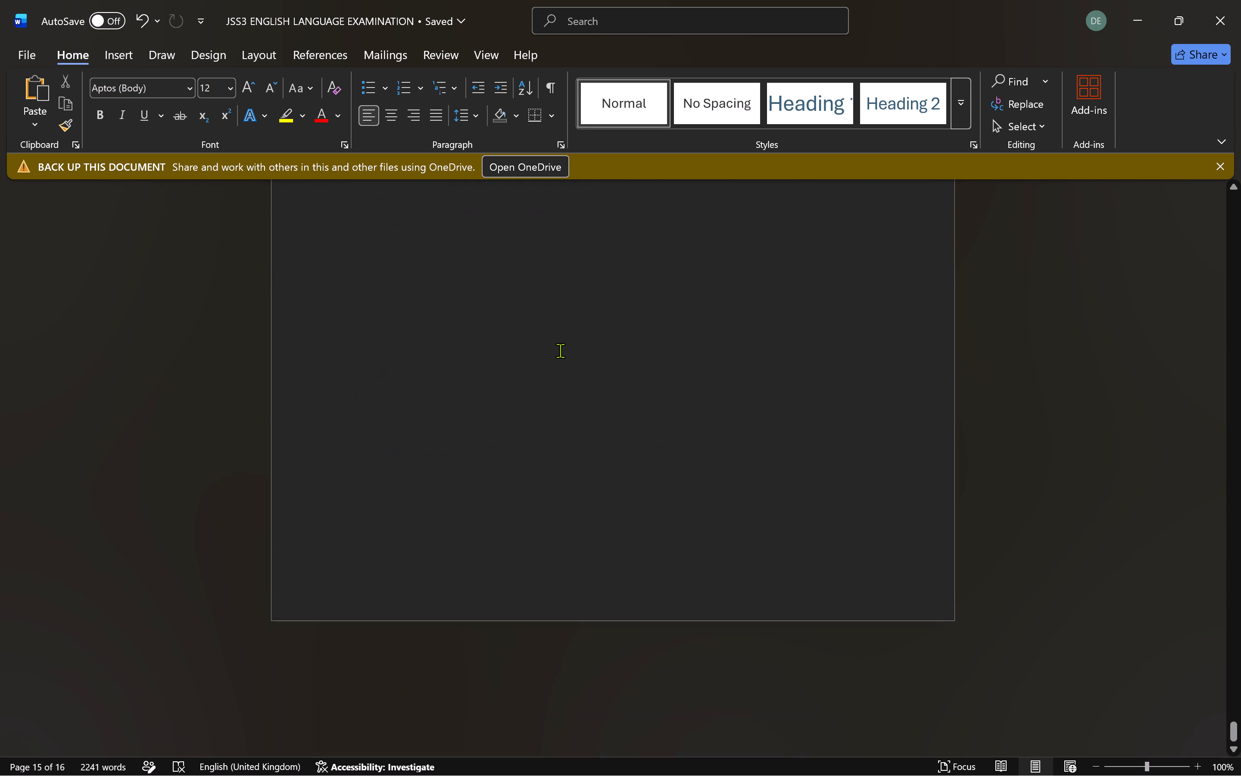
pyautogui.scroll(-3, 560, 350)
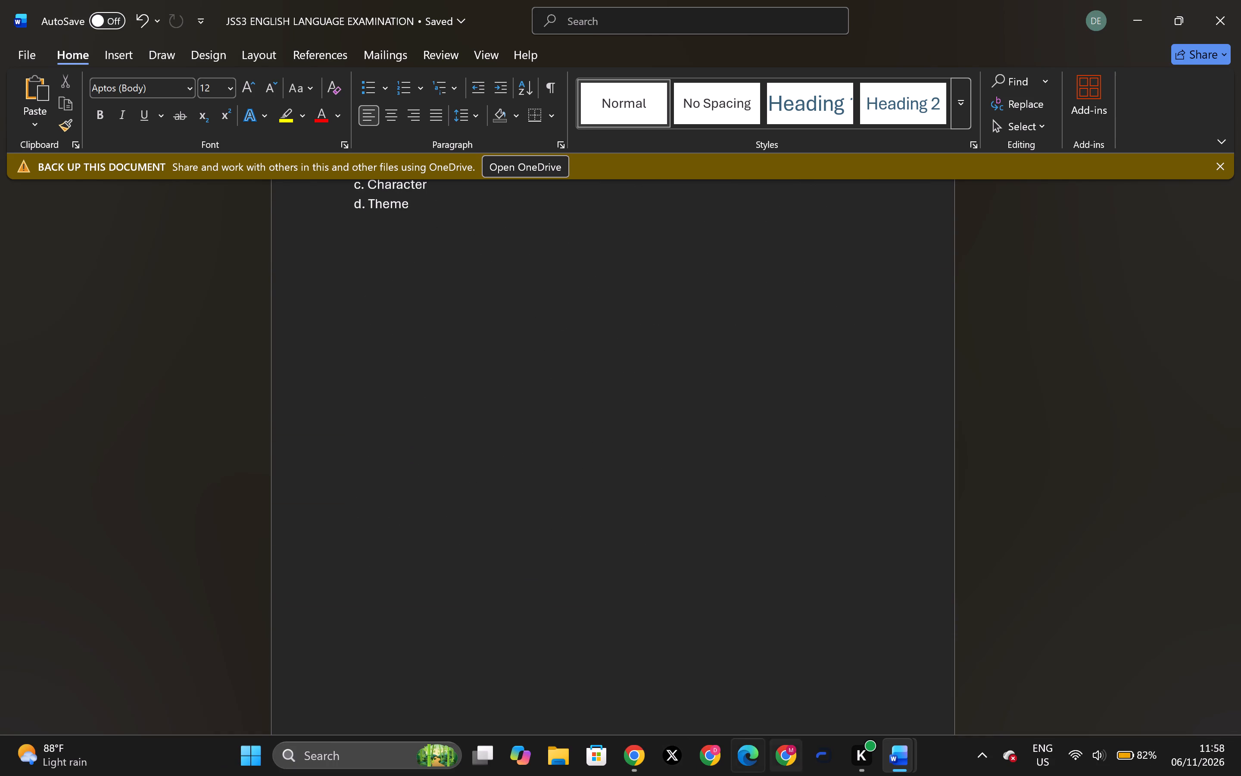
# Search the computer for WhatsApp and open the app.
pyautogui.click(374, 757)
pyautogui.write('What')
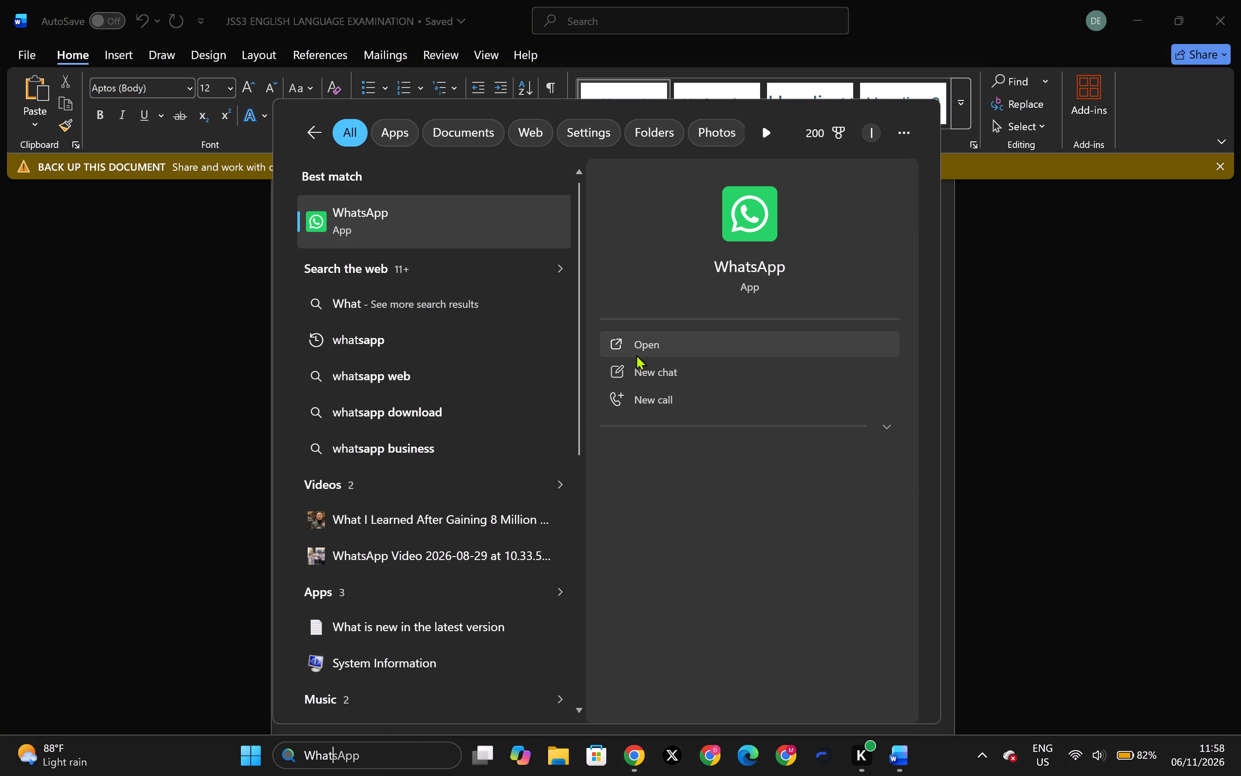
pyautogui.click(653, 356)
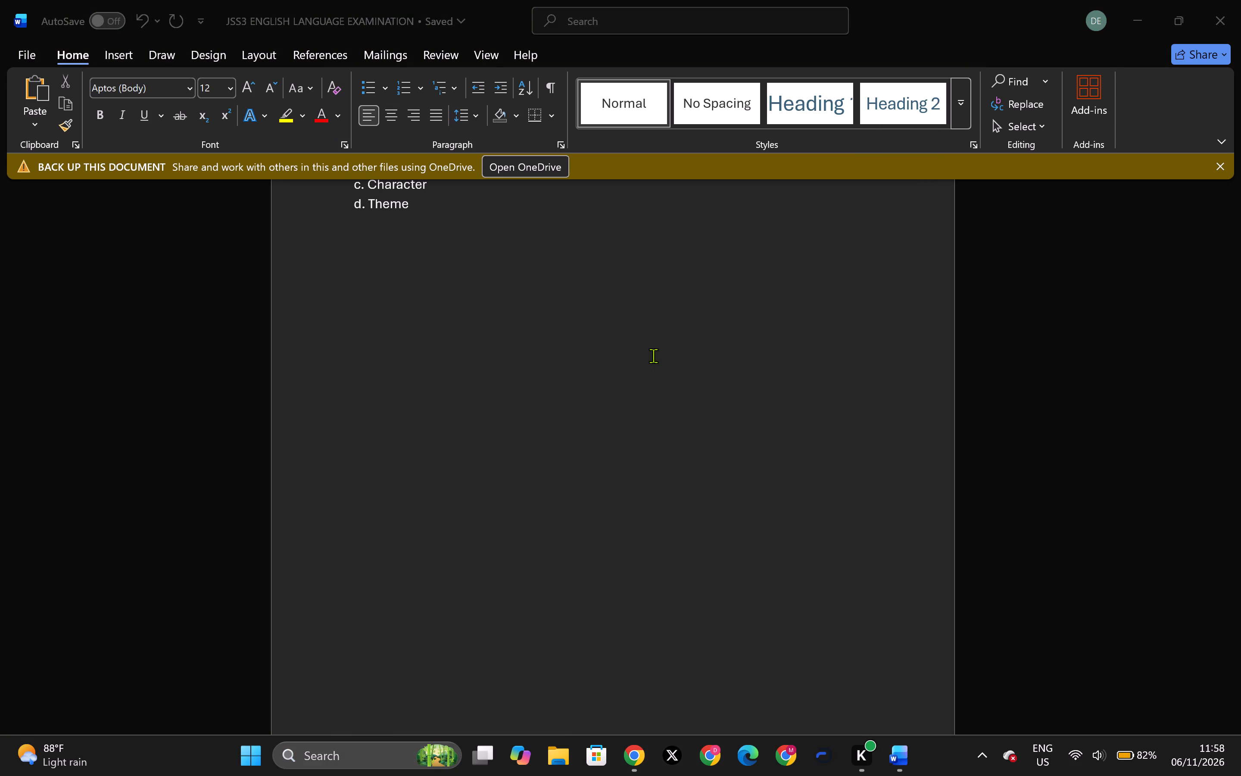
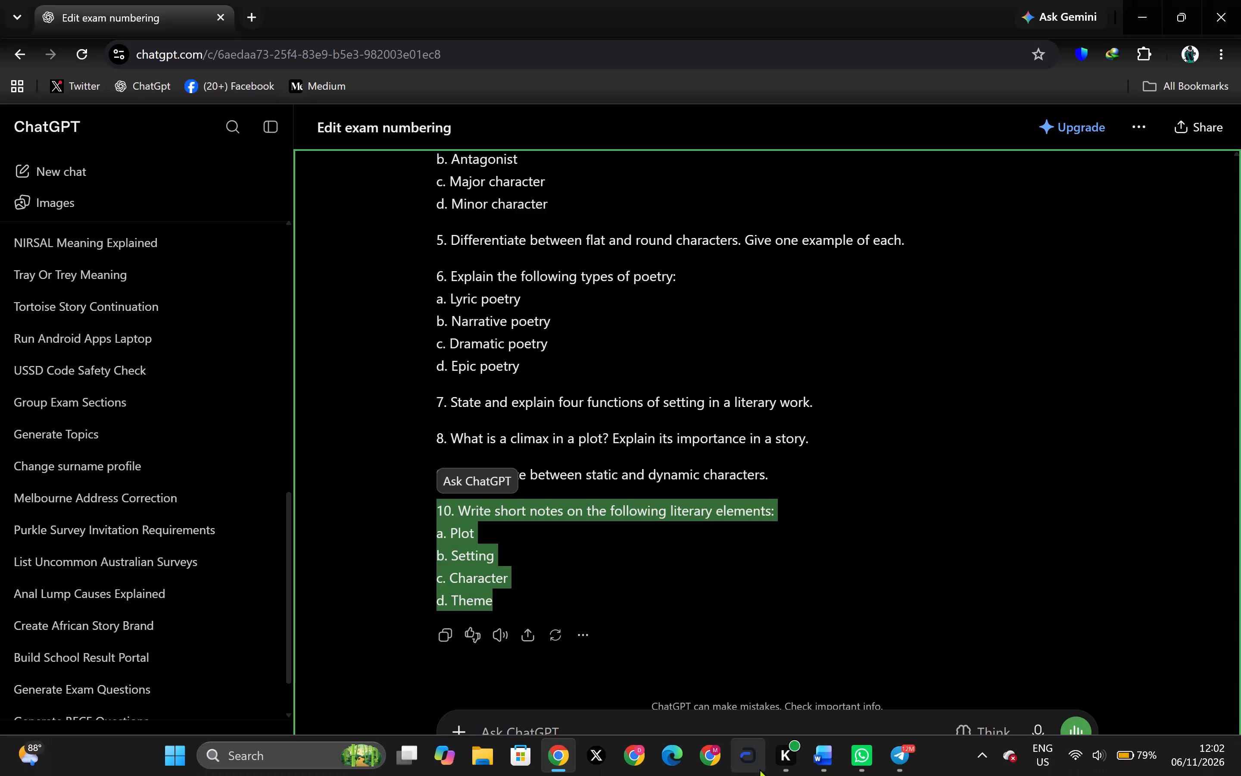
# Switch to the JSS3 English Language examination document in Word and look back over its written sections, including Sections B and C.
pyautogui.click(827, 746)
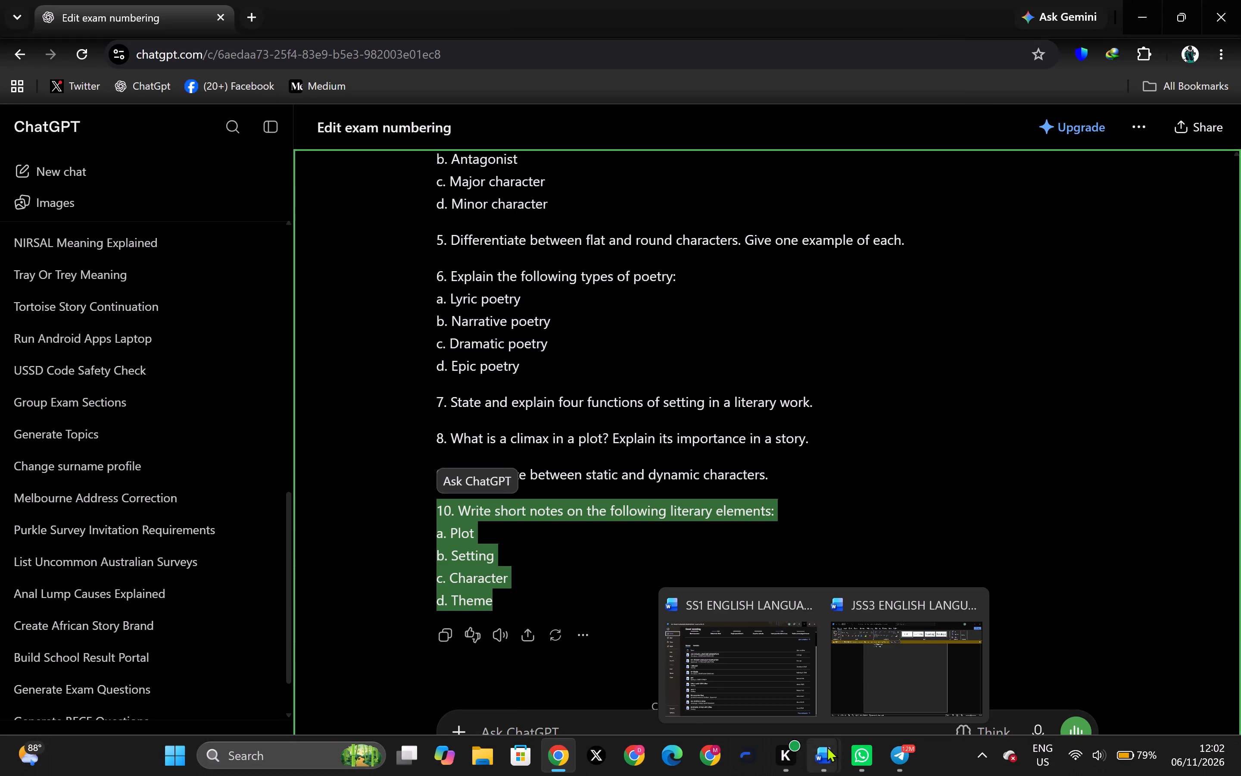
pyautogui.click(854, 659)
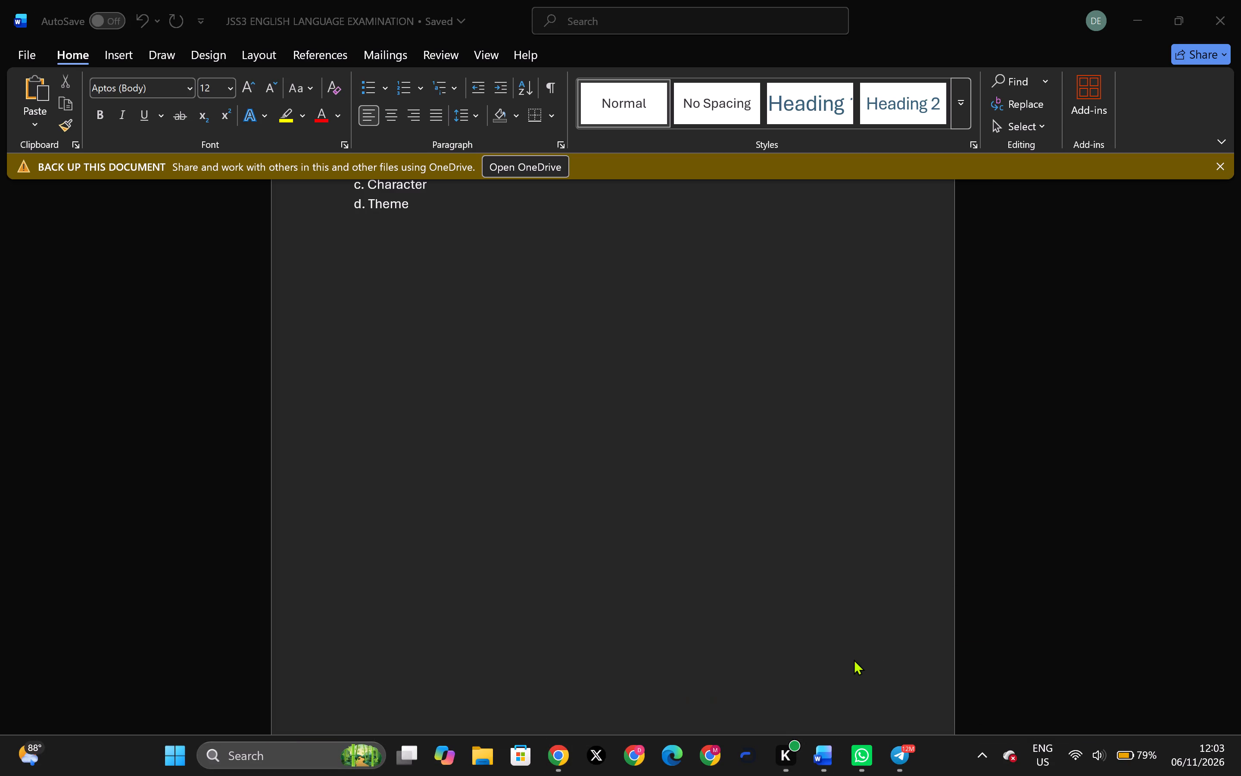
pyautogui.scroll(4, 577, 426)
pyautogui.scroll(20, 577, 426)
pyautogui.scroll(7, 577, 426)
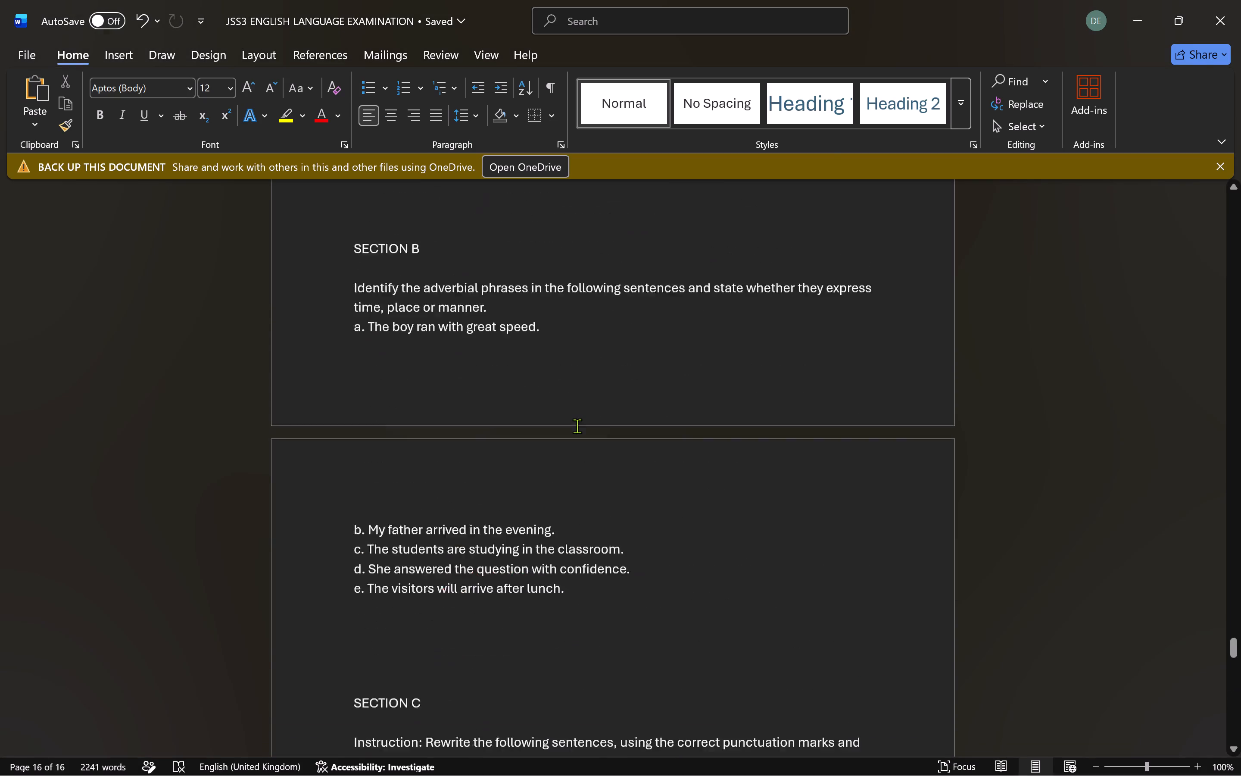
# Review the objective questions from the comprehension passage through the grammar, voice and nearest-in-meaning sections for missing formatting.
pyautogui.scroll(20, 577, 426)
pyautogui.scroll(11, 577, 426)
pyautogui.scroll(11, 577, 426)
pyautogui.scroll(-3, 577, 426)
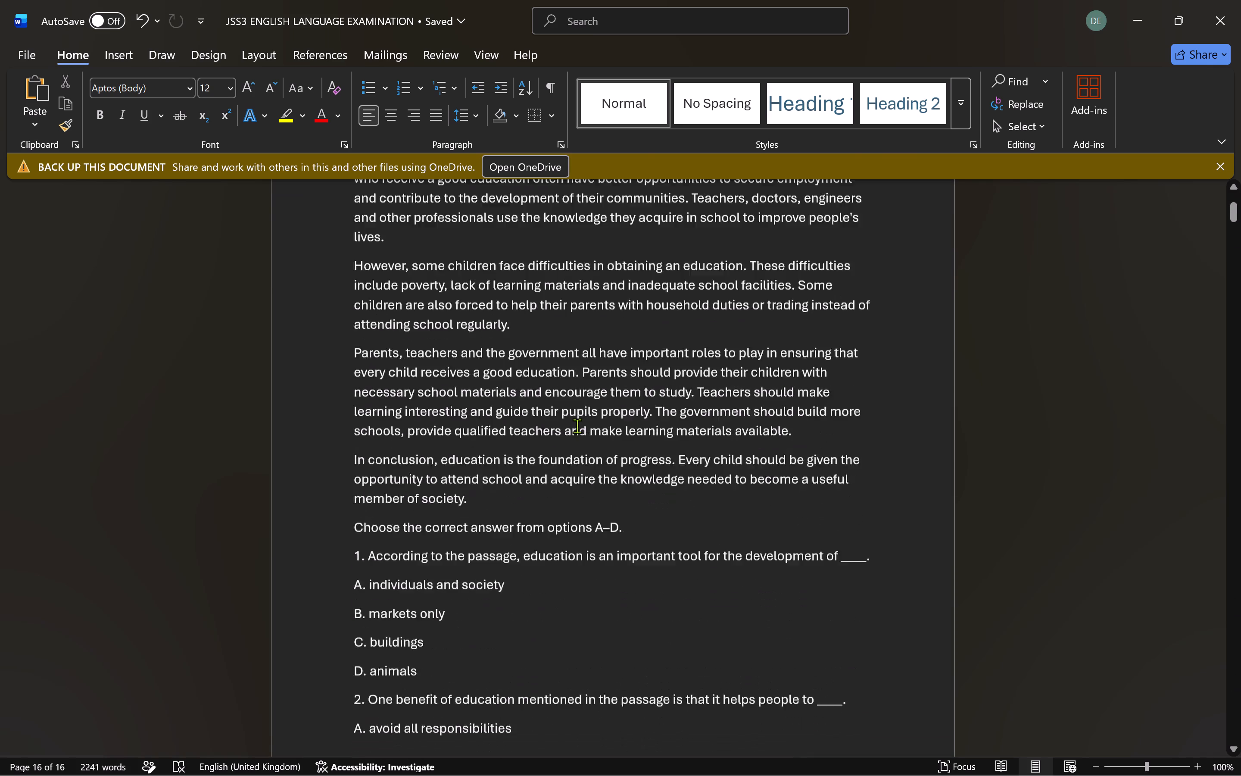
pyautogui.scroll(-2, 577, 426)
pyautogui.scroll(2, 577, 426)
pyautogui.scroll(-1, 577, 426)
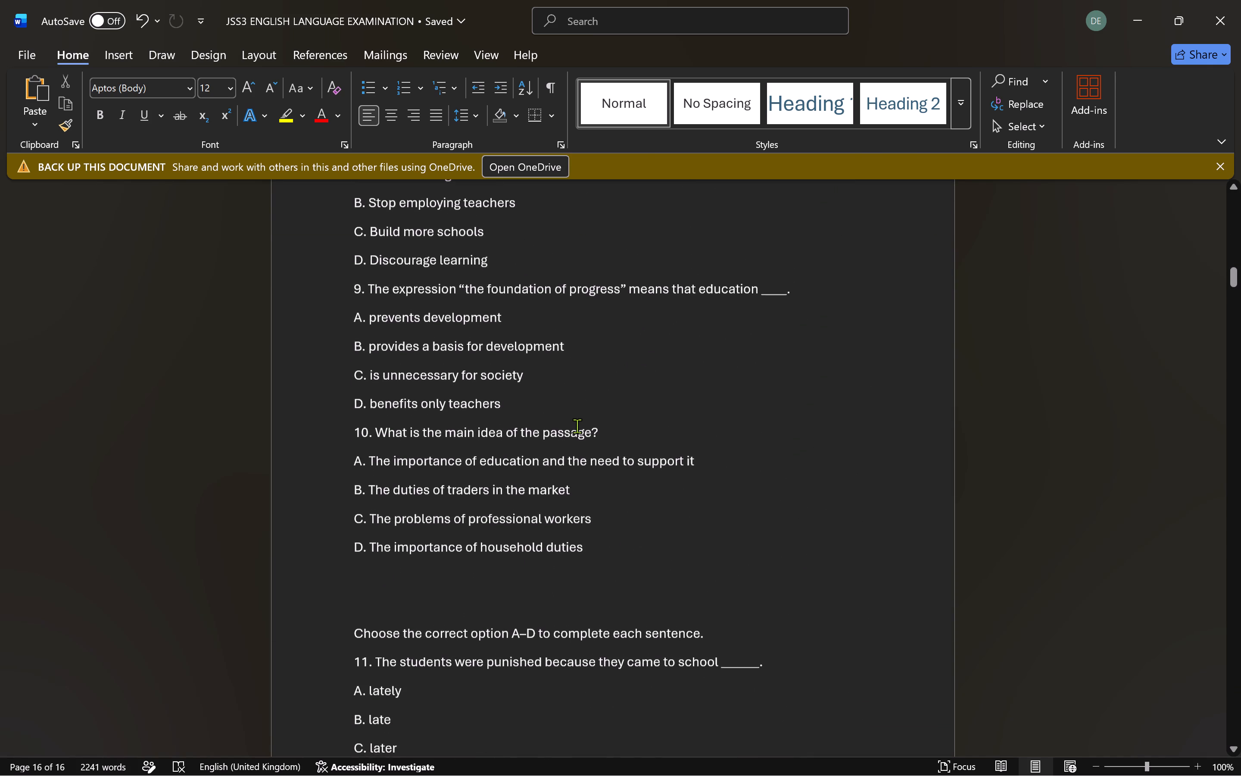
pyautogui.scroll(-1, 577, 426)
pyautogui.scroll(2, 577, 426)
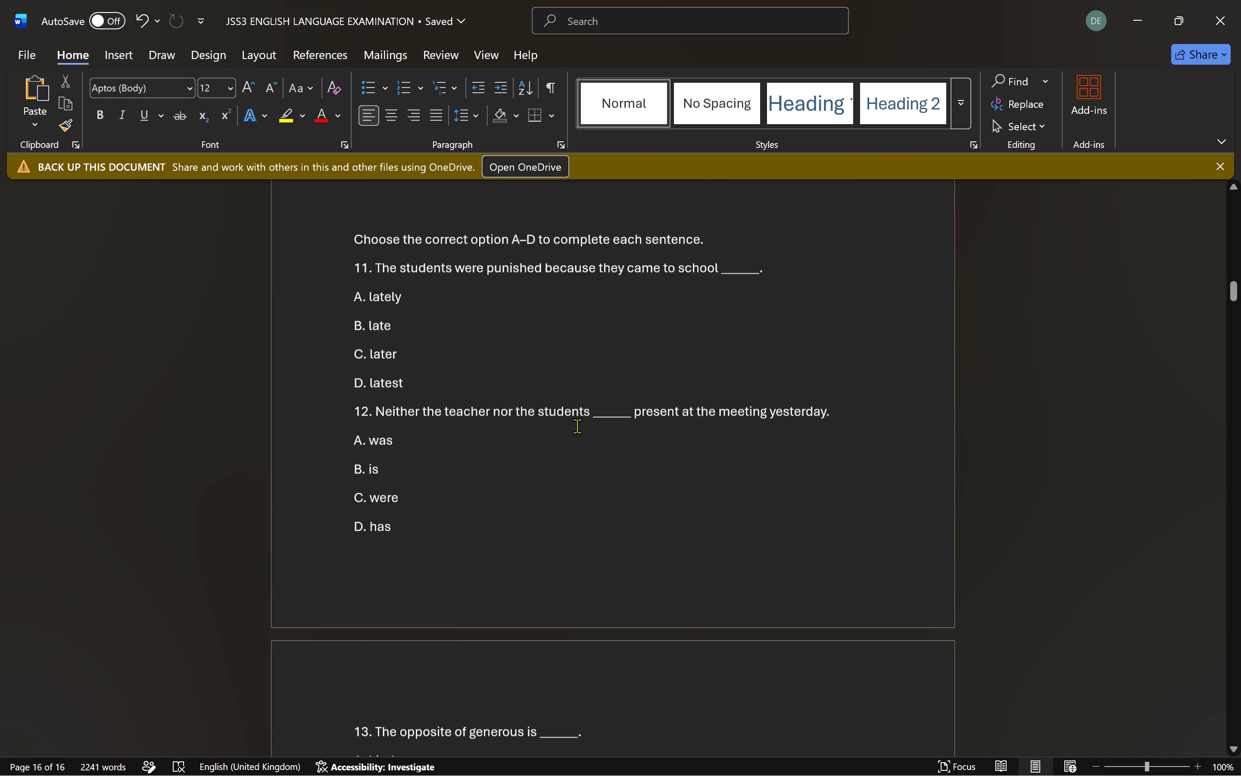
pyautogui.scroll(1, 577, 426)
pyautogui.hscroll(1, 577, 426)
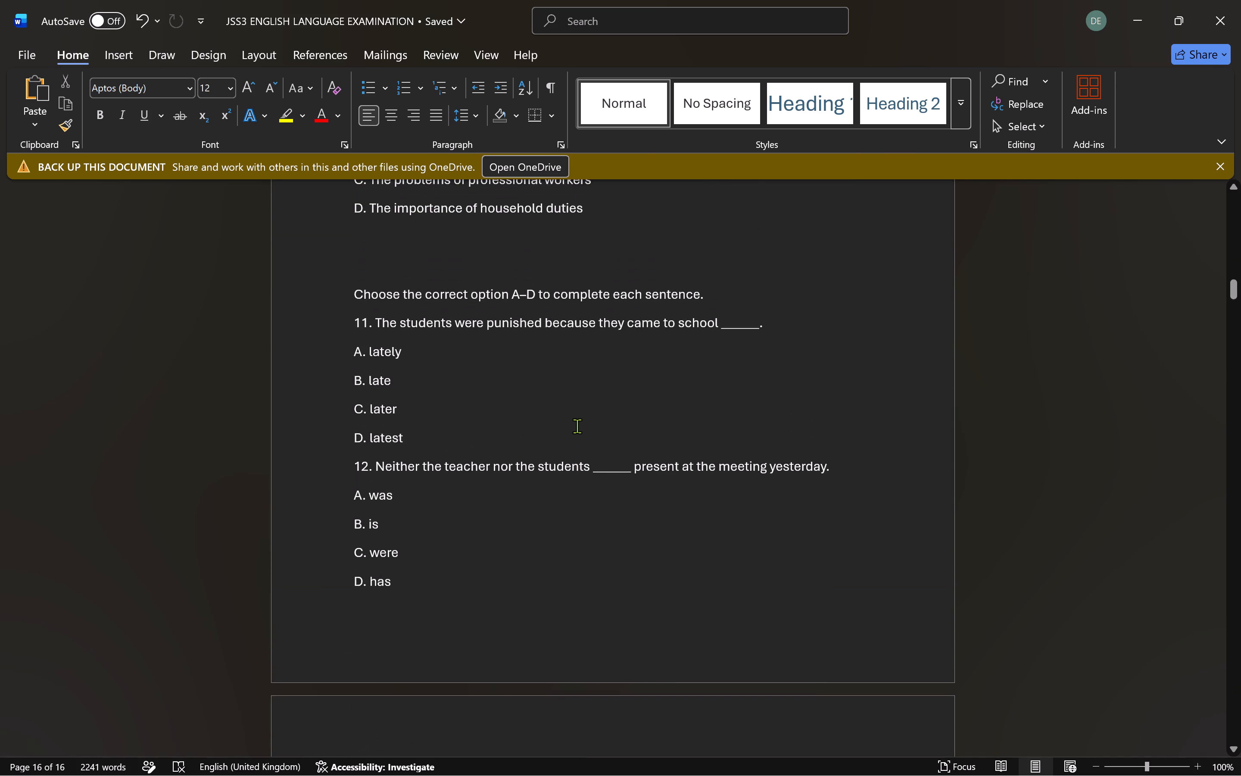
pyautogui.hscroll(1, 577, 426)
pyautogui.scroll(-1, 577, 426)
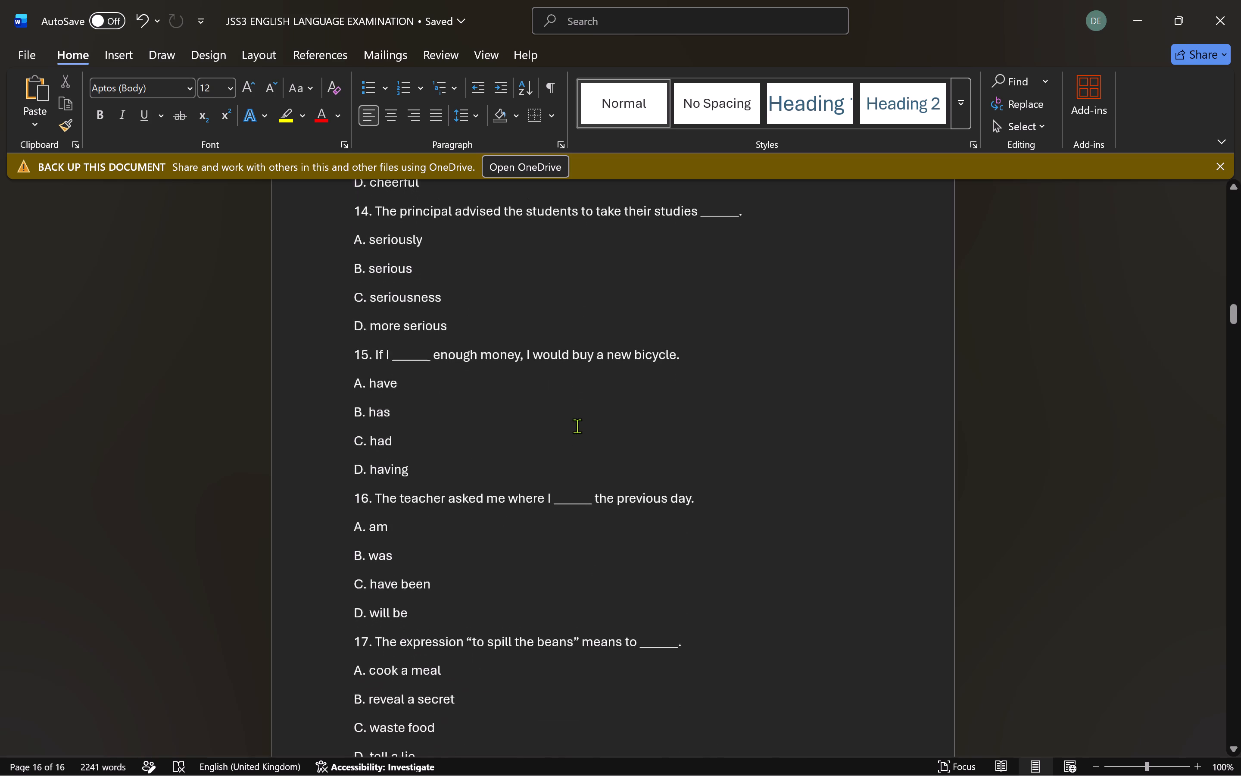
pyautogui.scroll(-2, 577, 426)
pyautogui.scroll(1, 577, 426)
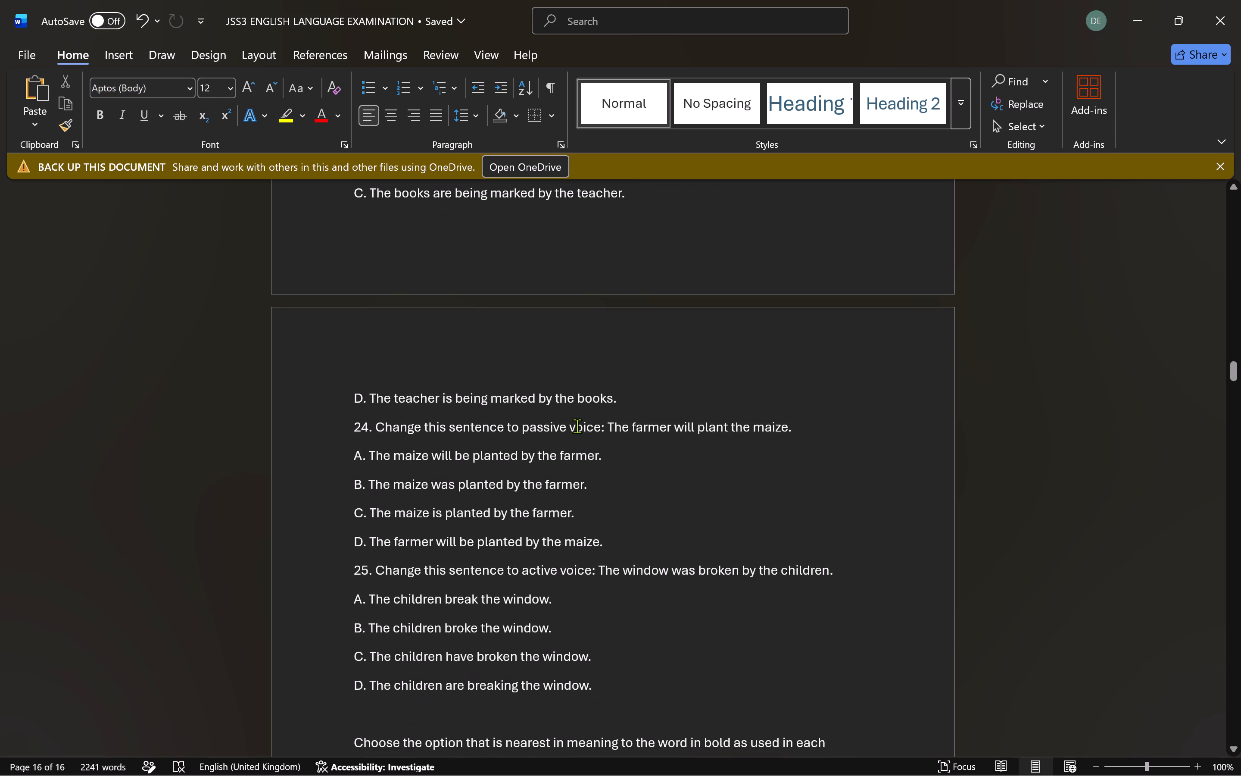
pyautogui.press('Up')
pyautogui.press('Up')
pyautogui.press('Up')
pyautogui.press('Up')
pyautogui.press('Up')
pyautogui.press('Up')
pyautogui.press('Up')
pyautogui.press('Up')
pyautogui.press('Up')
pyautogui.press('Up')
pyautogui.press('Up')
pyautogui.press('Up')
pyautogui.press('Up')
pyautogui.press('Up')
pyautogui.press('Up')
pyautogui.press('Up')
pyautogui.press('Up')
pyautogui.press('Up')
pyautogui.press('Up')
pyautogui.press('Up')
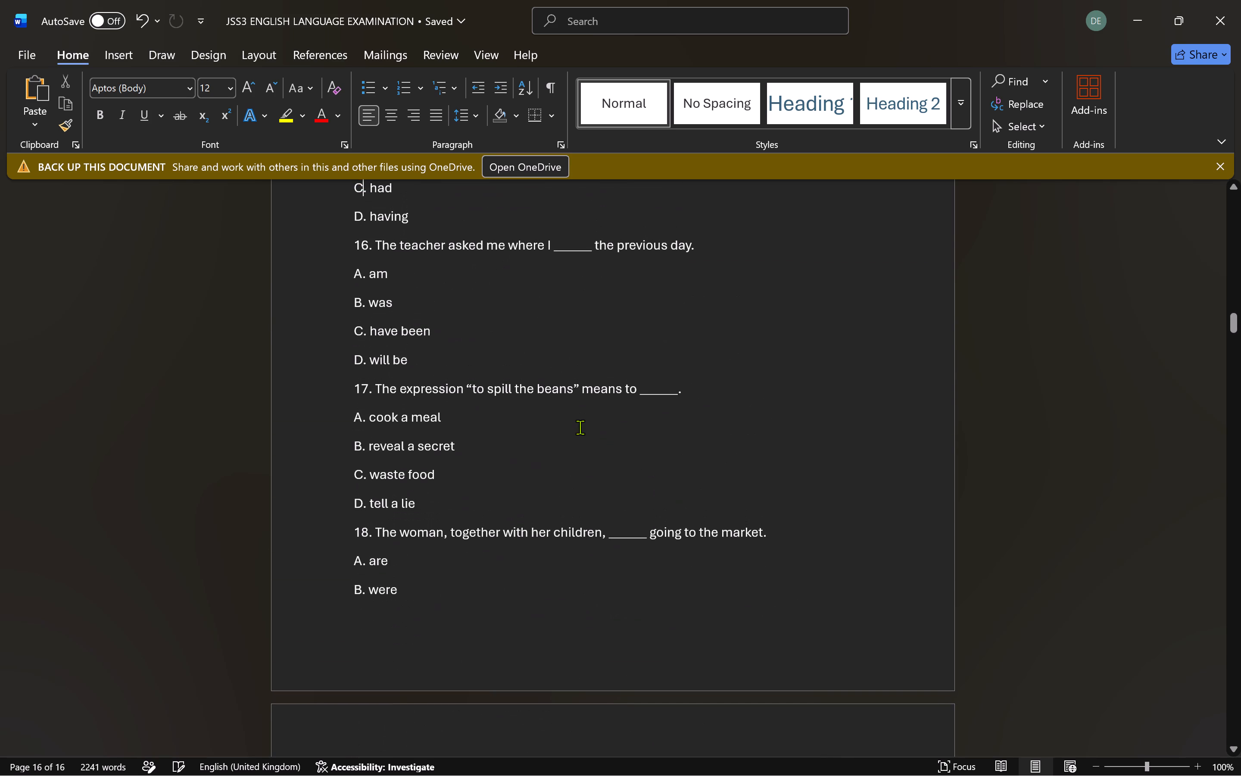
pyautogui.press('Down')
pyautogui.press('Down')
pyautogui.press('Down')
pyautogui.press('Down')
pyautogui.press('Down')
pyautogui.press('Down')
pyautogui.press('Down')
pyautogui.press('Down')
pyautogui.press('Down')
pyautogui.press('Down')
pyautogui.press('Down')
pyautogui.press('Down')
pyautogui.press('Down')
pyautogui.press('Down')
pyautogui.press('Down')
pyautogui.press('Down')
pyautogui.press('Down')
pyautogui.press('Down')
pyautogui.press('Down')
pyautogui.press('Down')
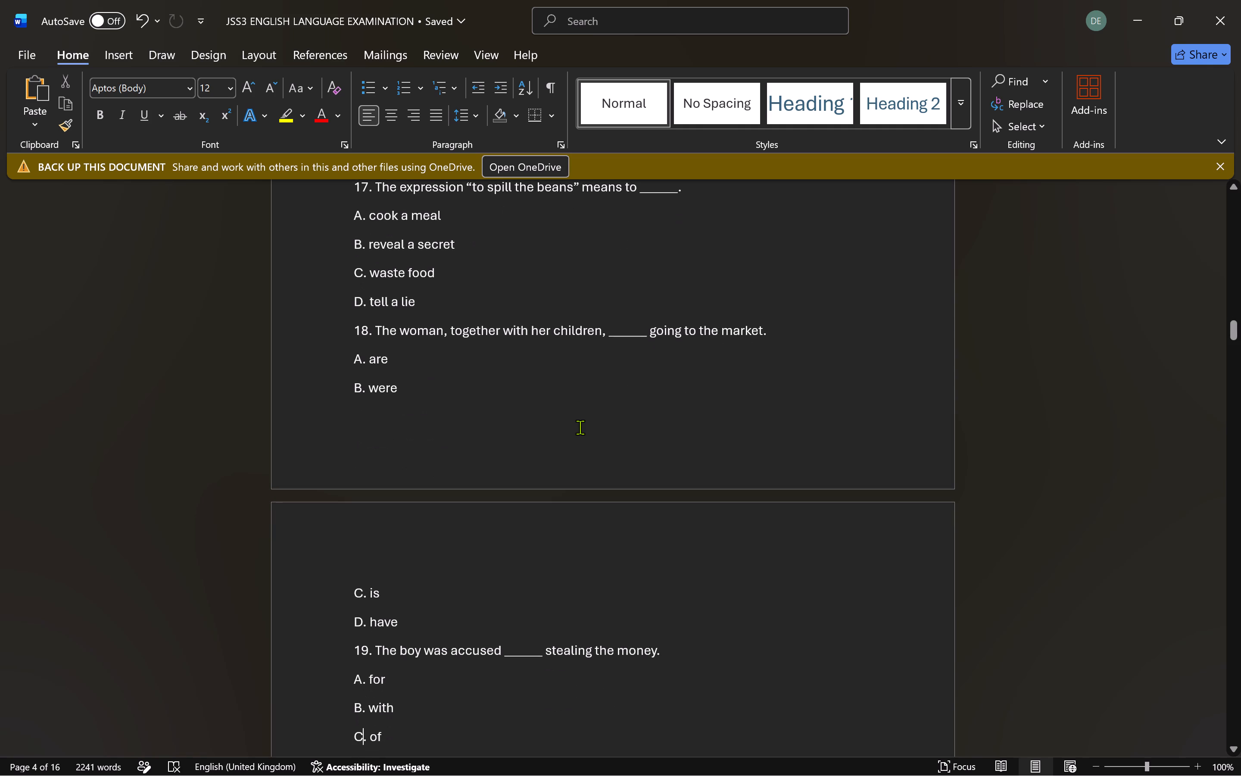
pyautogui.press('Down')
pyautogui.press('Down')
pyautogui.press('Down')
pyautogui.press('Down')
pyautogui.press('Down')
pyautogui.press('Down')
pyautogui.press('Down')
pyautogui.press('Down')
pyautogui.press('Down')
pyautogui.press('Down')
pyautogui.press('Down')
pyautogui.press('Down')
pyautogui.press('Down')
pyautogui.press('Down')
pyautogui.press('Down')
pyautogui.press('Down')
pyautogui.press('Down')
pyautogui.press('Down')
pyautogui.press('Down')
pyautogui.press('Down')
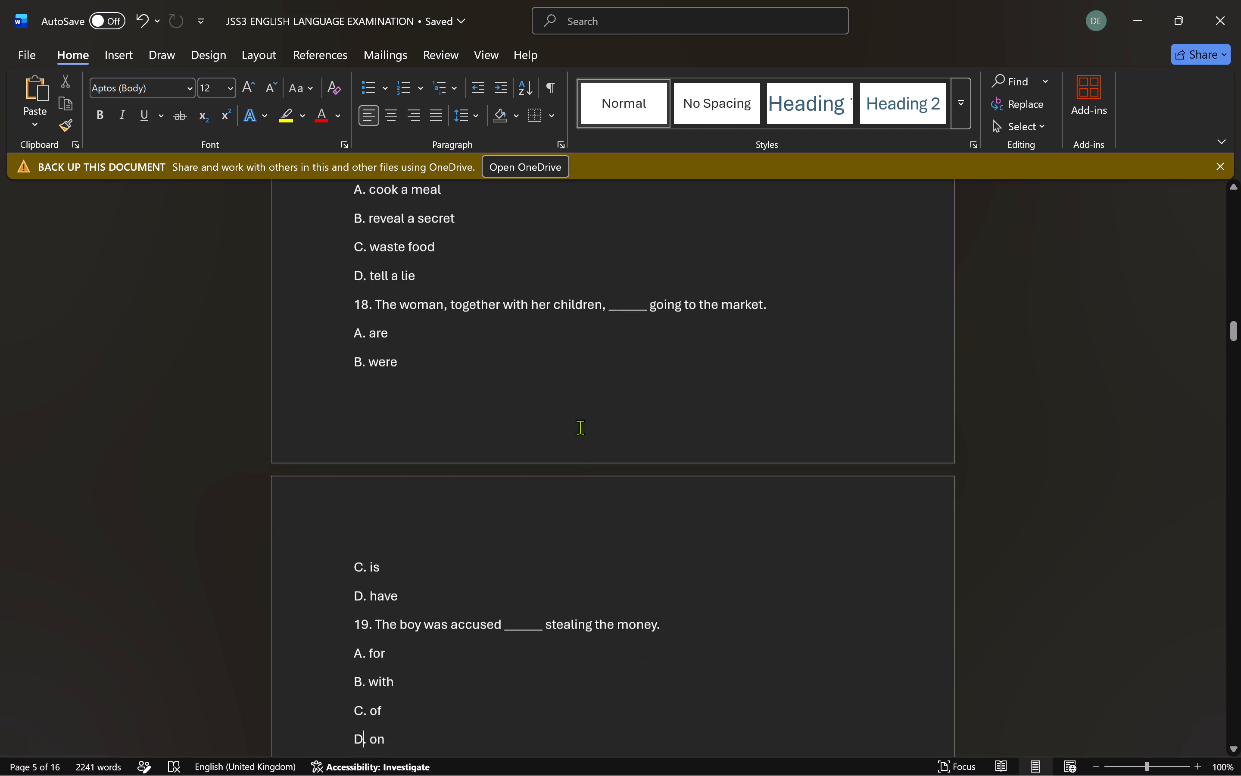
pyautogui.press('Down')
pyautogui.press('Down')
pyautogui.press('Down')
pyautogui.press('Down')
pyautogui.press('Down')
pyautogui.press('Down')
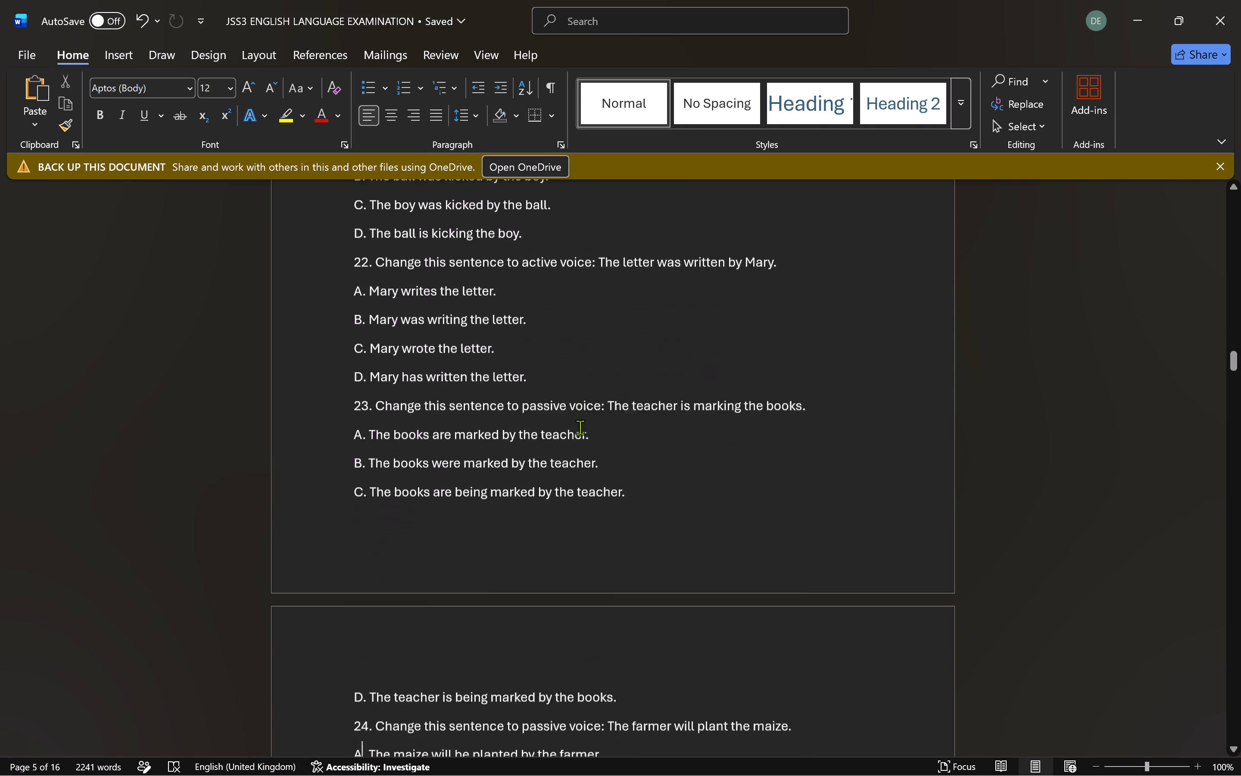
pyautogui.press('Down')
pyautogui.press('Down')
pyautogui.press('Down')
pyautogui.press('Down')
pyautogui.press('Down')
pyautogui.press('Down')
pyautogui.press('Down')
pyautogui.press('Down')
pyautogui.press('Down')
pyautogui.press('Down')
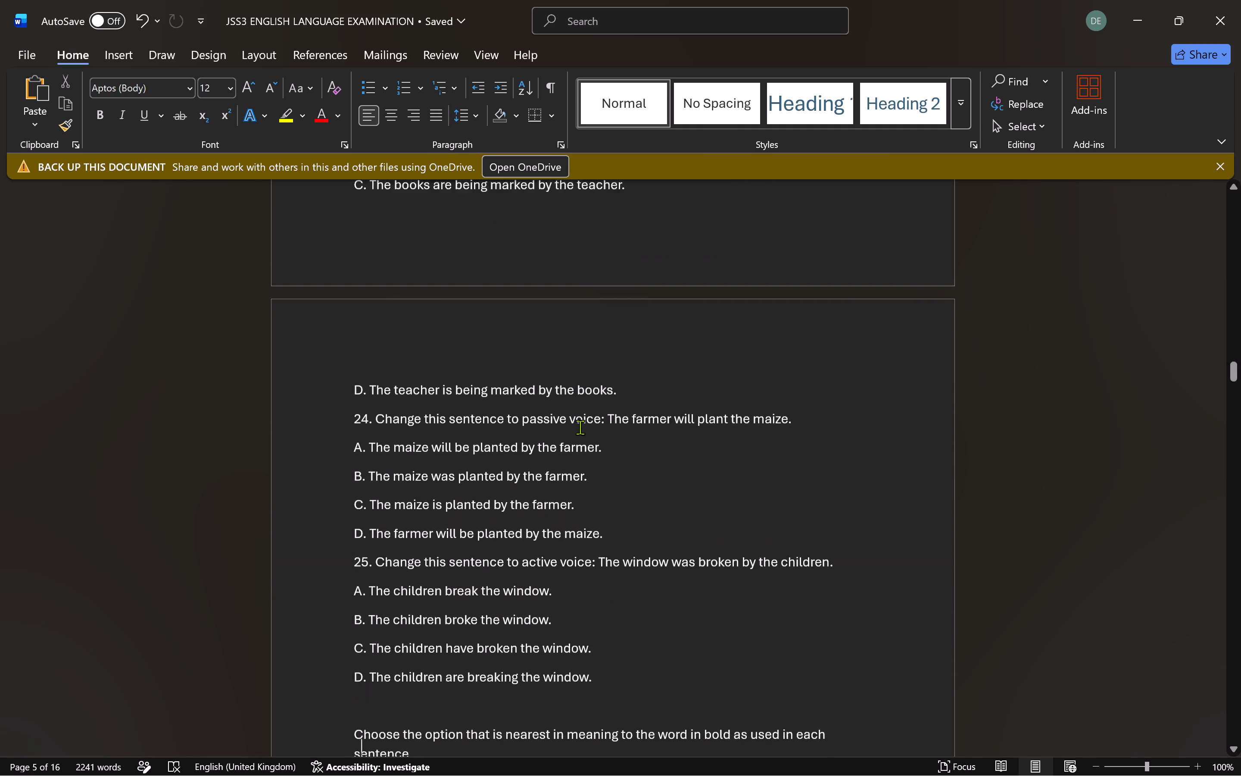
pyautogui.press('Down')
pyautogui.press('Down')
pyautogui.press('Down')
pyautogui.press('Down')
pyautogui.press('Down')
pyautogui.press('Down')
pyautogui.press('Down')
pyautogui.press('Down')
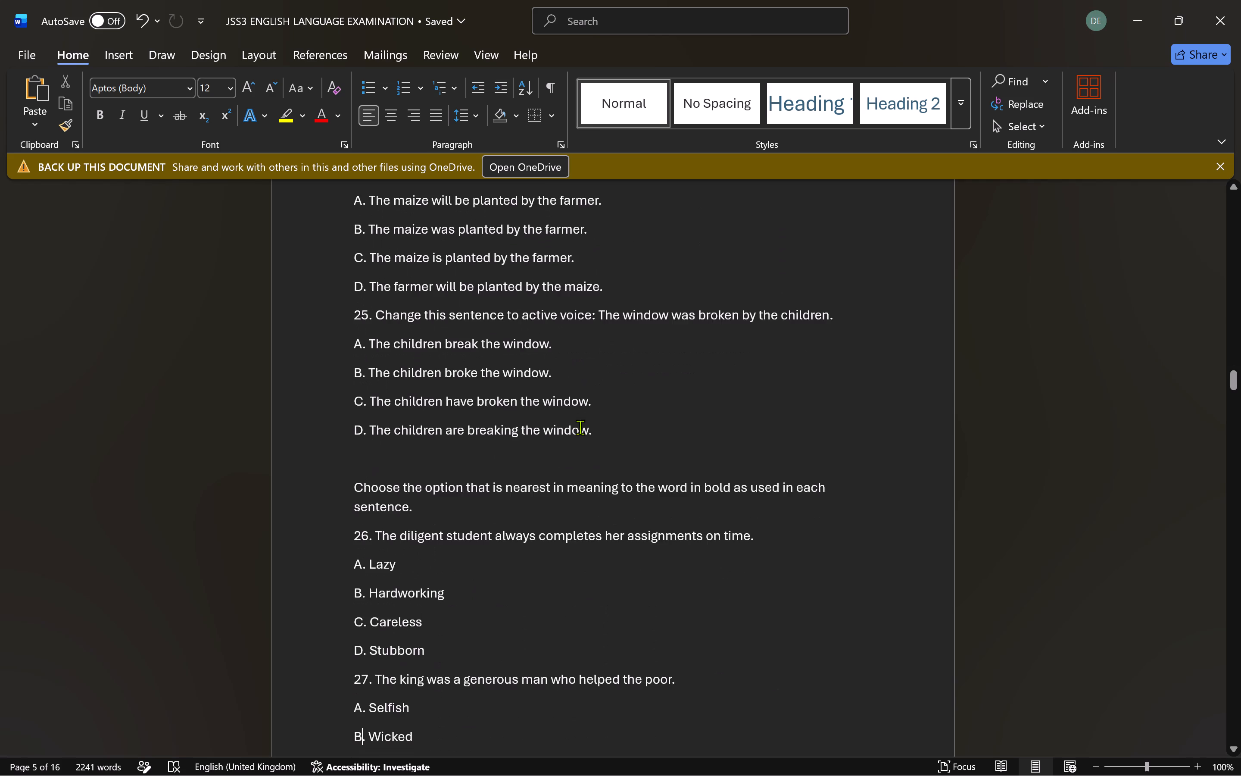
pyautogui.press('Down')
pyautogui.press('Down')
pyautogui.press('Down')
pyautogui.press('Down')
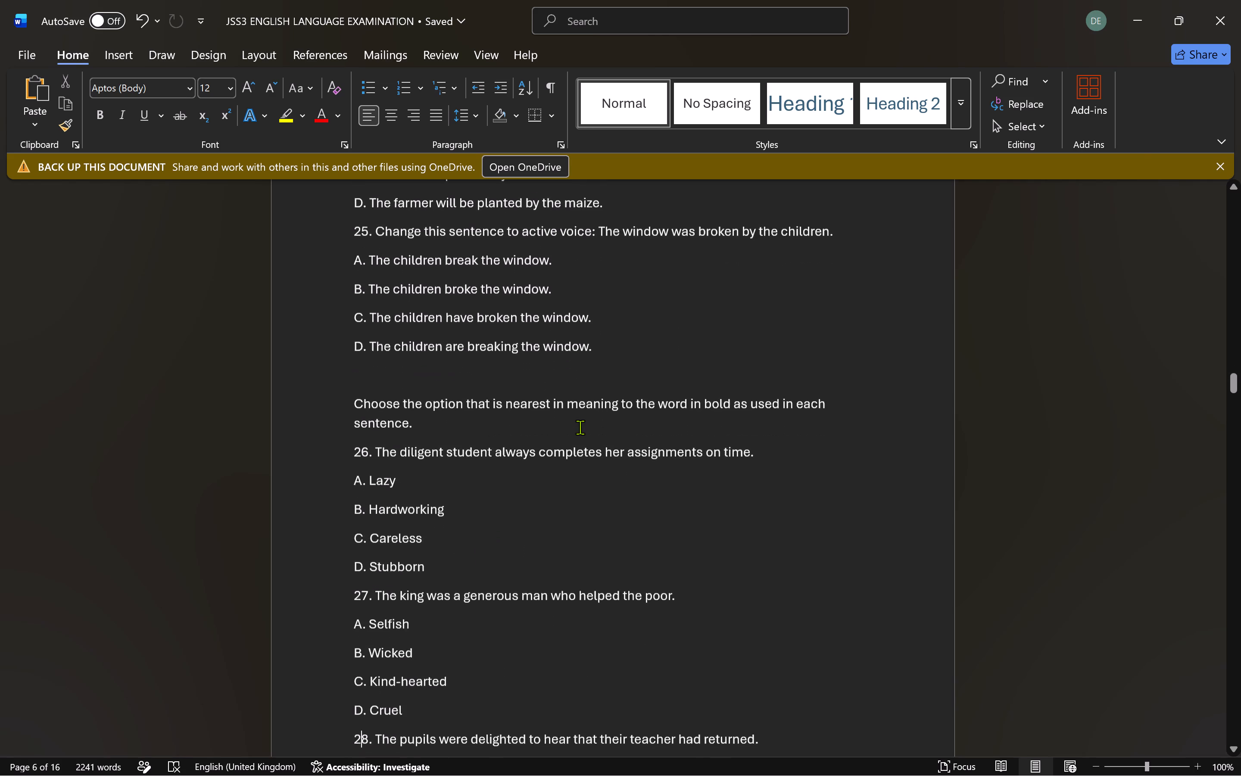
pyautogui.press('Down')
pyautogui.press('Up')
pyautogui.press('Up')
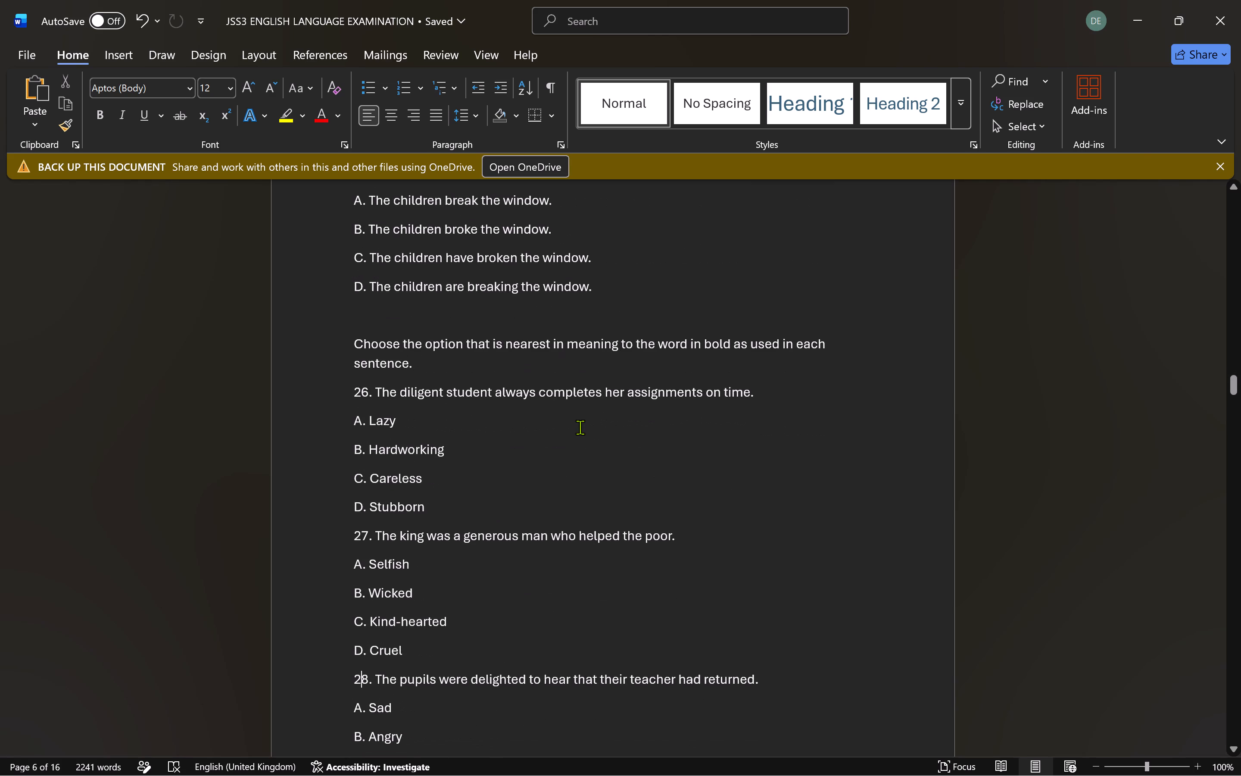
pyautogui.press('Up')
pyautogui.press('Up')
pyautogui.press('Up')
pyautogui.press('Up')
pyautogui.press('Up')
pyautogui.press('Up')
pyautogui.press('Up')
pyautogui.press('Up')
pyautogui.press('Up')
pyautogui.press('Up')
pyautogui.press('Up')
pyautogui.press('Up')
pyautogui.press('Up')
pyautogui.press('Up')
pyautogui.press('Down')
pyautogui.press('Down')
pyautogui.scroll(3, 645, 406)
pyautogui.hscroll(1, 645, 406)
pyautogui.scroll(1, 645, 406)
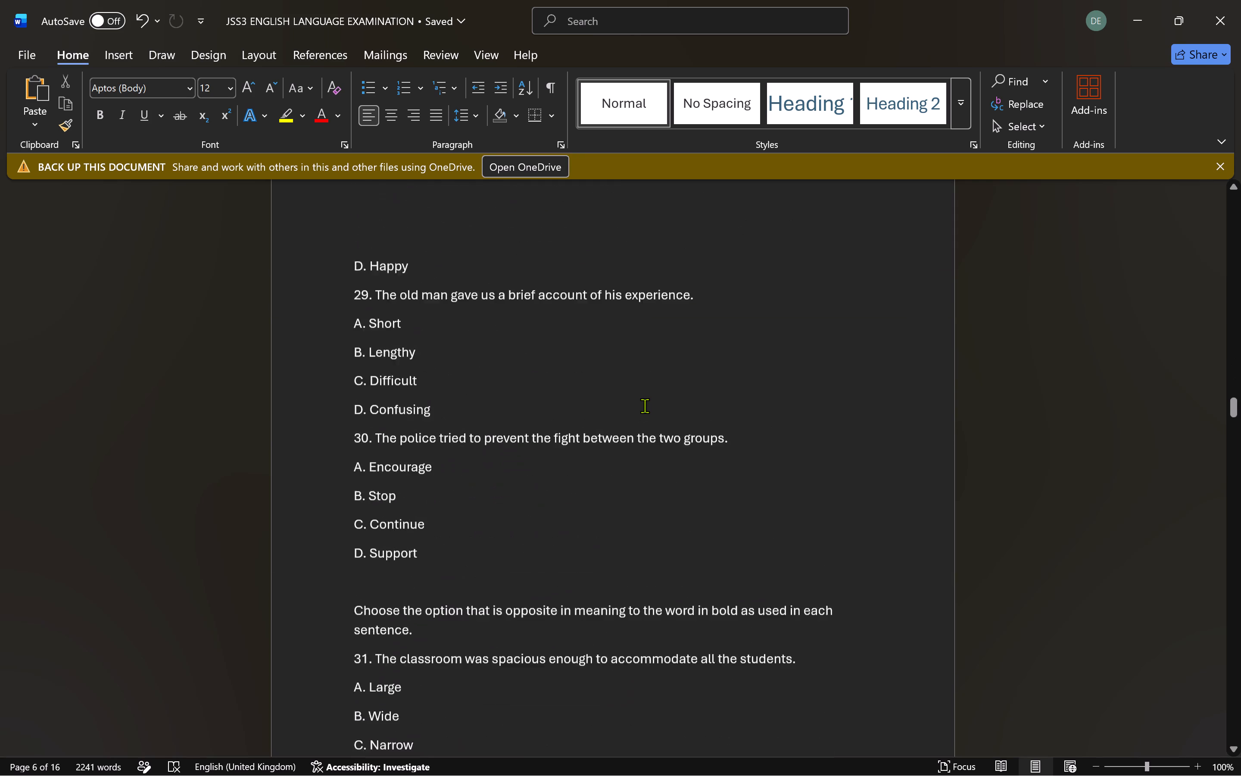
# Make the word "diligent" in question 26 bold and underlined.
pyautogui.scroll(5, 645, 406)
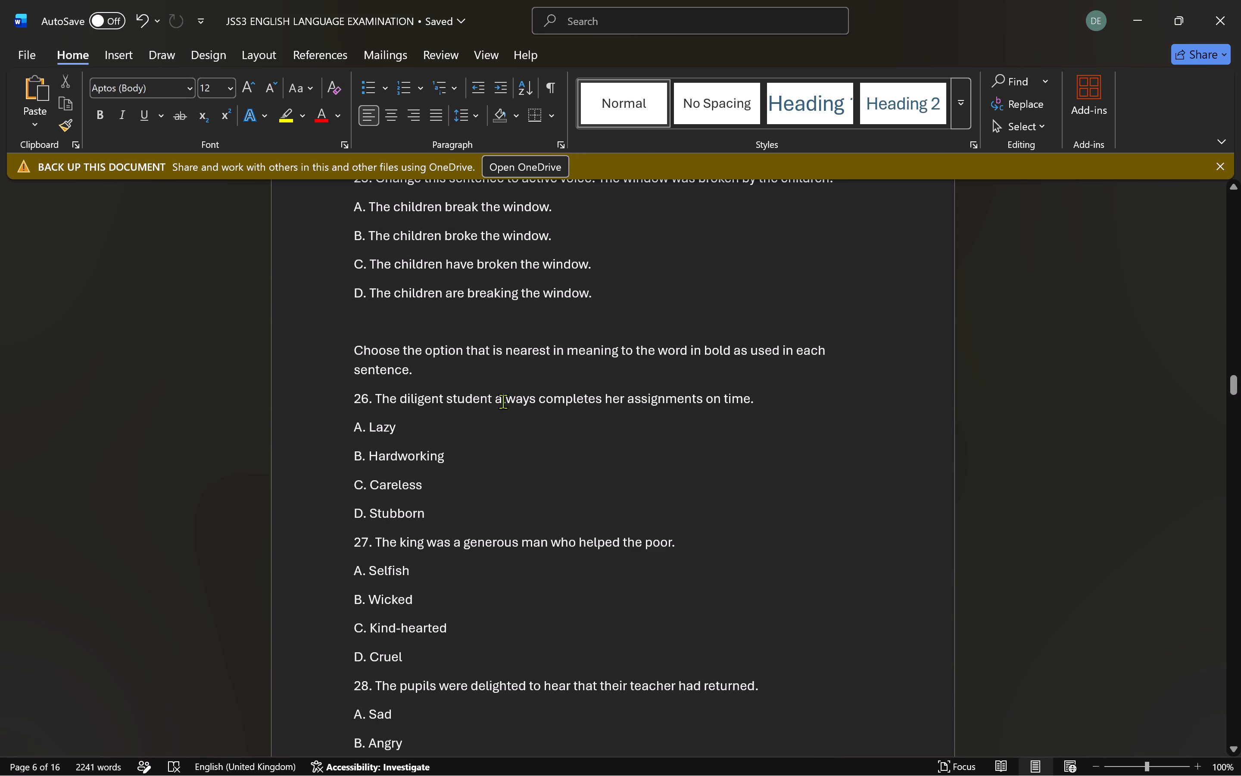
pyautogui.moveTo(443, 400); pyautogui.dragTo(397, 399)
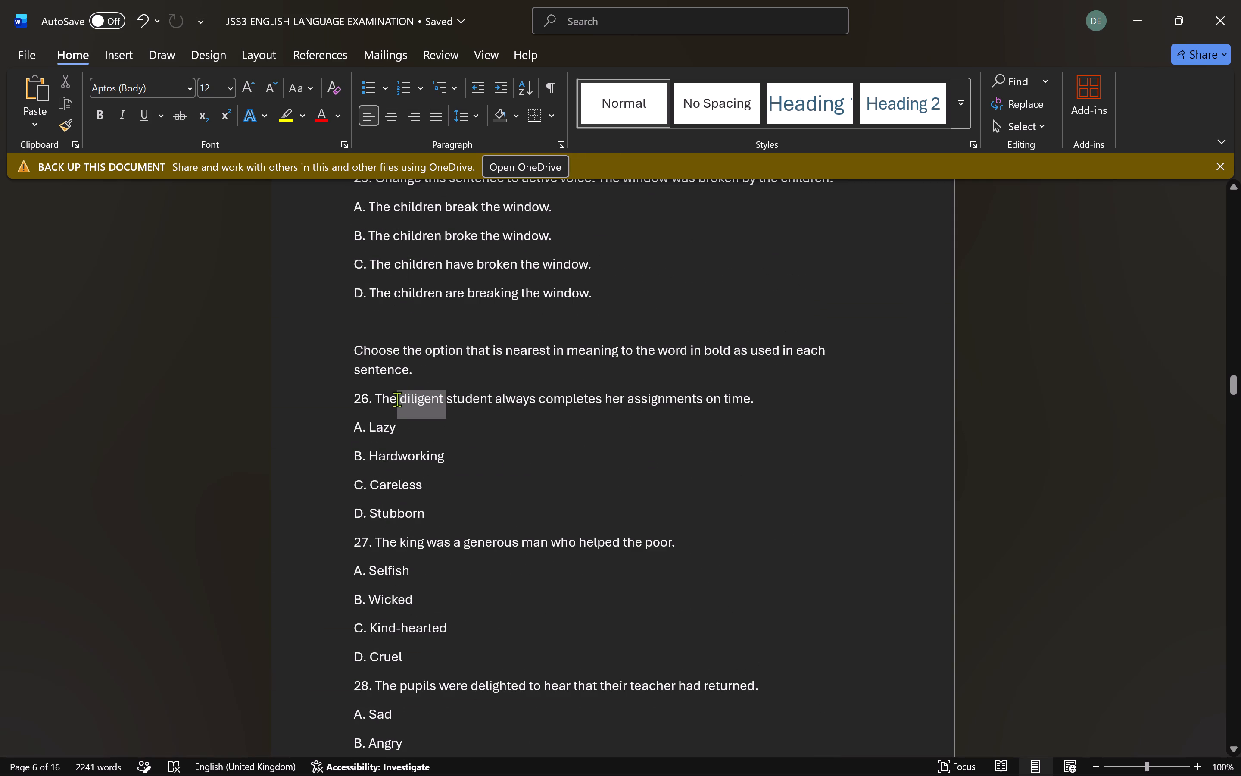
pyautogui.moveTo(397, 399); pyautogui.dragTo(399, 400)
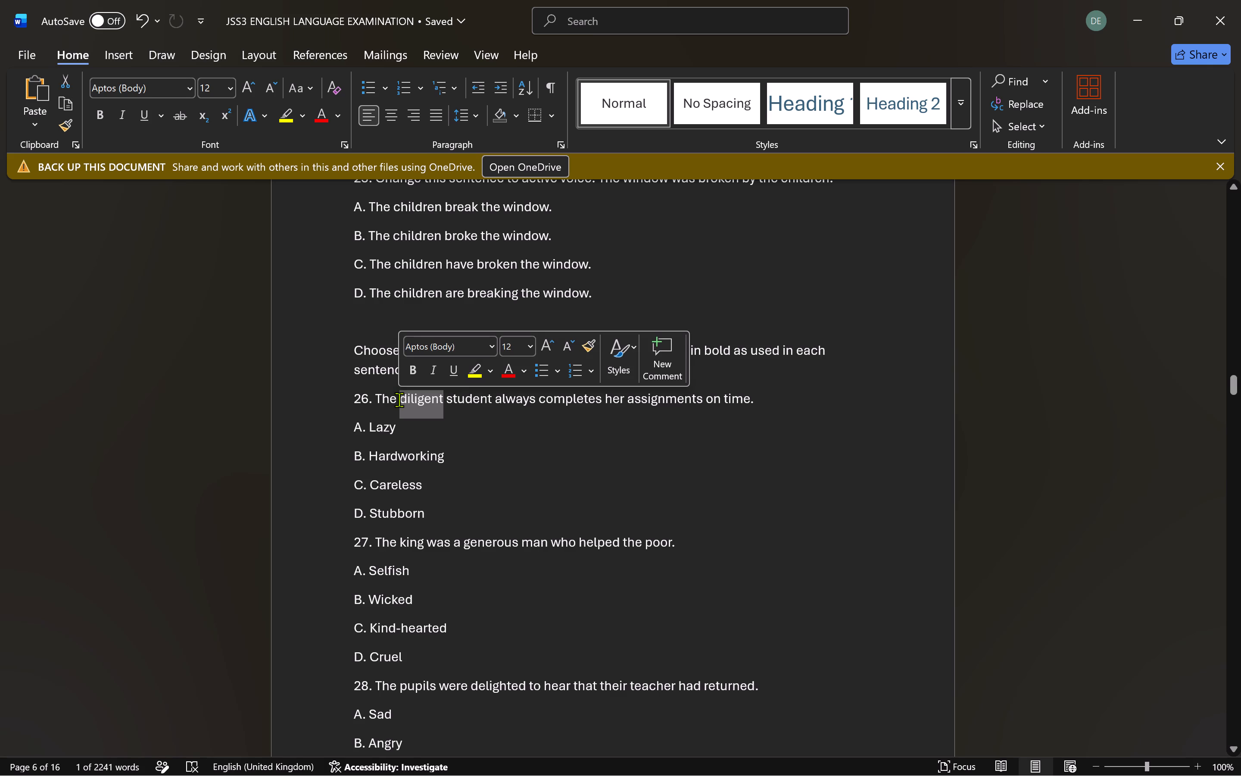
pyautogui.hotkey('ctrl', 'b')
pyautogui.click(495, 445)
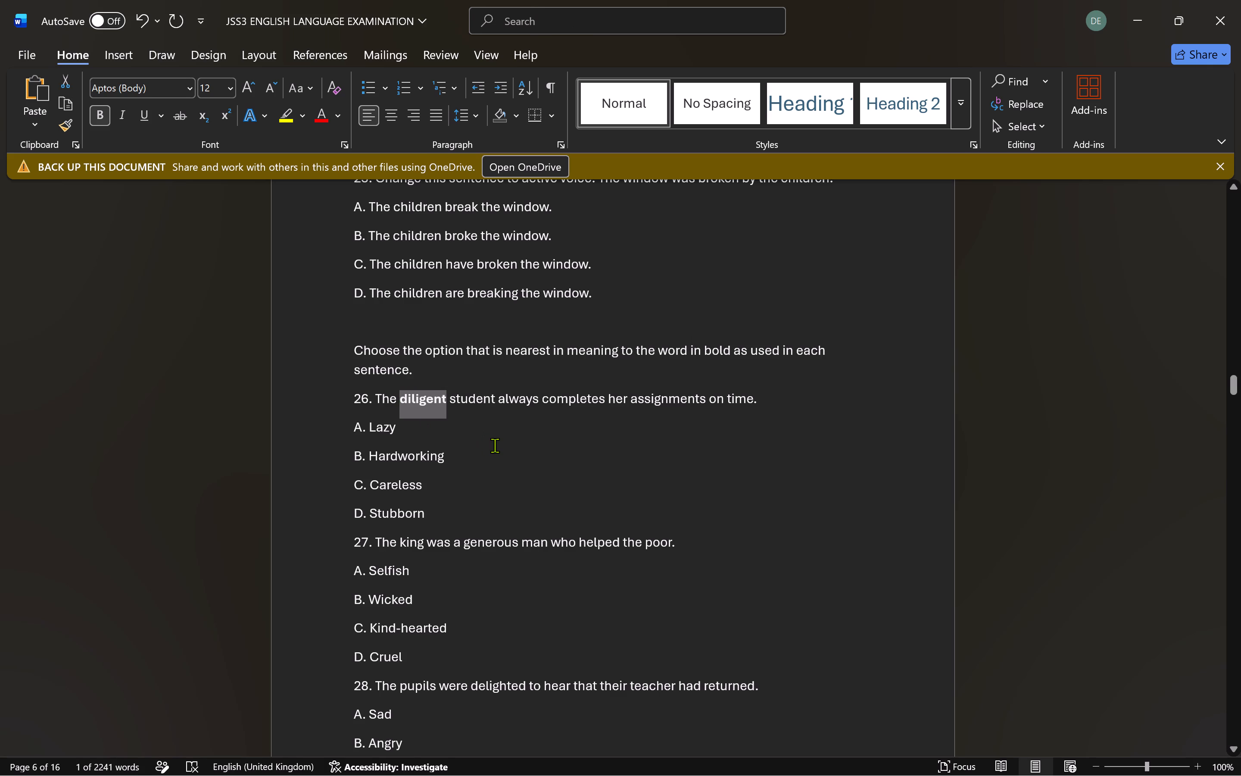
pyautogui.scroll(-1, 533, 472)
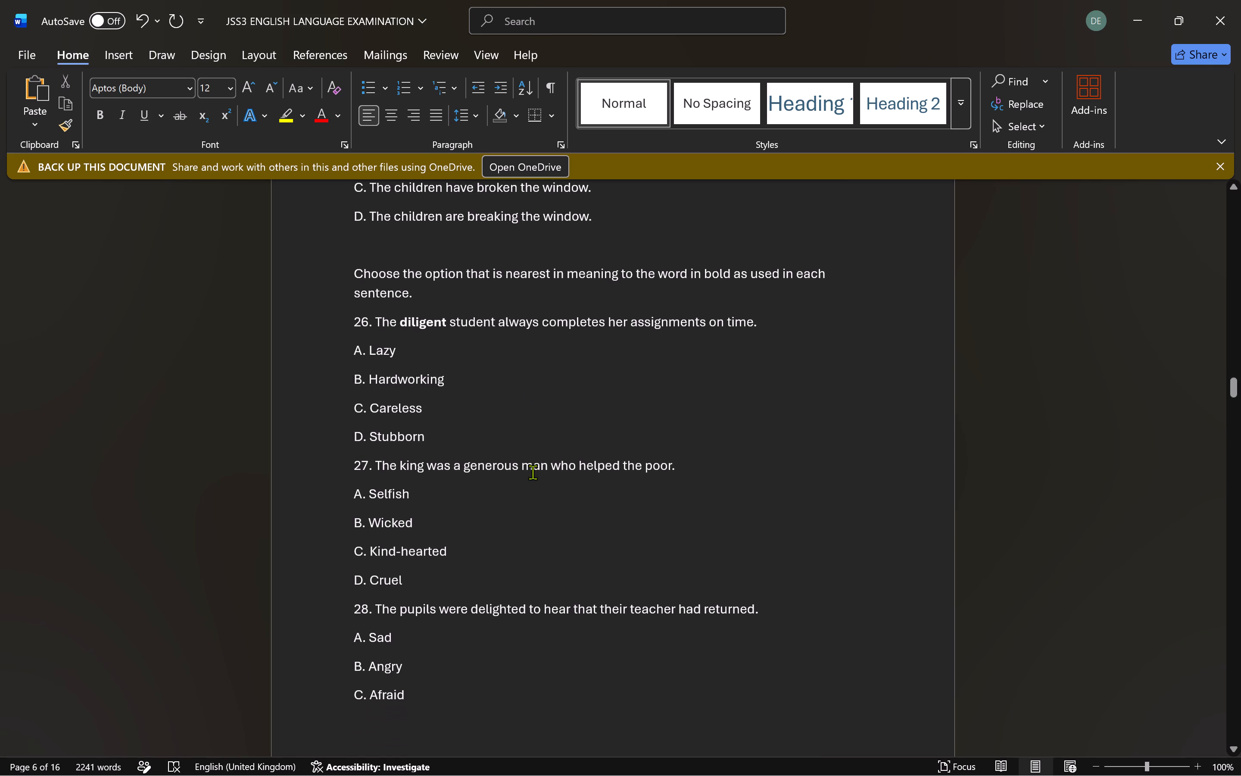
pyautogui.scroll(-1, 533, 472)
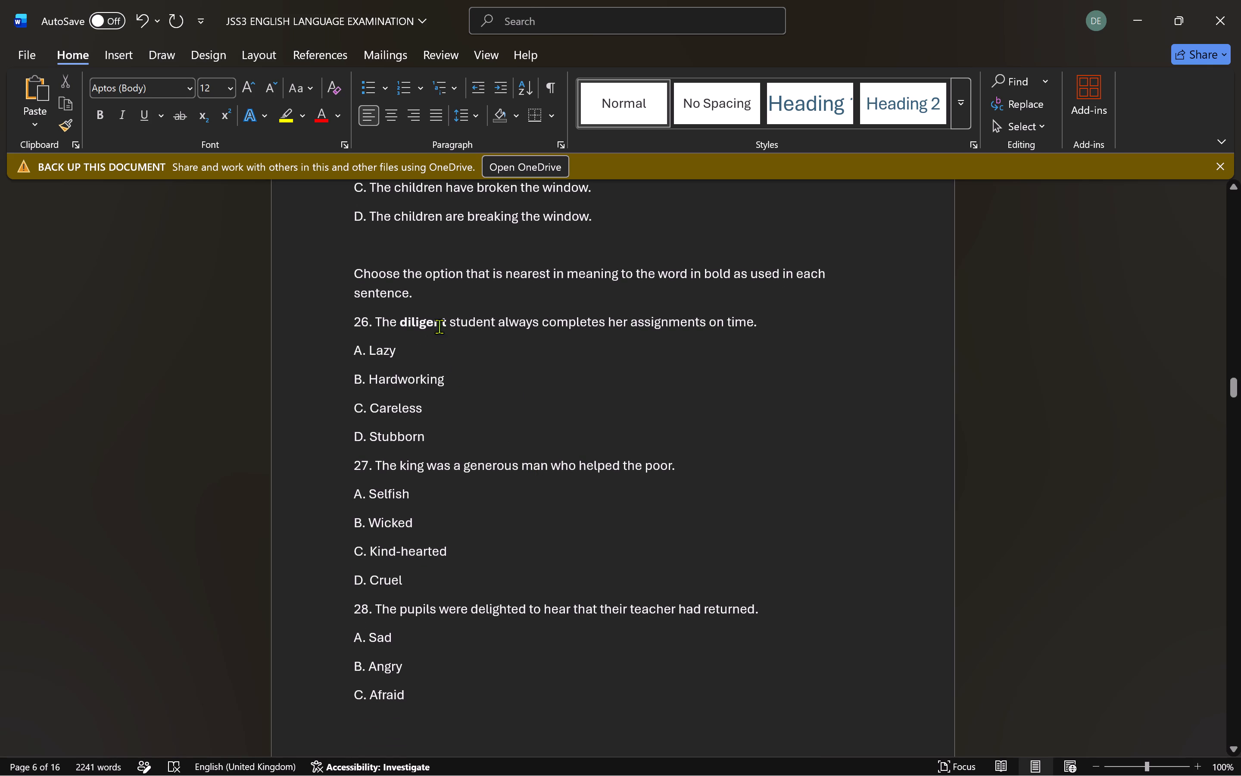
pyautogui.tripleClick(445, 327)
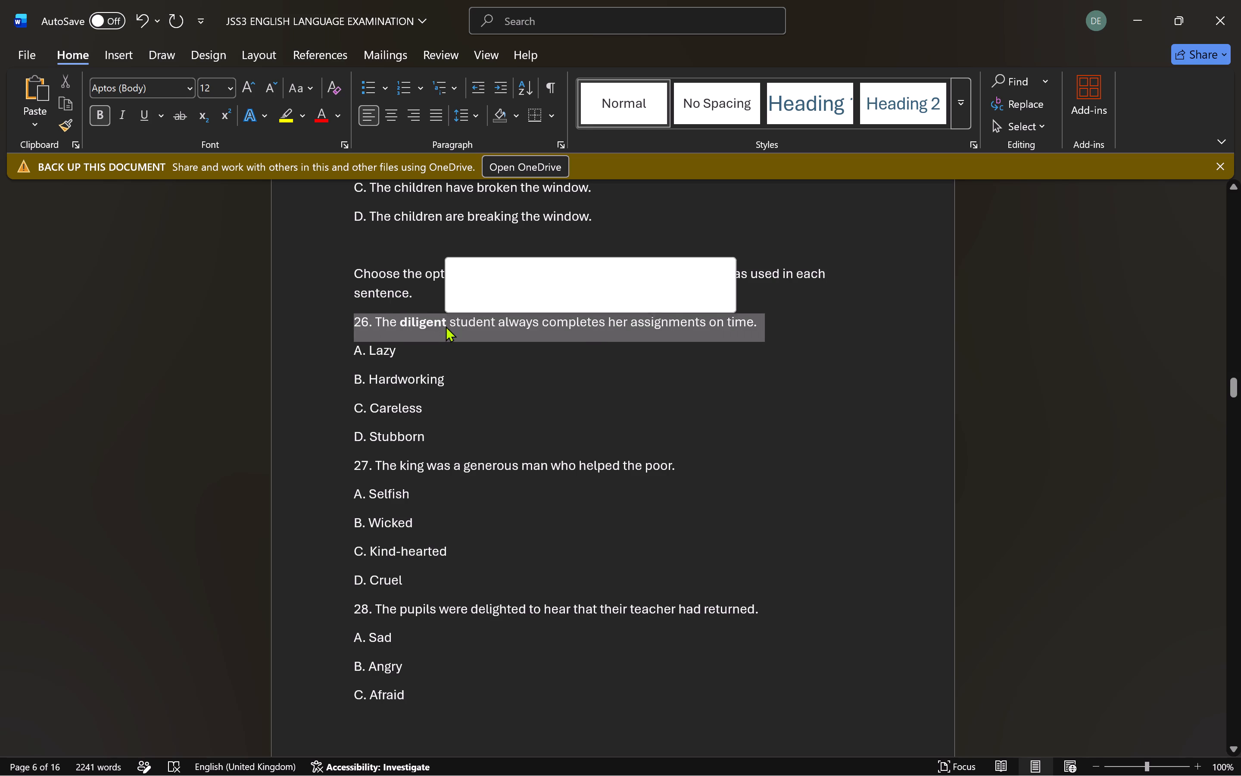
pyautogui.click(446, 326)
pyautogui.moveTo(446, 326); pyautogui.dragTo(395, 319)
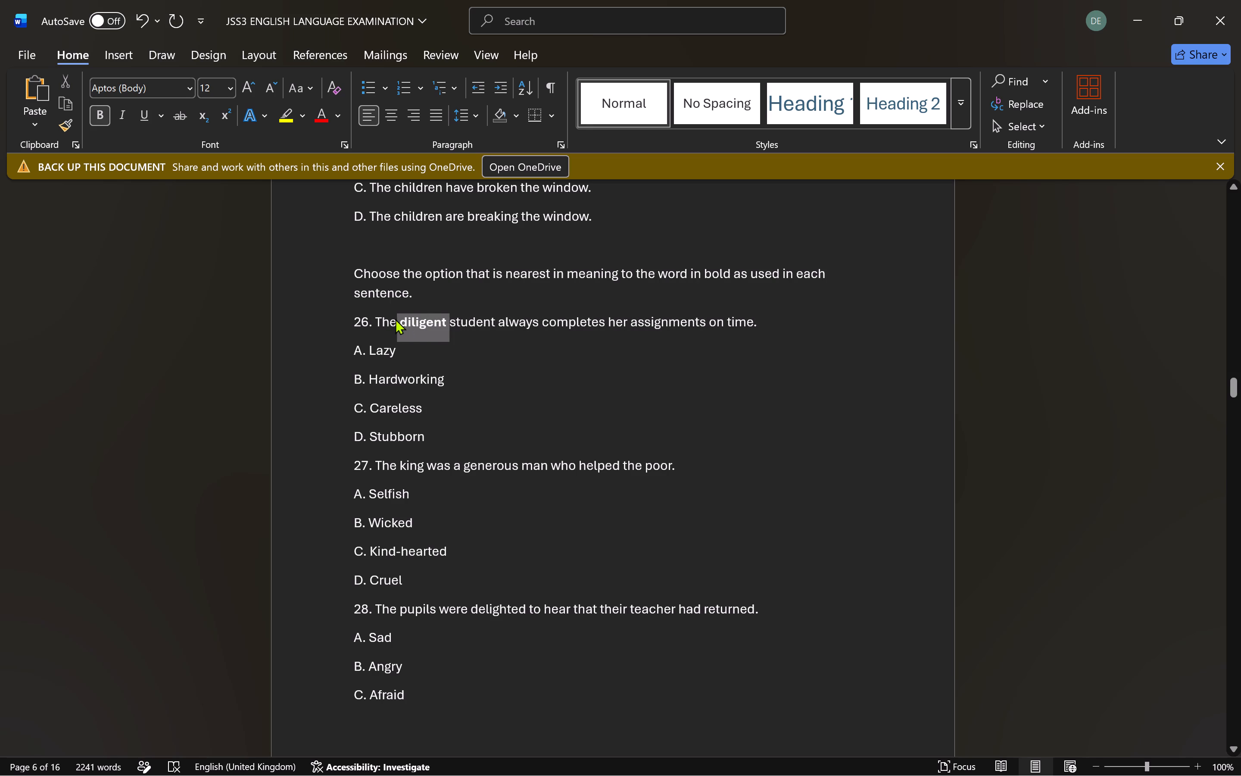
pyautogui.moveTo(395, 319); pyautogui.dragTo(397, 319)
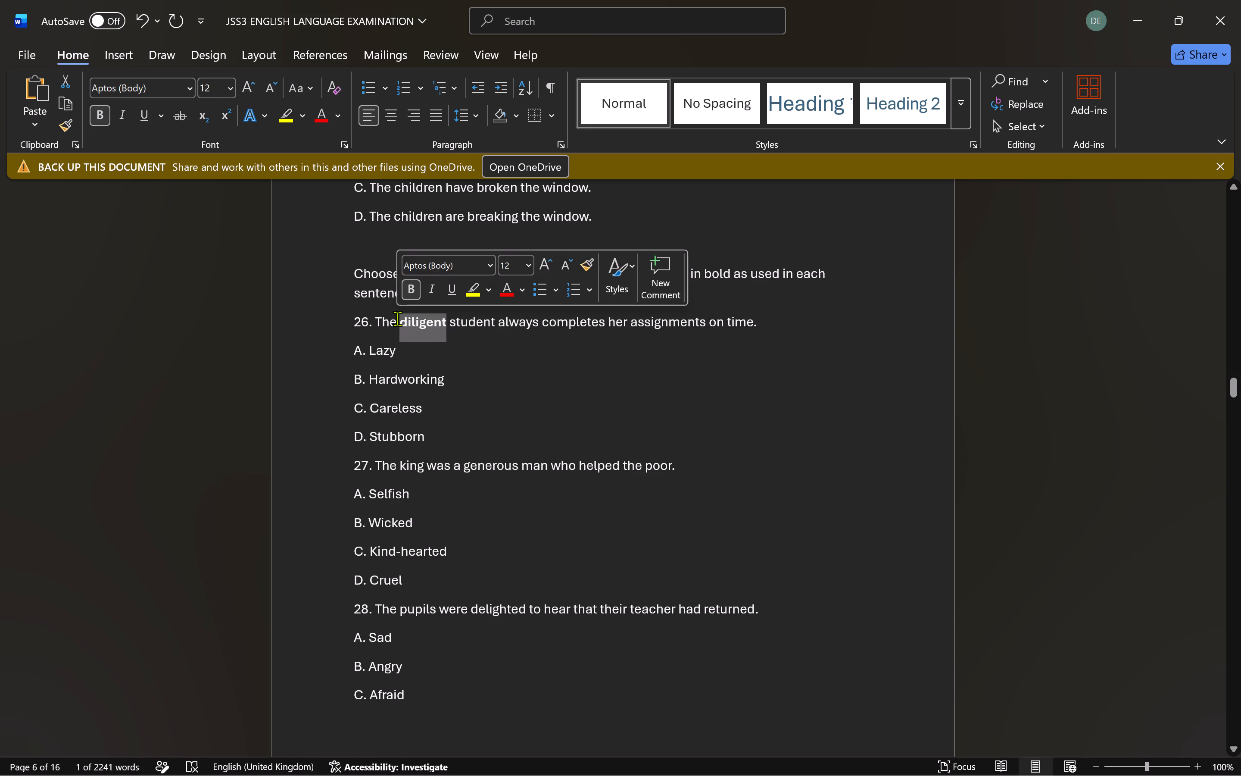
pyautogui.click(446, 292)
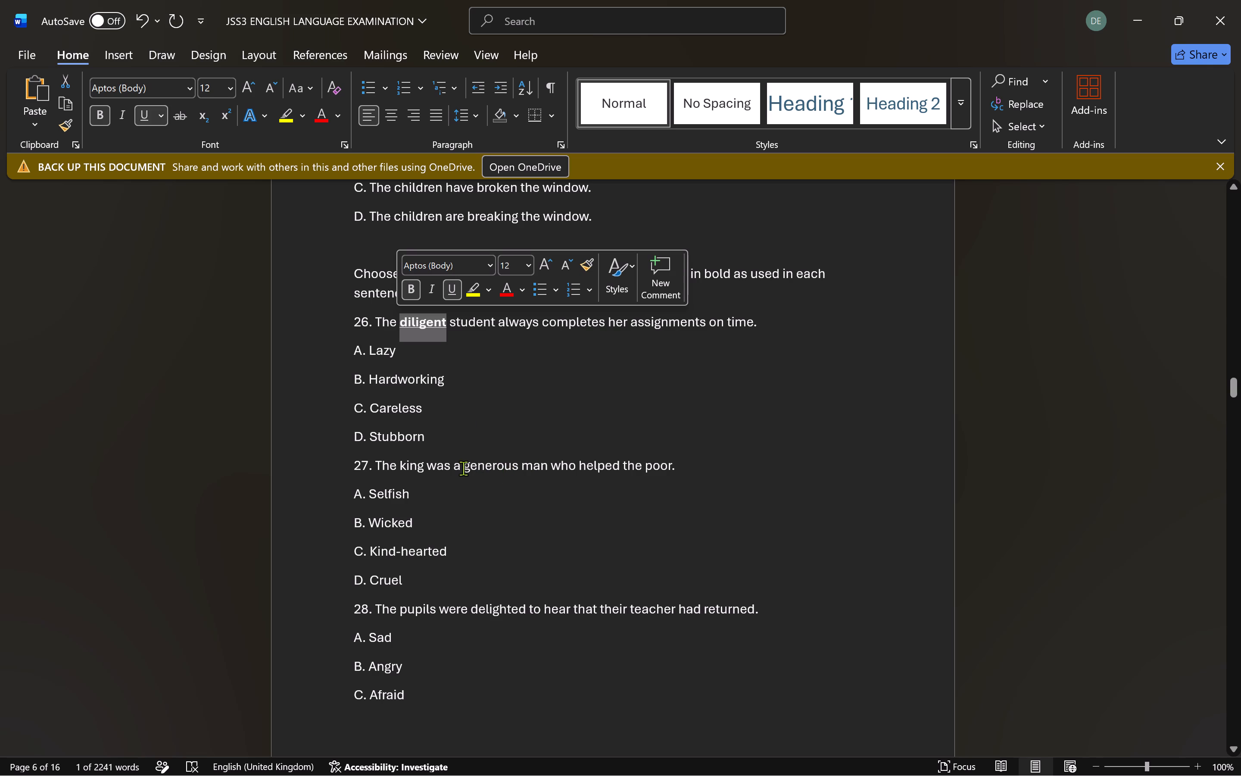
# Make the word "generous" in question 27 bold and underlined.
pyautogui.moveTo(463, 468); pyautogui.dragTo(512, 468)
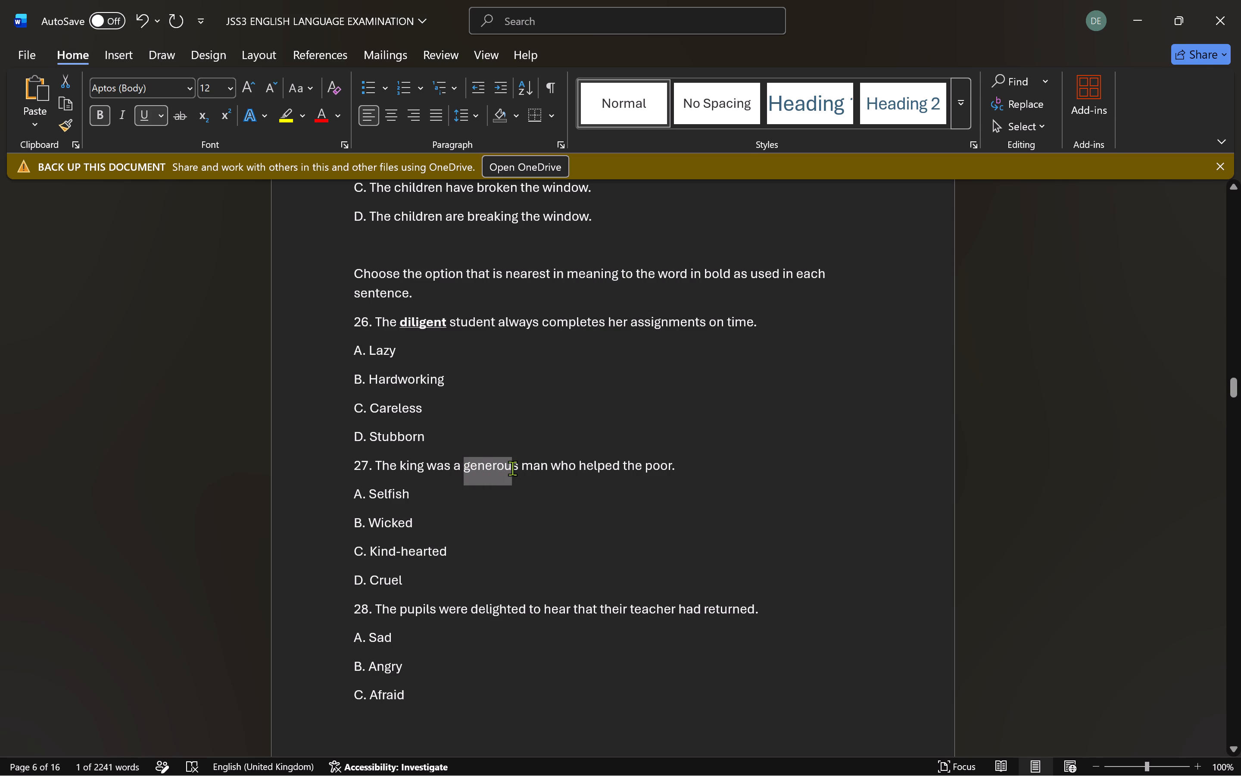
pyautogui.moveTo(512, 468); pyautogui.dragTo(517, 465)
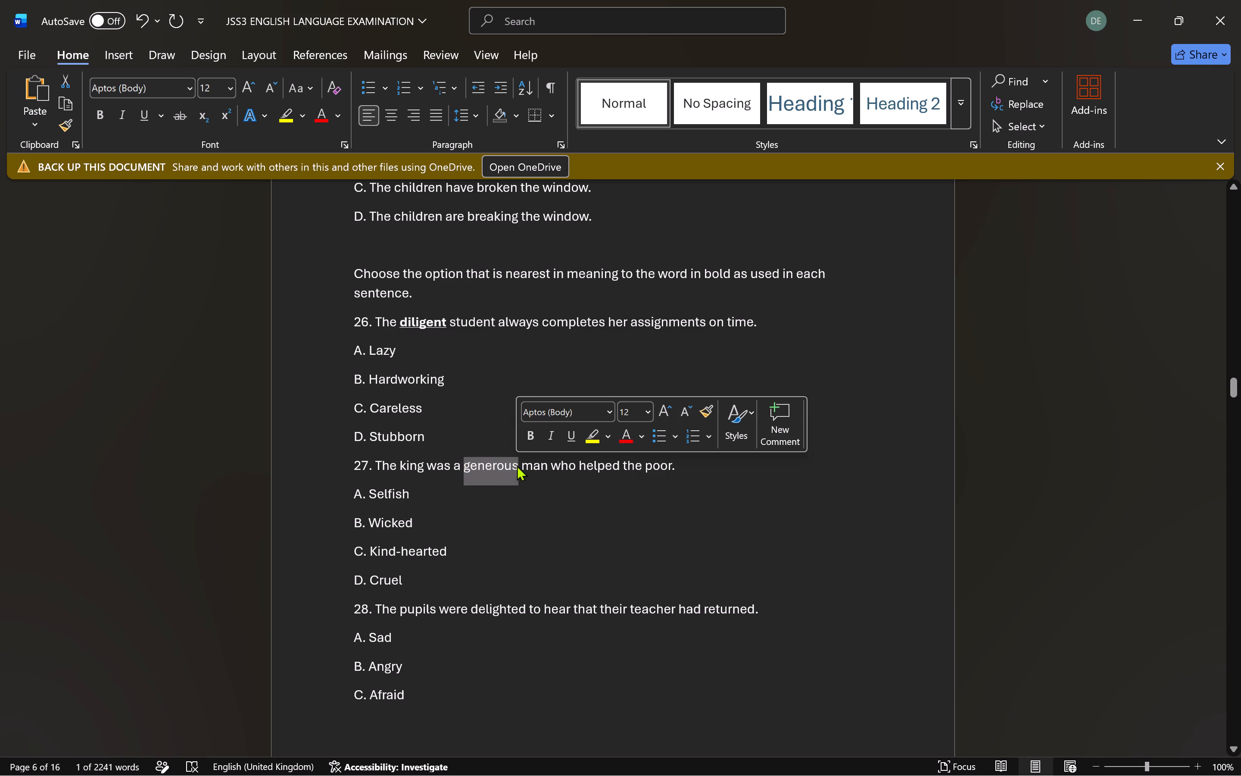
pyautogui.hotkey('ctrl', 'b')
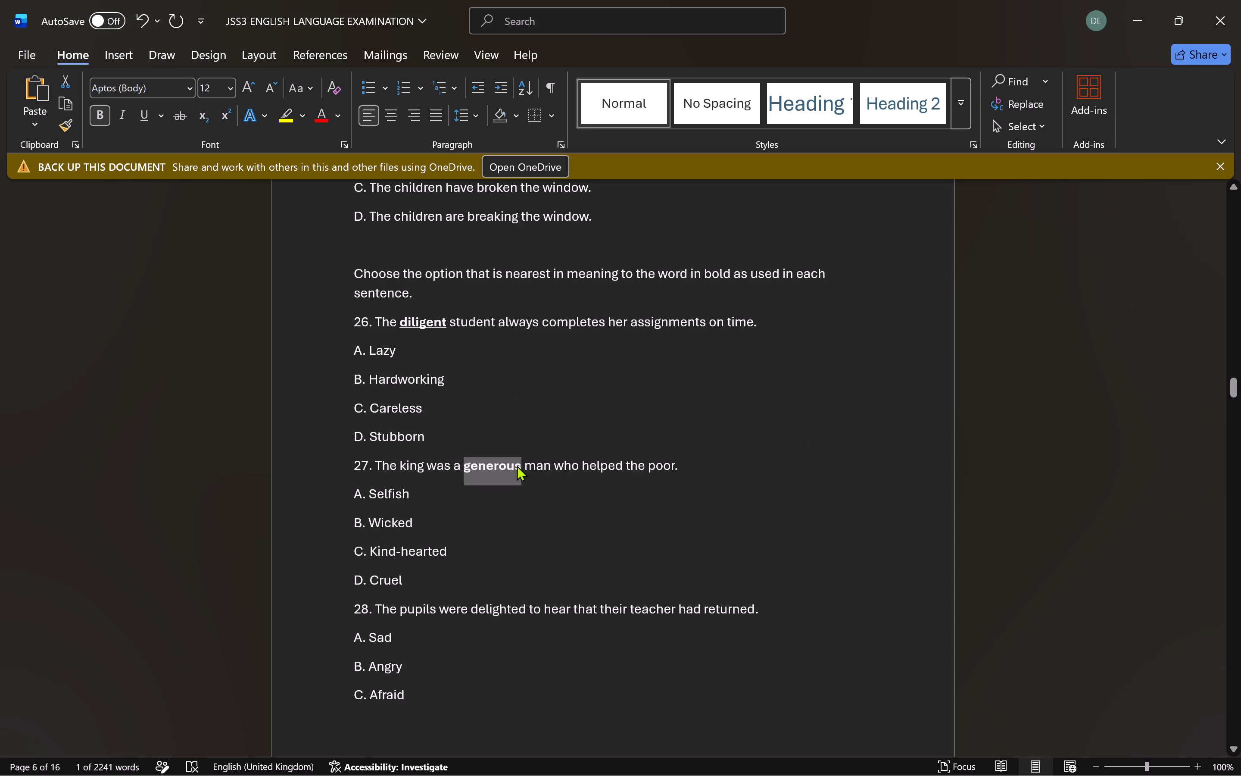
pyautogui.hotkey('ctrl', 'u')
# Make the word "delighted" in question 28 bold and underlined.
pyautogui.doubleClick(499, 611)
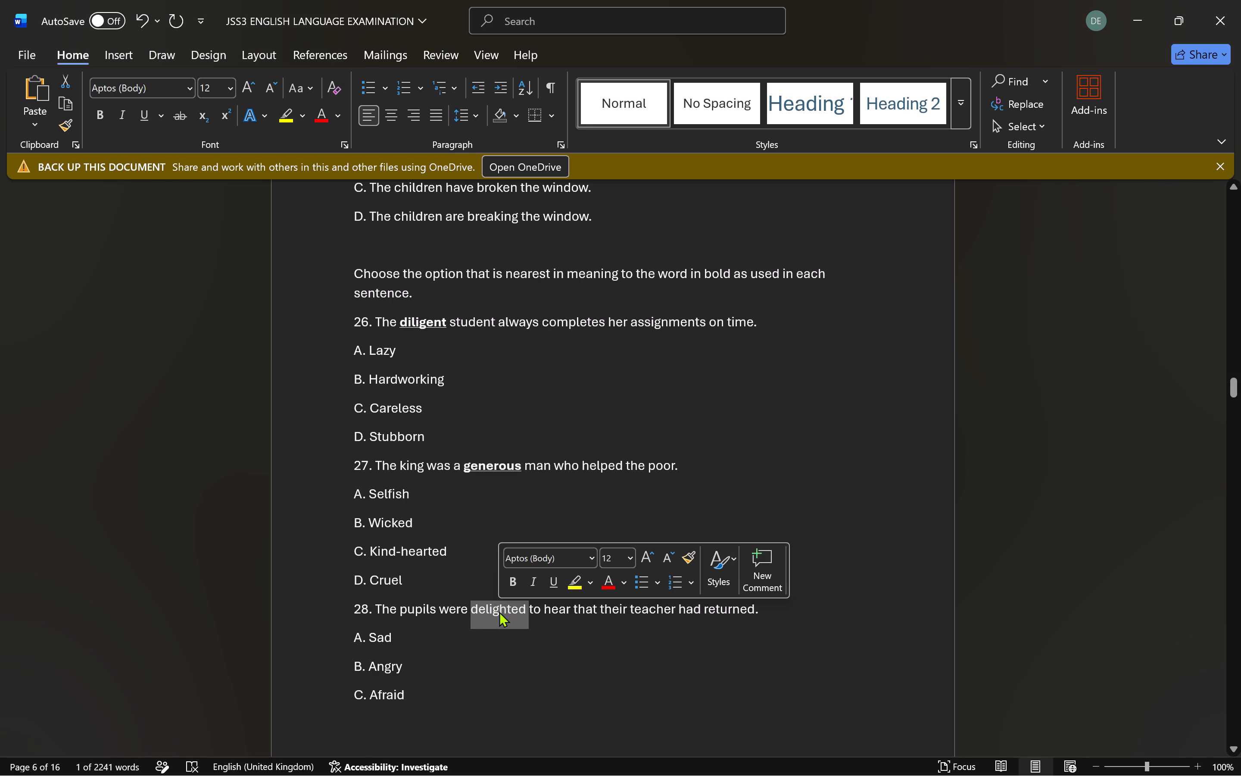
pyautogui.hotkey('ctrl', 'b')
pyautogui.hotkey('ctrl', 'u')
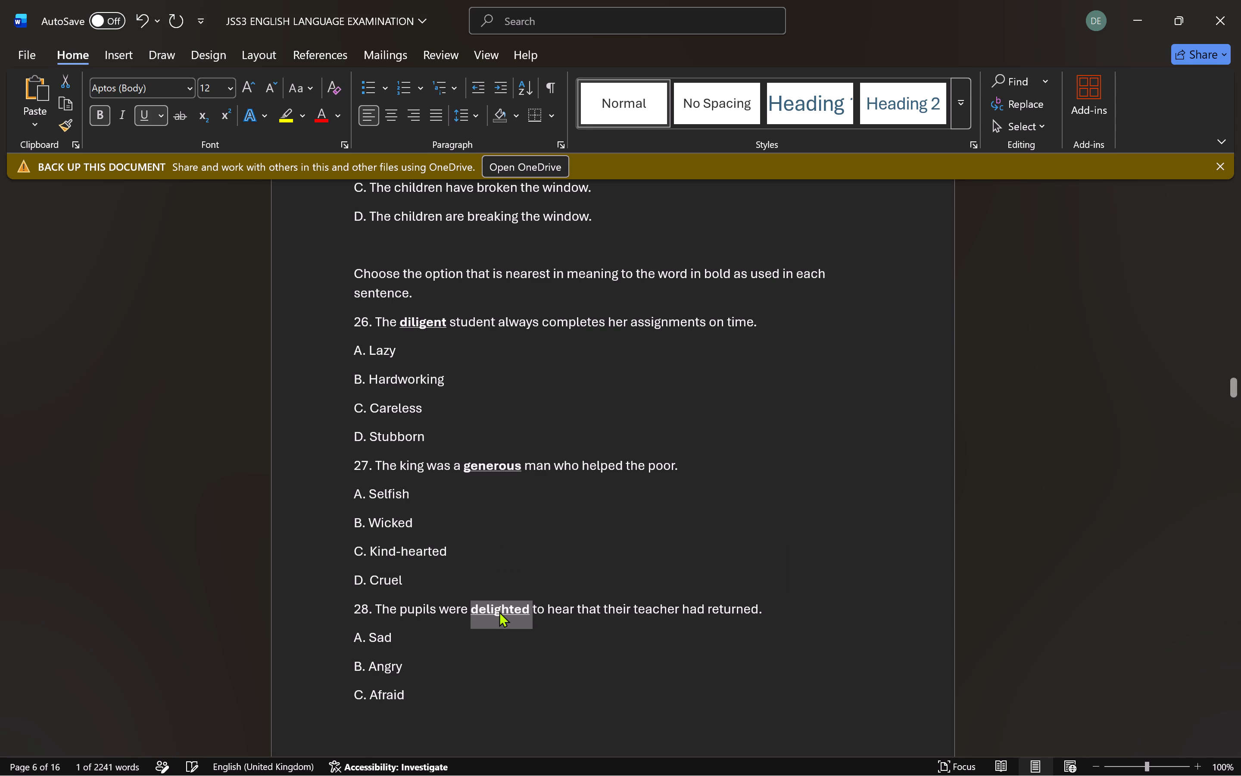
# Make the word "brief" in question 29 bold and underlined.
pyautogui.scroll(-1, 499, 611)
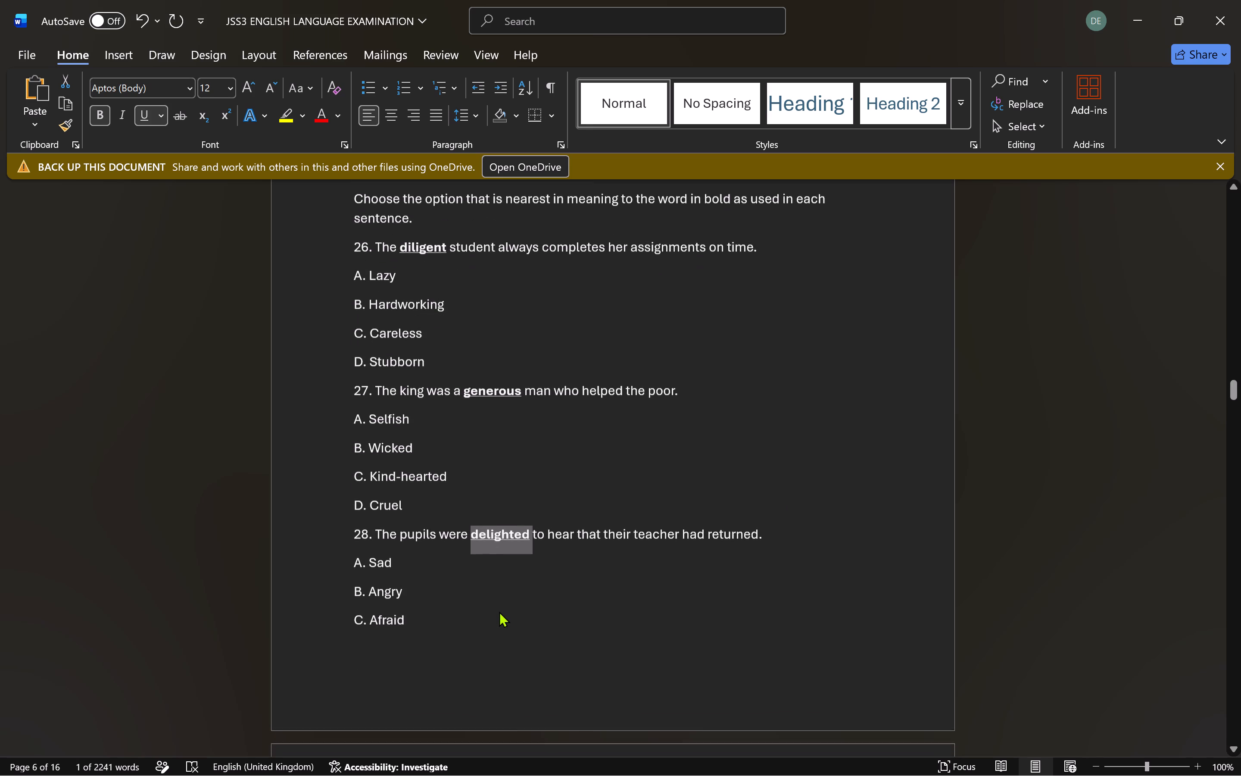
pyautogui.scroll(-2, 499, 611)
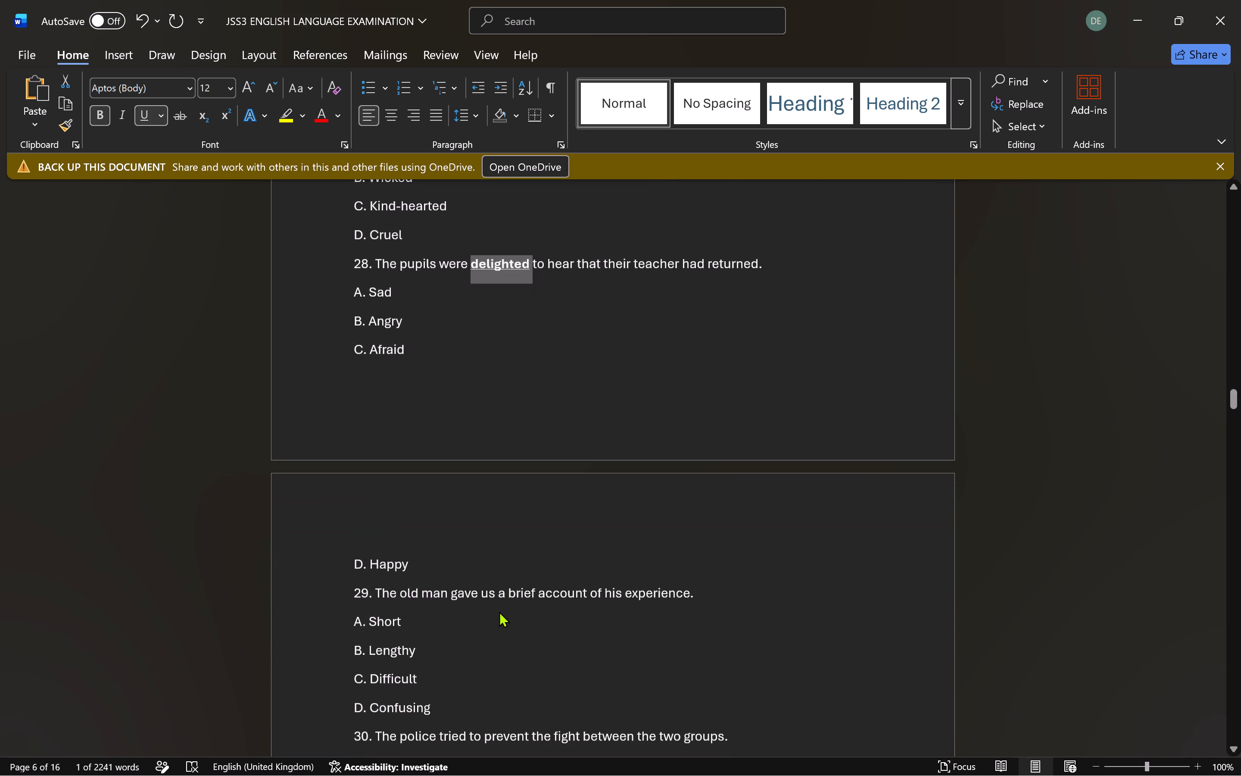
pyautogui.doubleClick(525, 585)
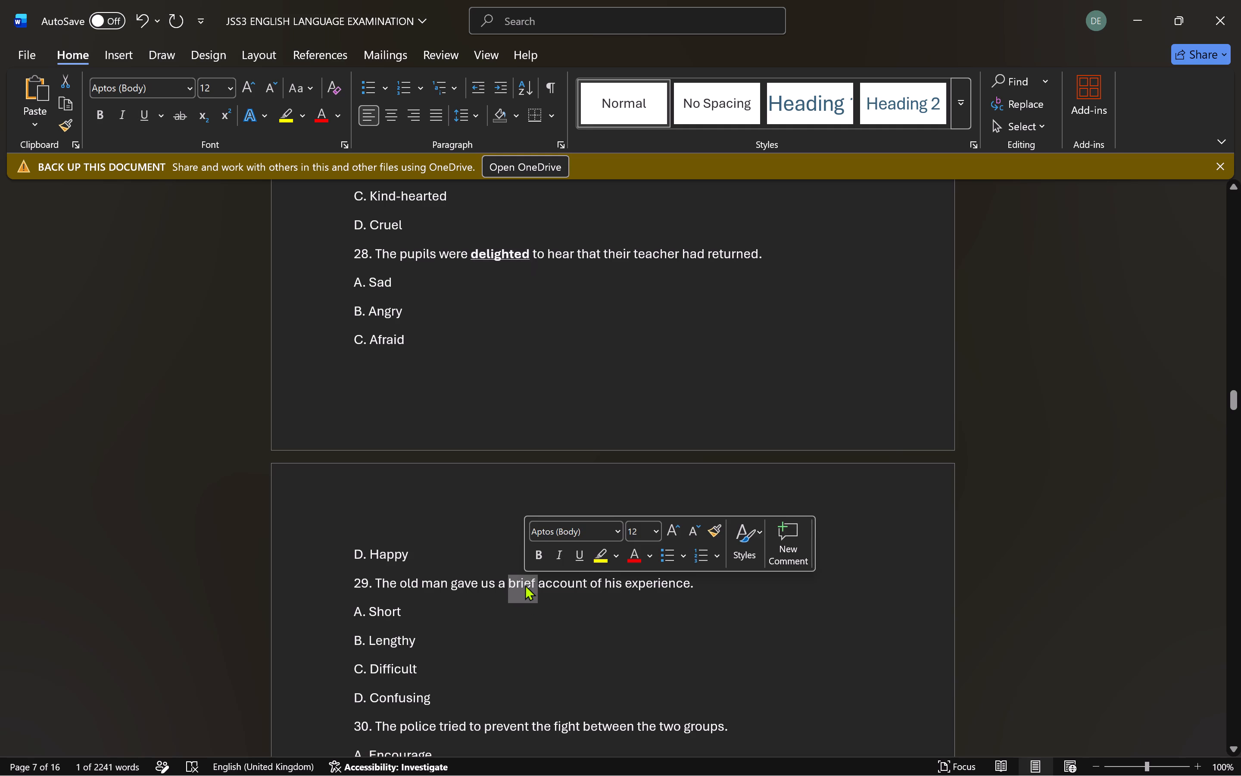
pyautogui.hotkey('ctrl', 'b')
pyautogui.hotkey('ctrl', 'u')
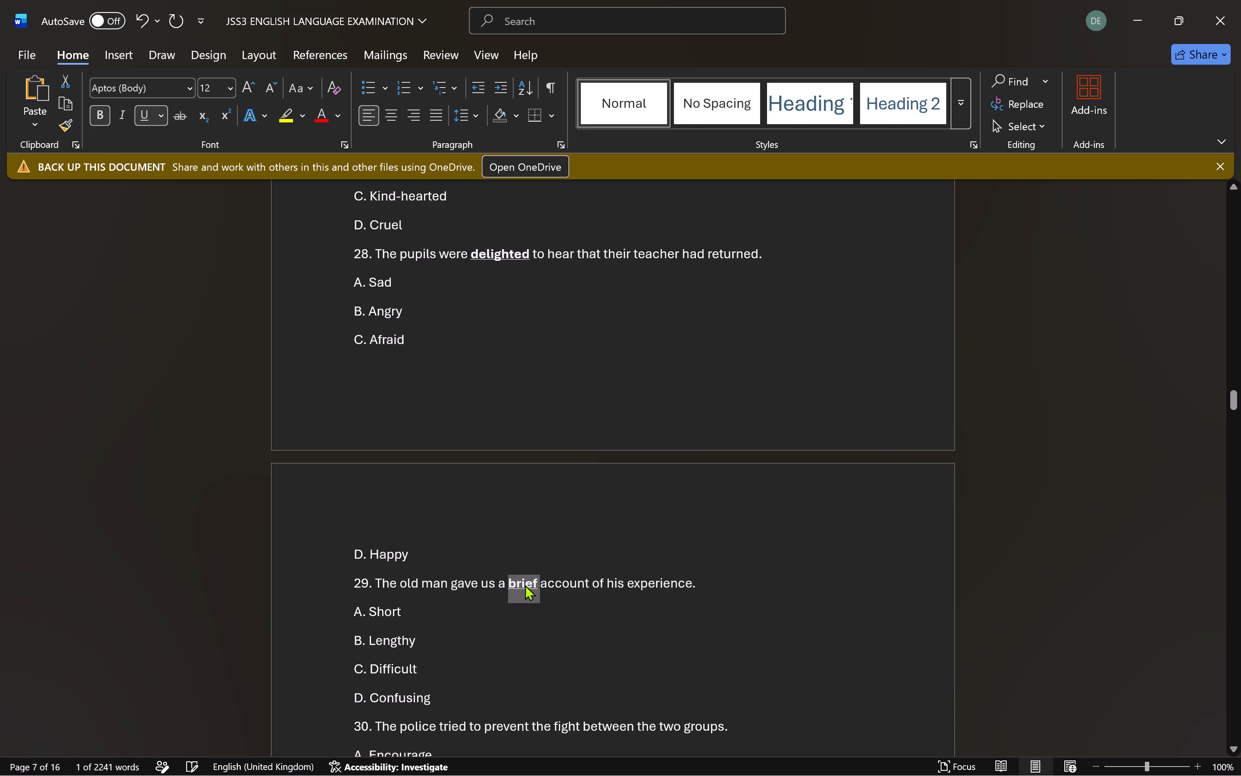
# Make the word "prevent" in question 30 bold and underlined.
pyautogui.scroll(-3, 525, 585)
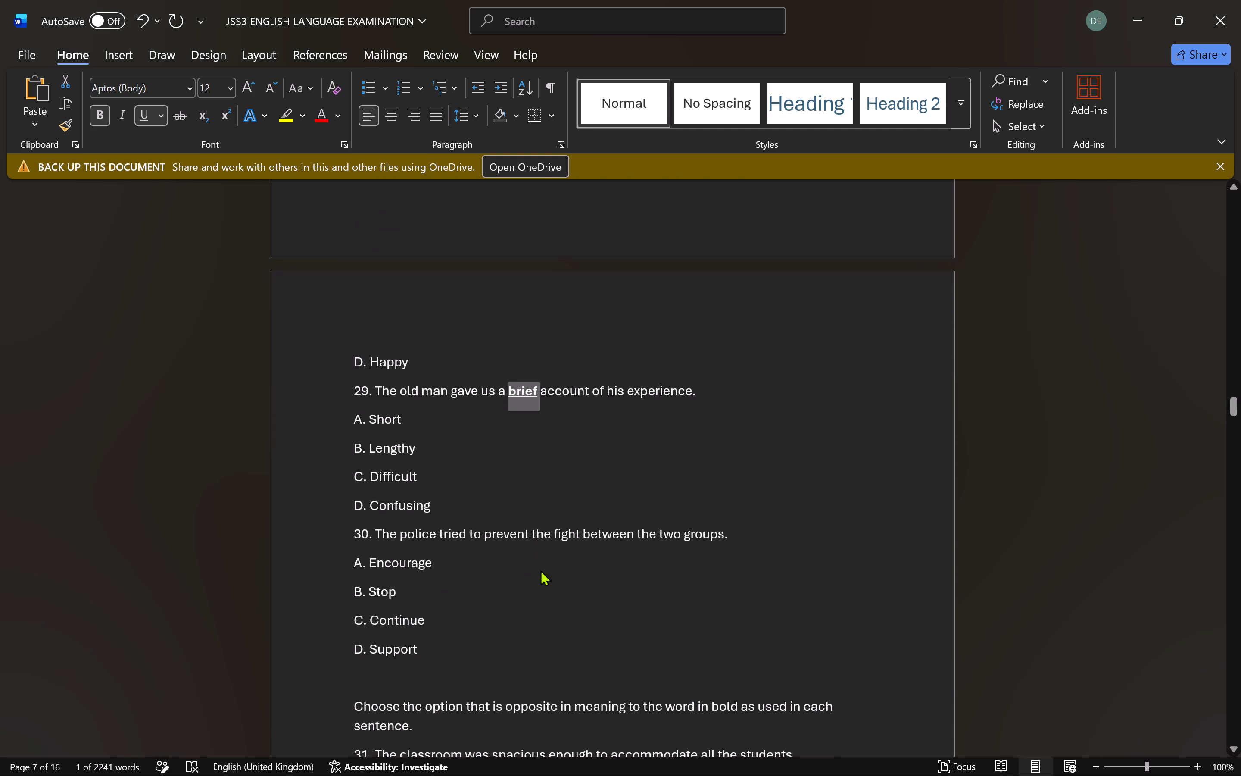
pyautogui.doubleClick(517, 535)
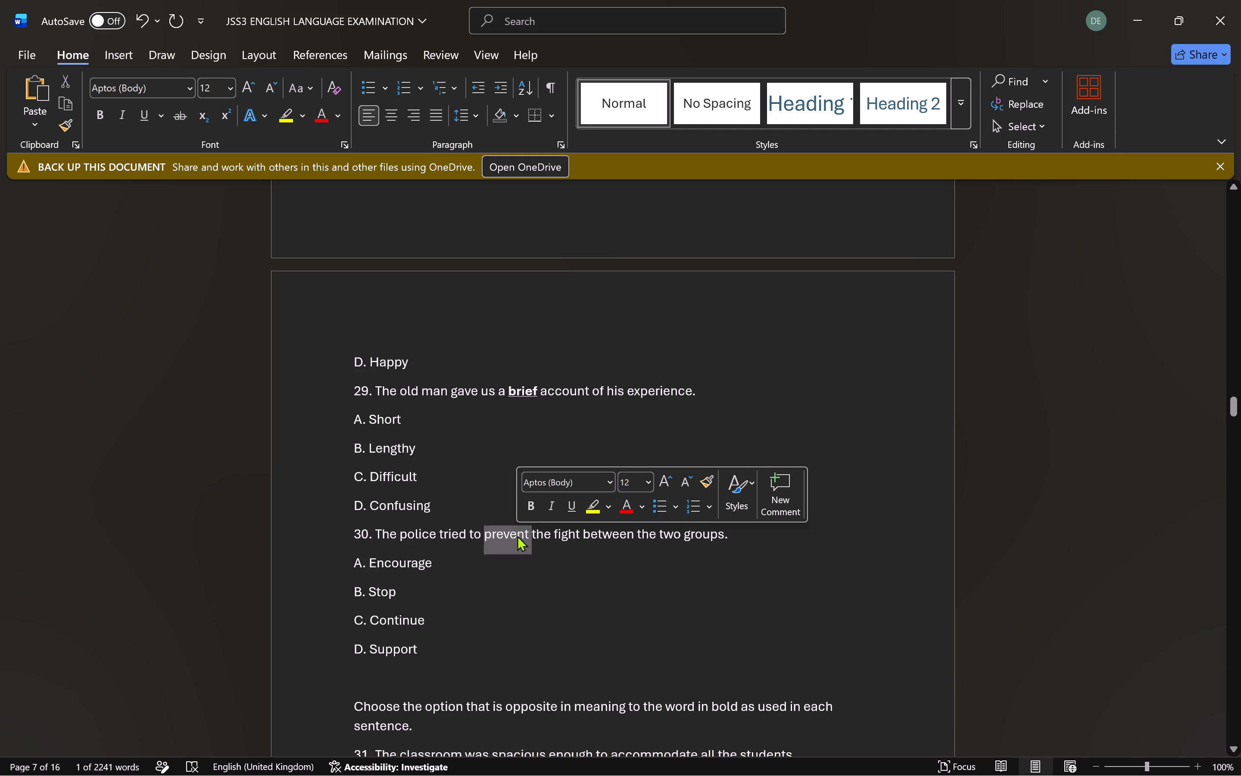
pyautogui.hotkey('ctrl', 'b')
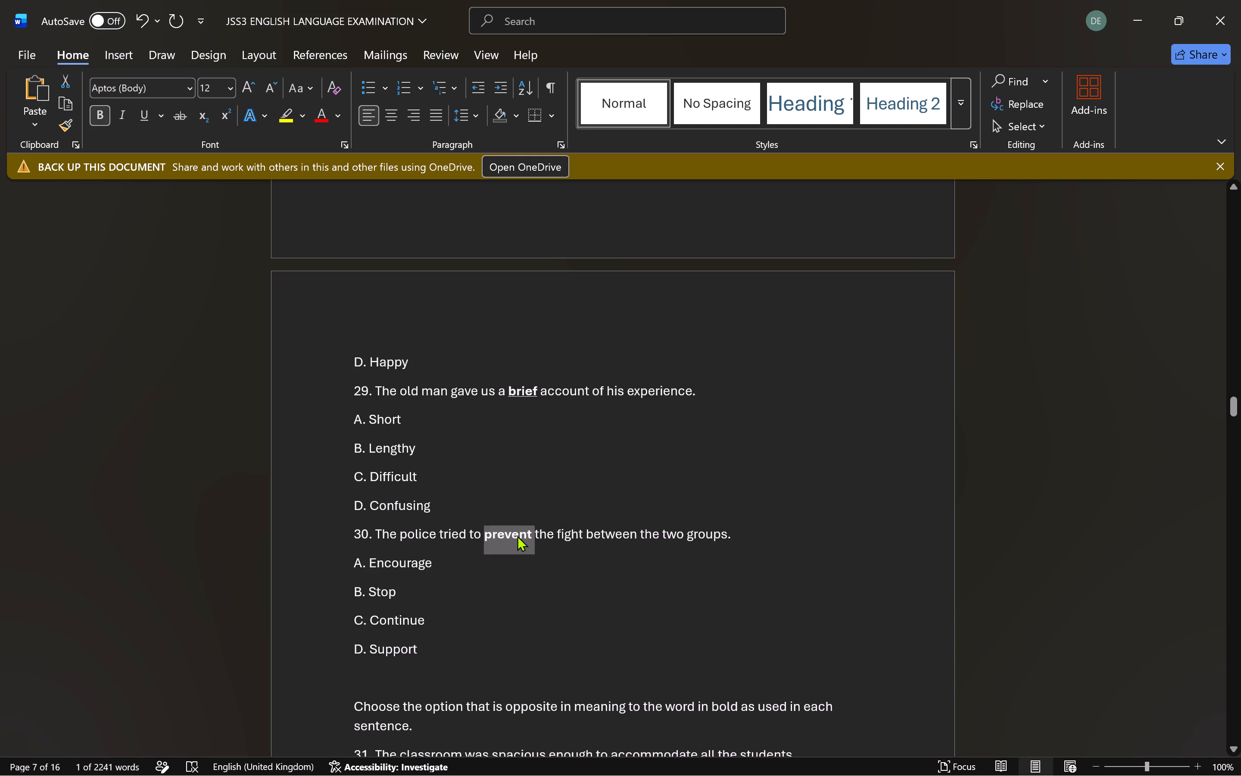
pyautogui.hotkey('ctrl', 'u')
# Make the word "spacious" in question 31 of the opposite-in-meaning section bold and underlined.
pyautogui.scroll(-3, 517, 535)
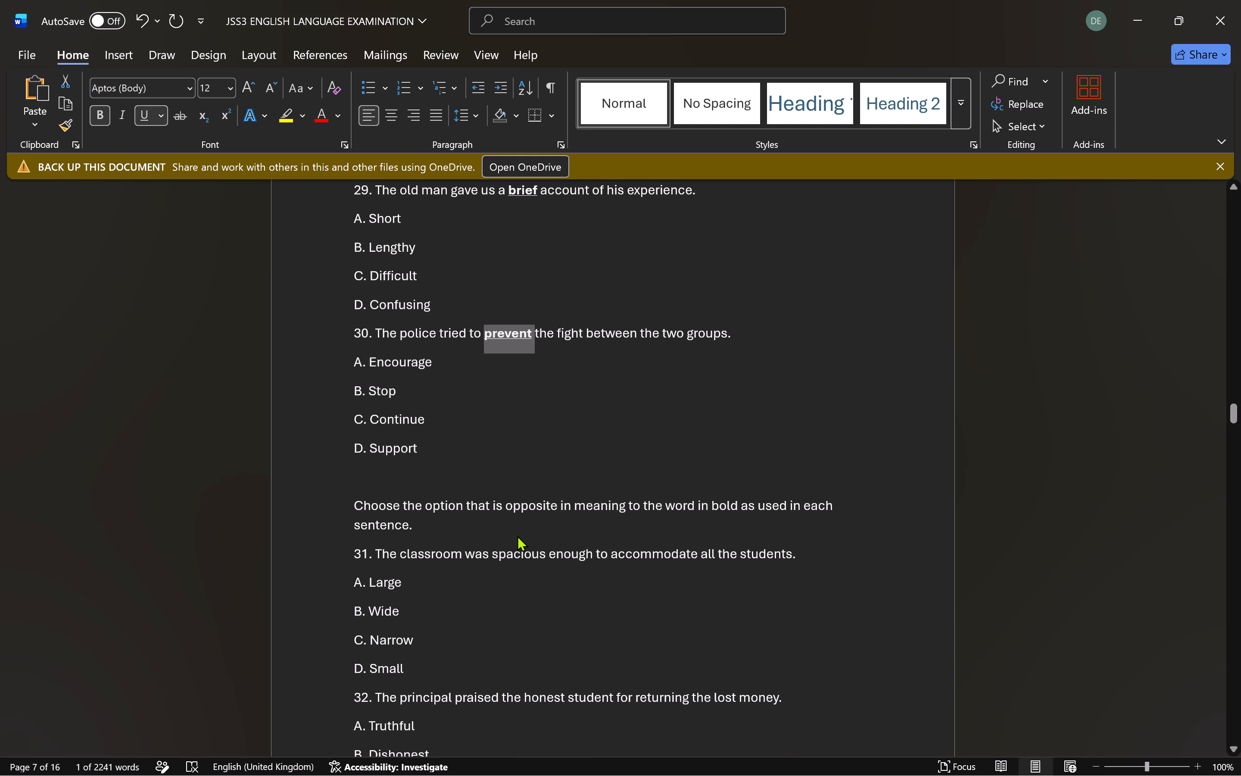
pyautogui.scroll(-1, 517, 535)
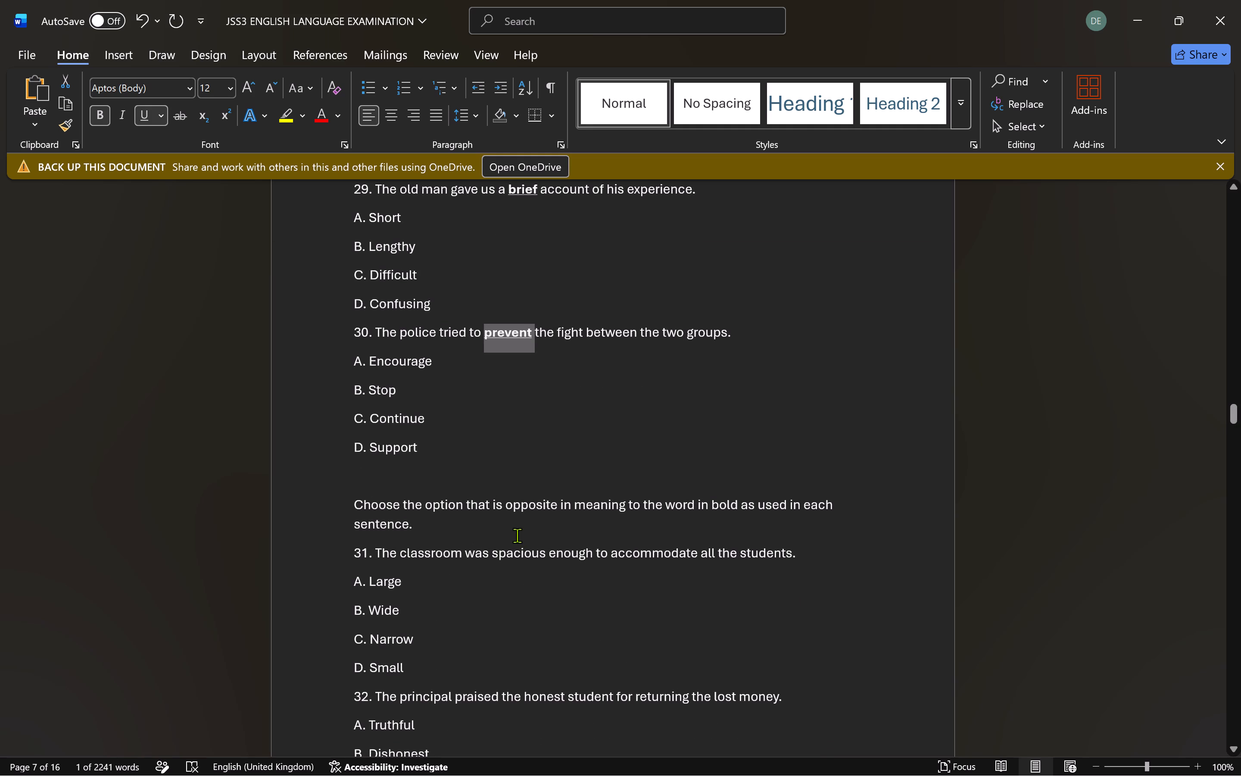
pyautogui.click(518, 417)
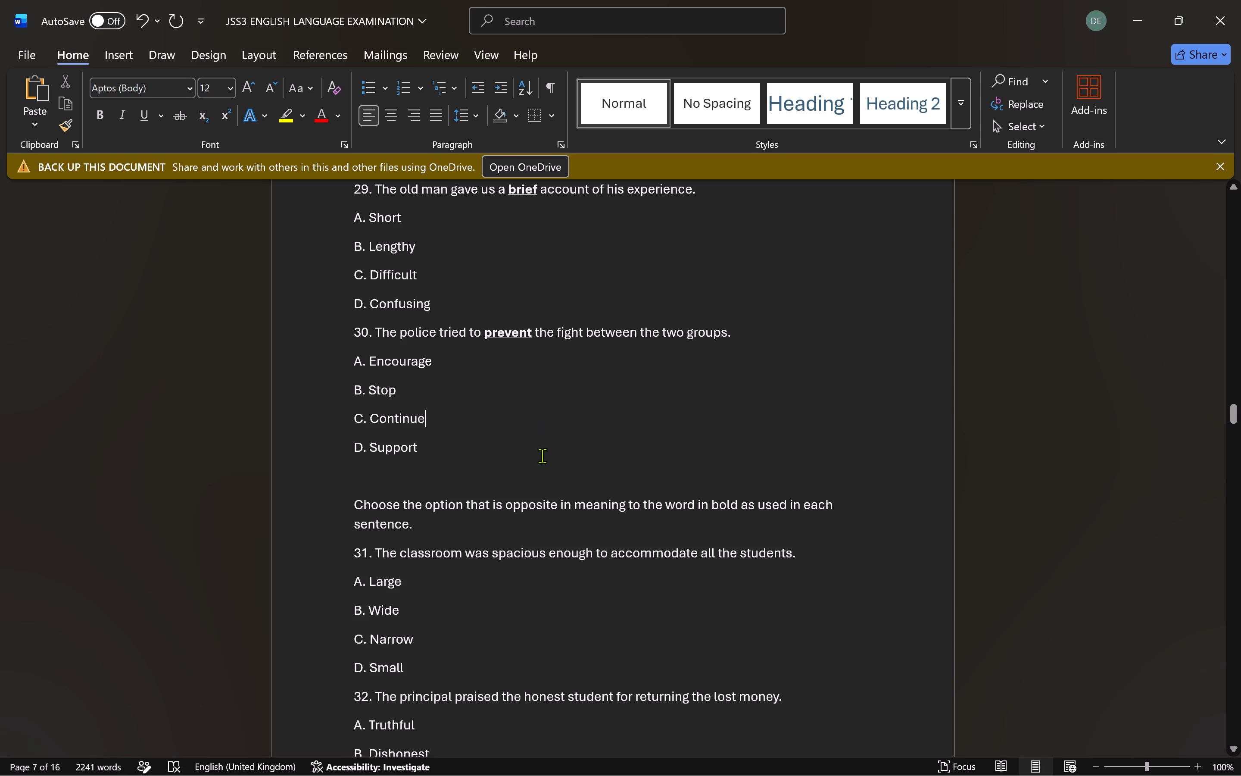
pyautogui.scroll(-1, 542, 456)
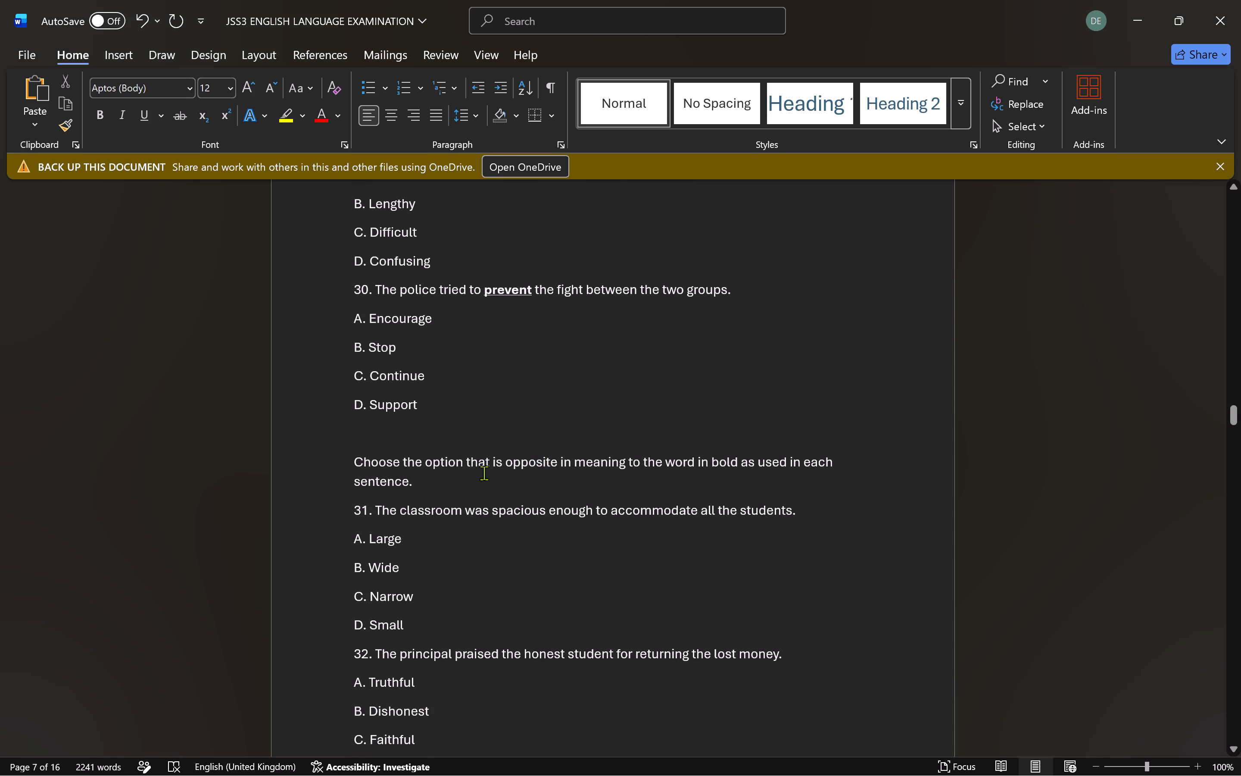
pyautogui.scroll(-1, 682, 532)
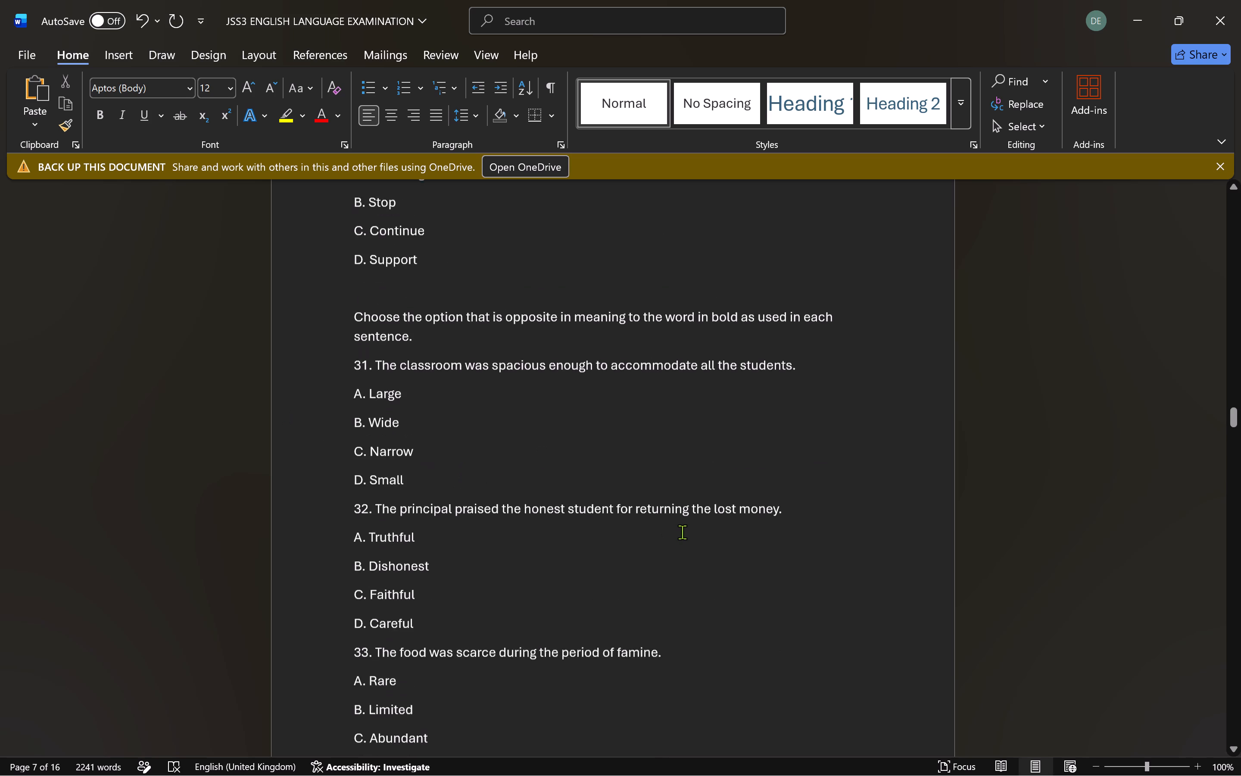
pyautogui.scroll(-1, 682, 532)
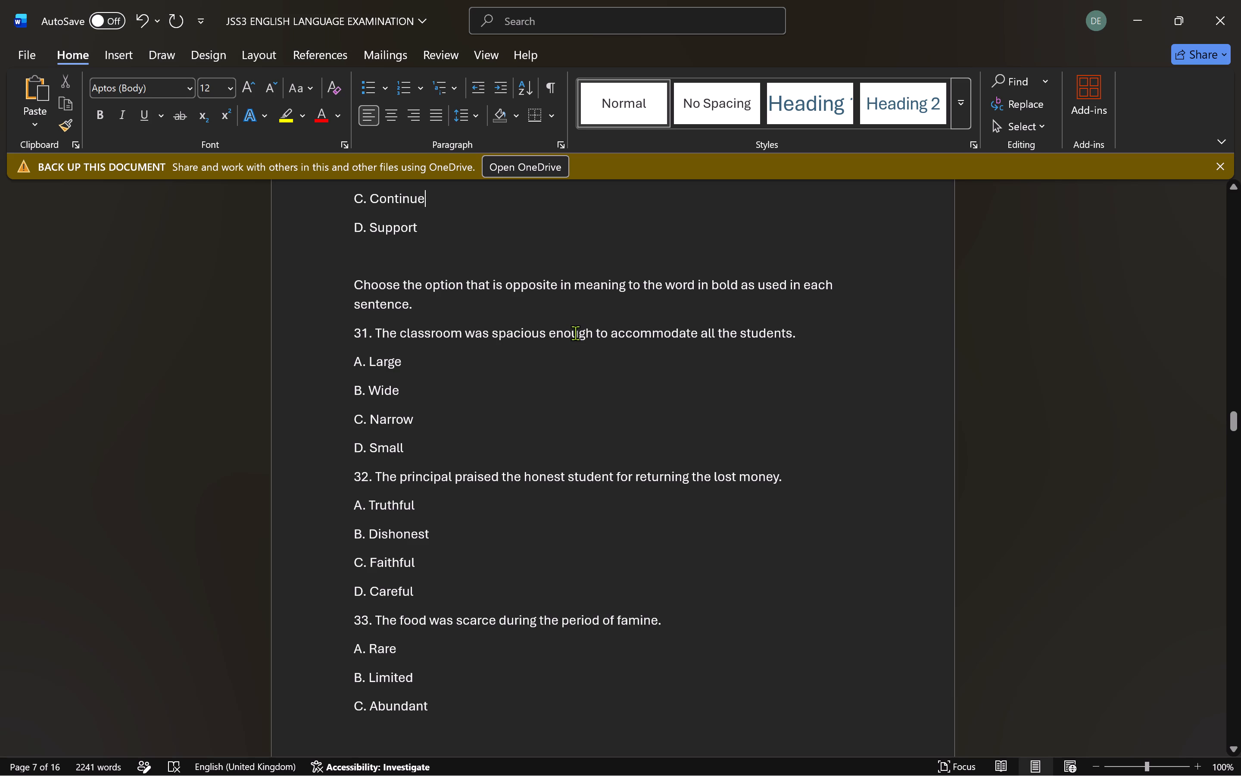
pyautogui.doubleClick(517, 335)
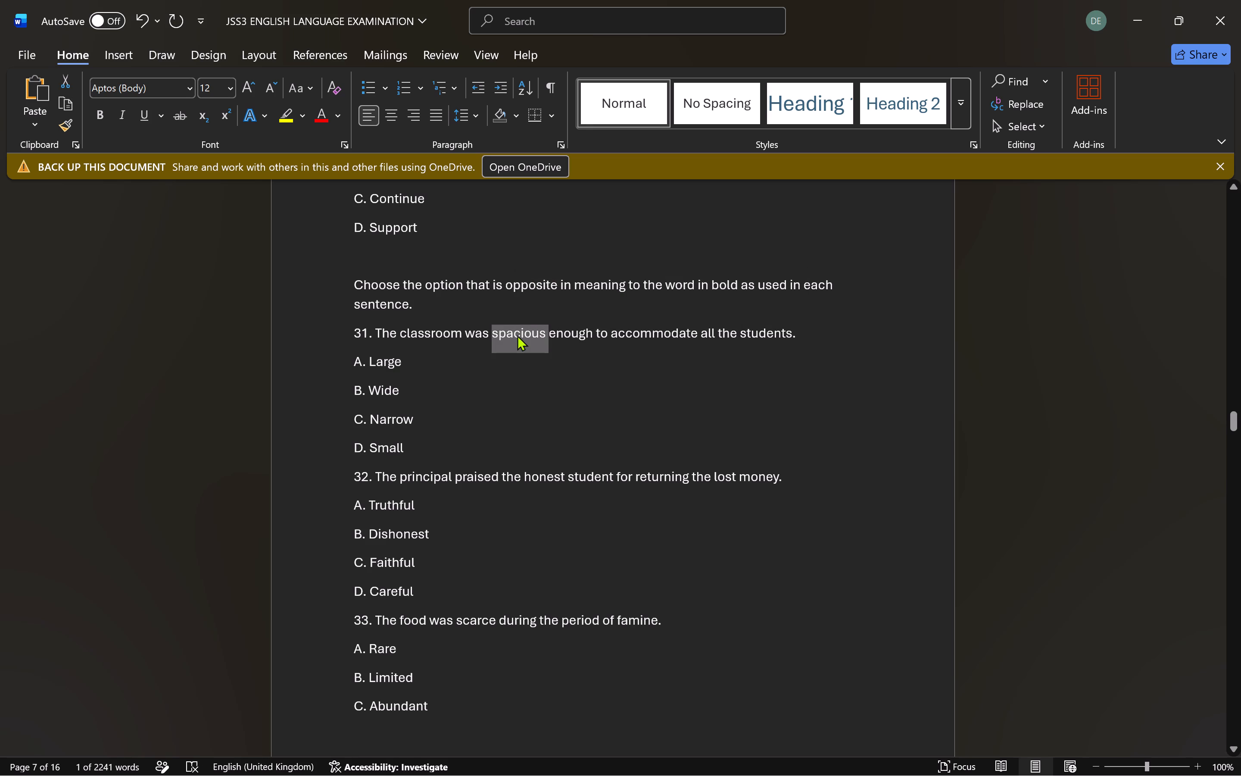
pyautogui.hotkey('ctrl', 'b')
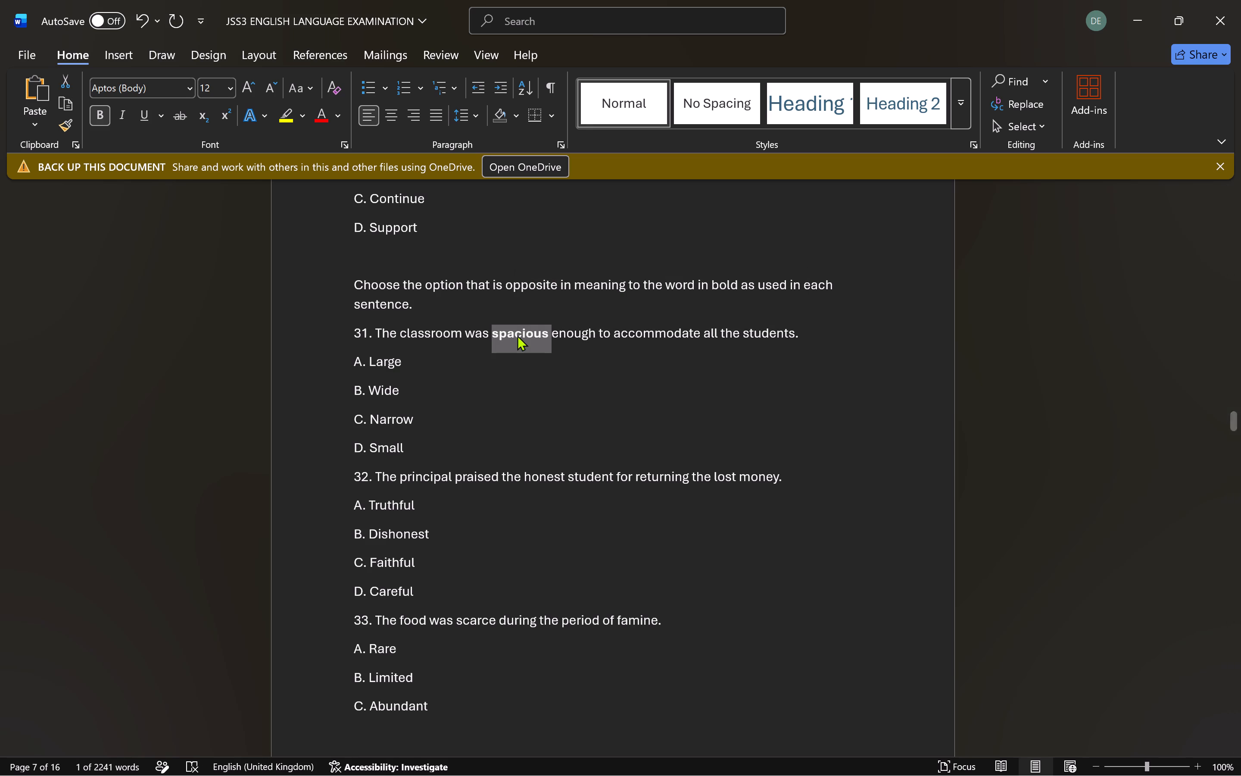
pyautogui.hotkey('ctrl', 'u')
pyautogui.click(560, 388)
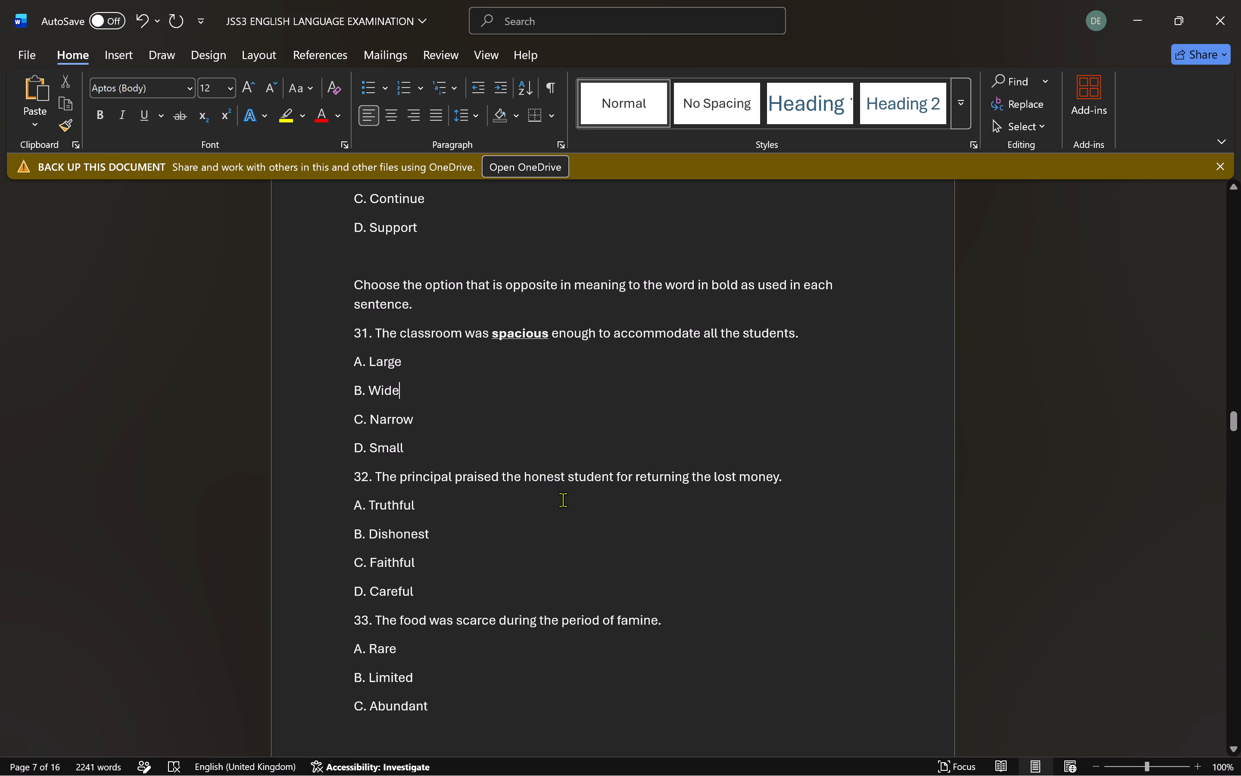
# Make the word "honest" in question 32 bold and underlined.
pyautogui.doubleClick(536, 474)
pyautogui.hotkey('ctrl', 'b')
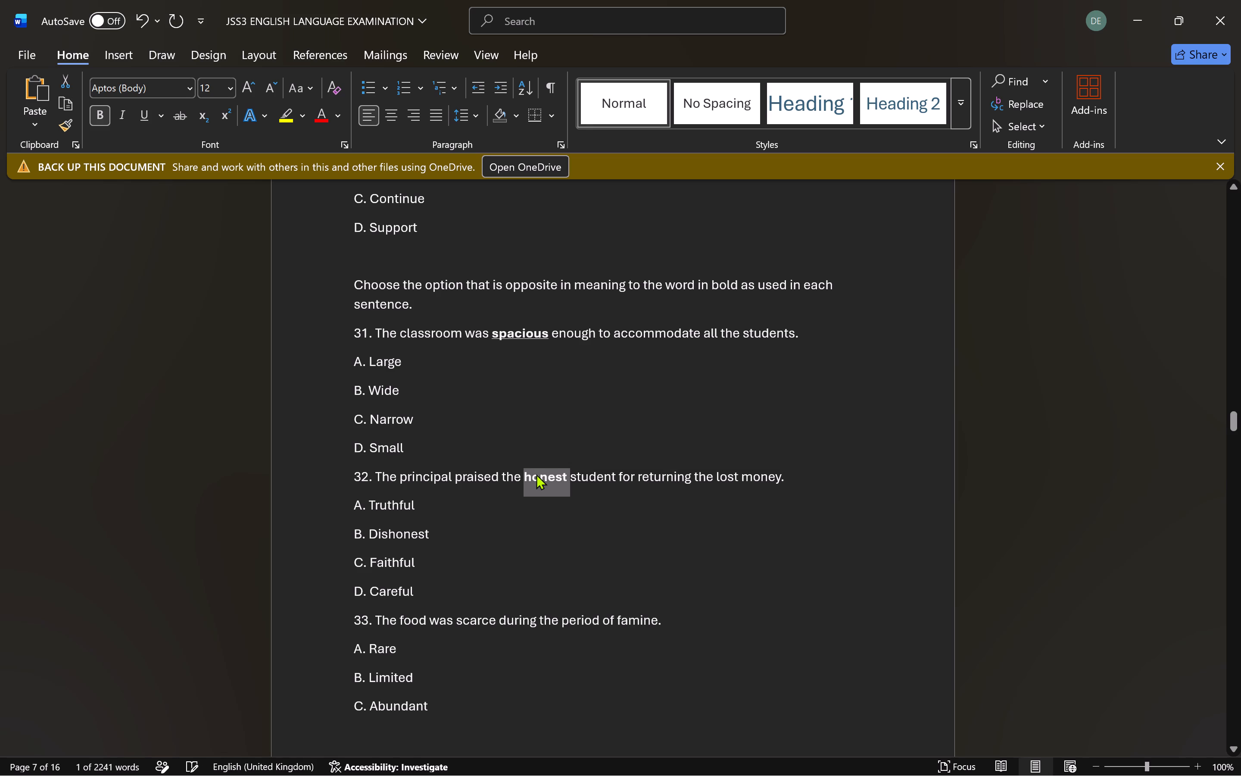
pyautogui.hotkey('ctrl', 'u')
# Make the word "scarce" in question 33 bold and underlined, without italics.
pyautogui.scroll(-1, 514, 594)
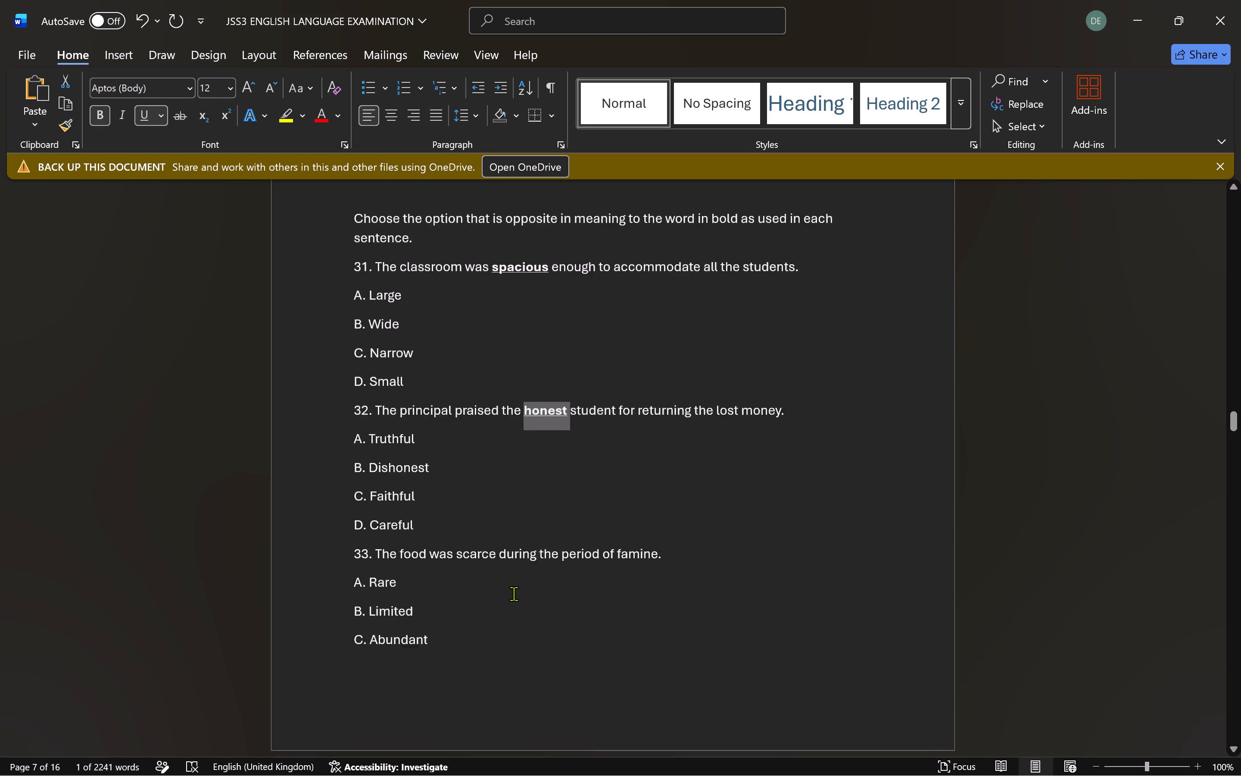
pyautogui.scroll(-1, 514, 594)
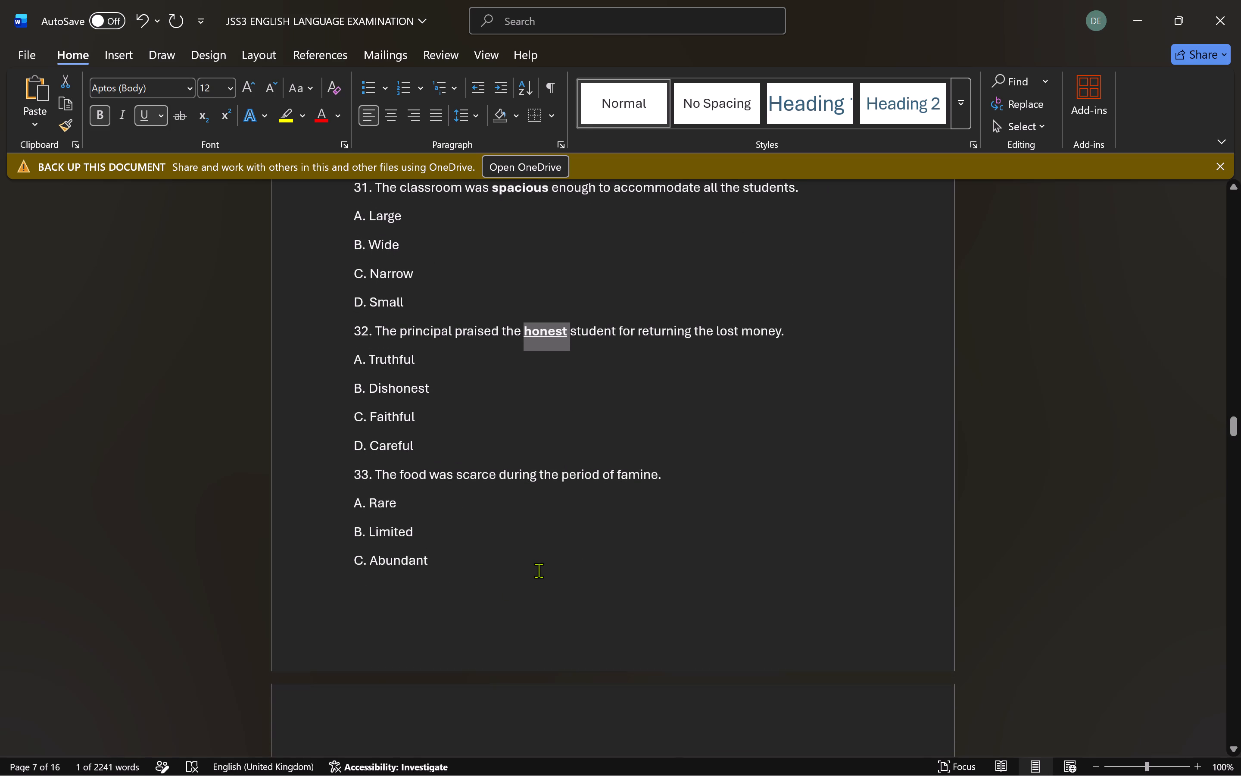
pyautogui.doubleClick(467, 474)
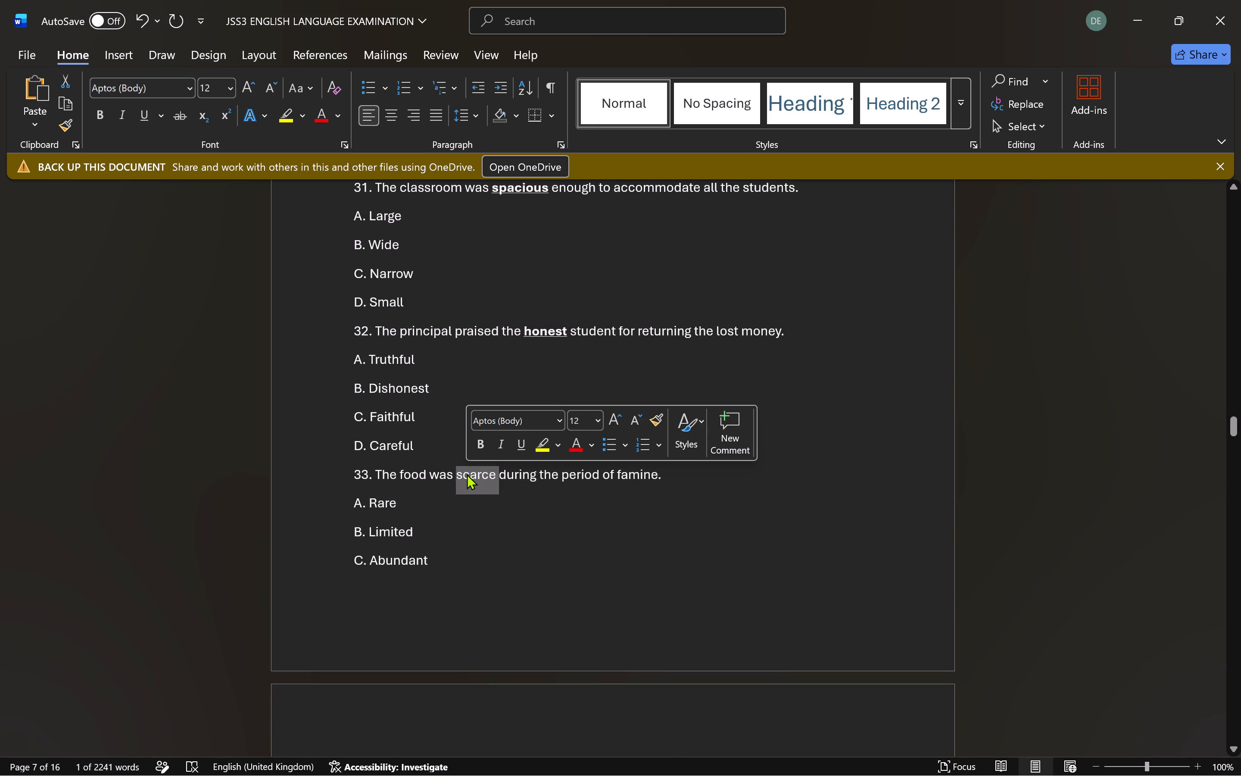
pyautogui.hotkey('ctrl', 'b')
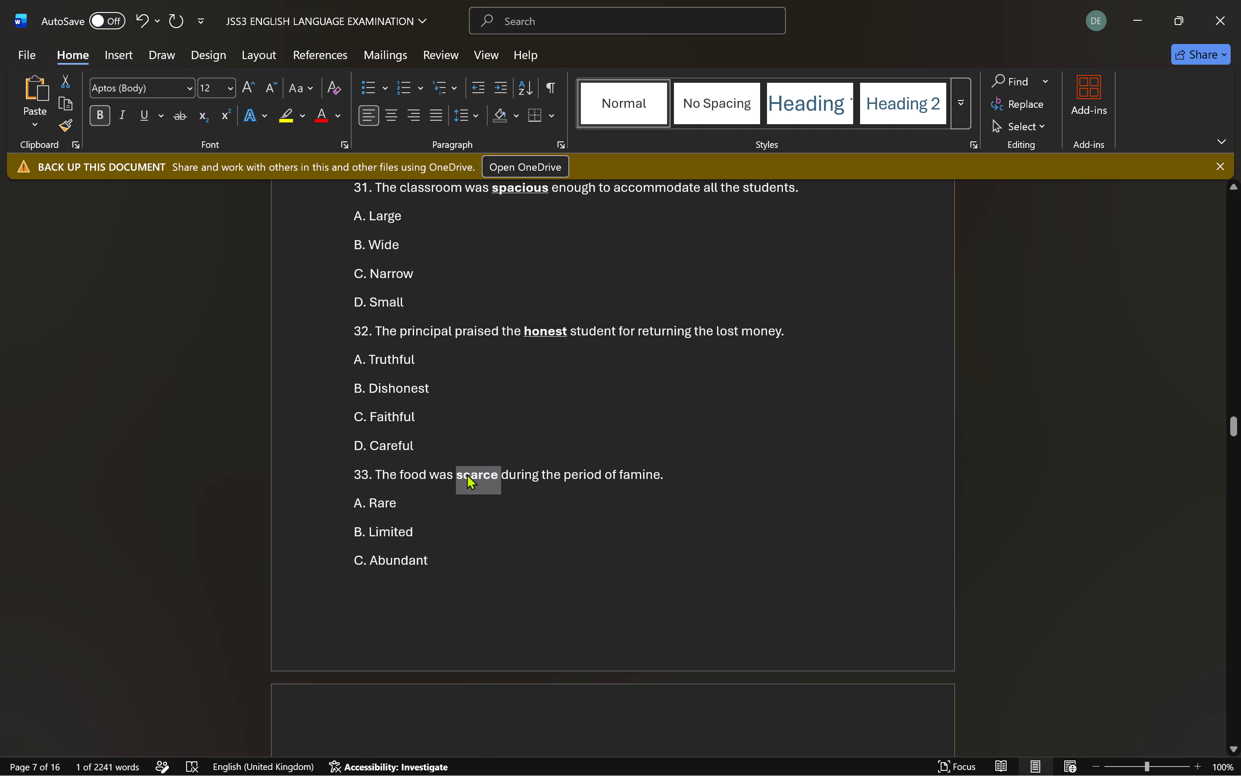
pyautogui.hotkey('ctrl', 'i')
pyautogui.hotkey('ctrl', 'u')
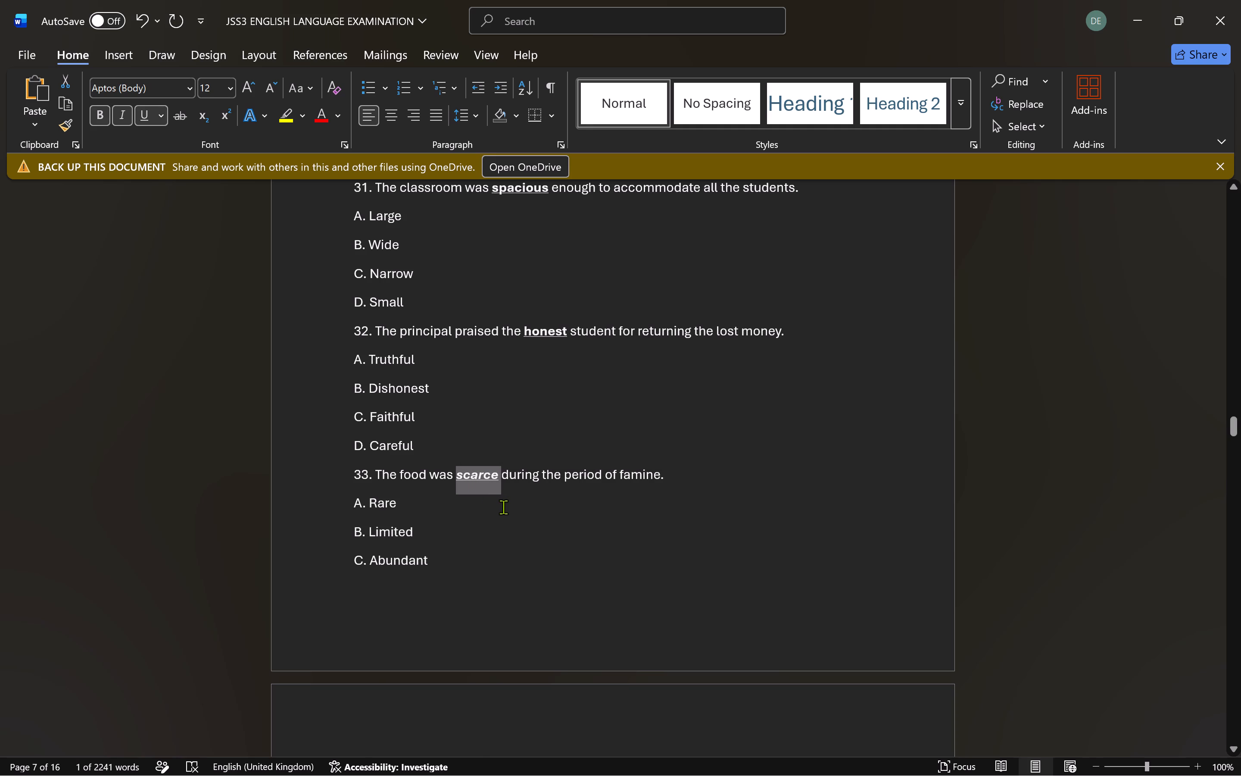
pyautogui.hotkey('ctrl', 'i')
pyautogui.click(503, 562)
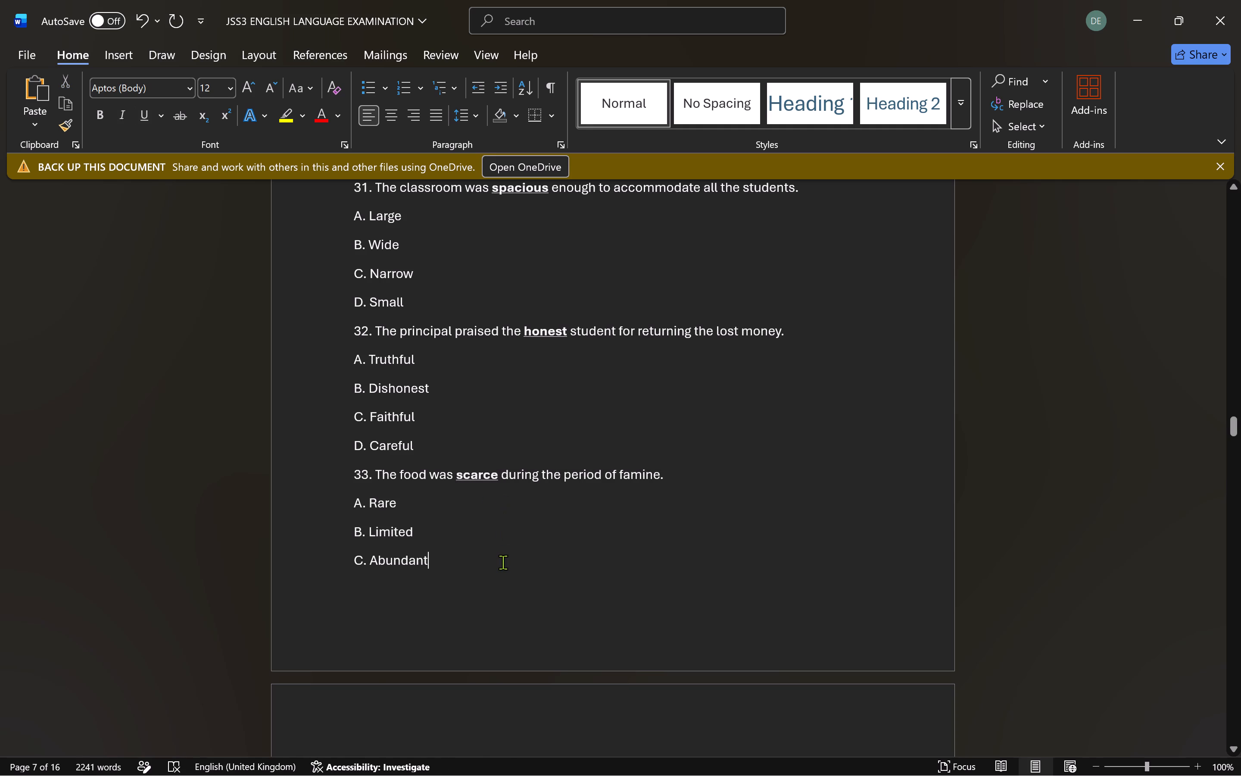
# Make the word "reluctant" in question 34 bold and underlined.
pyautogui.scroll(-3, 503, 562)
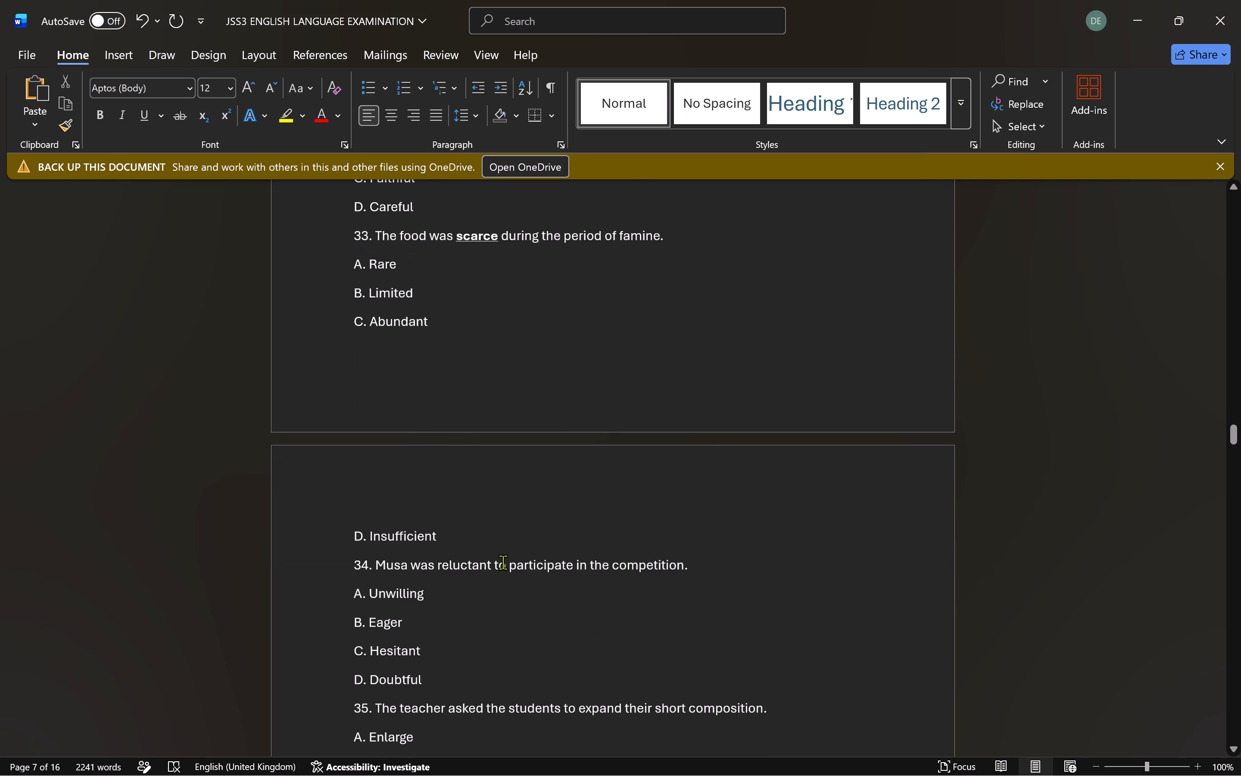
pyautogui.scroll(-2, 503, 562)
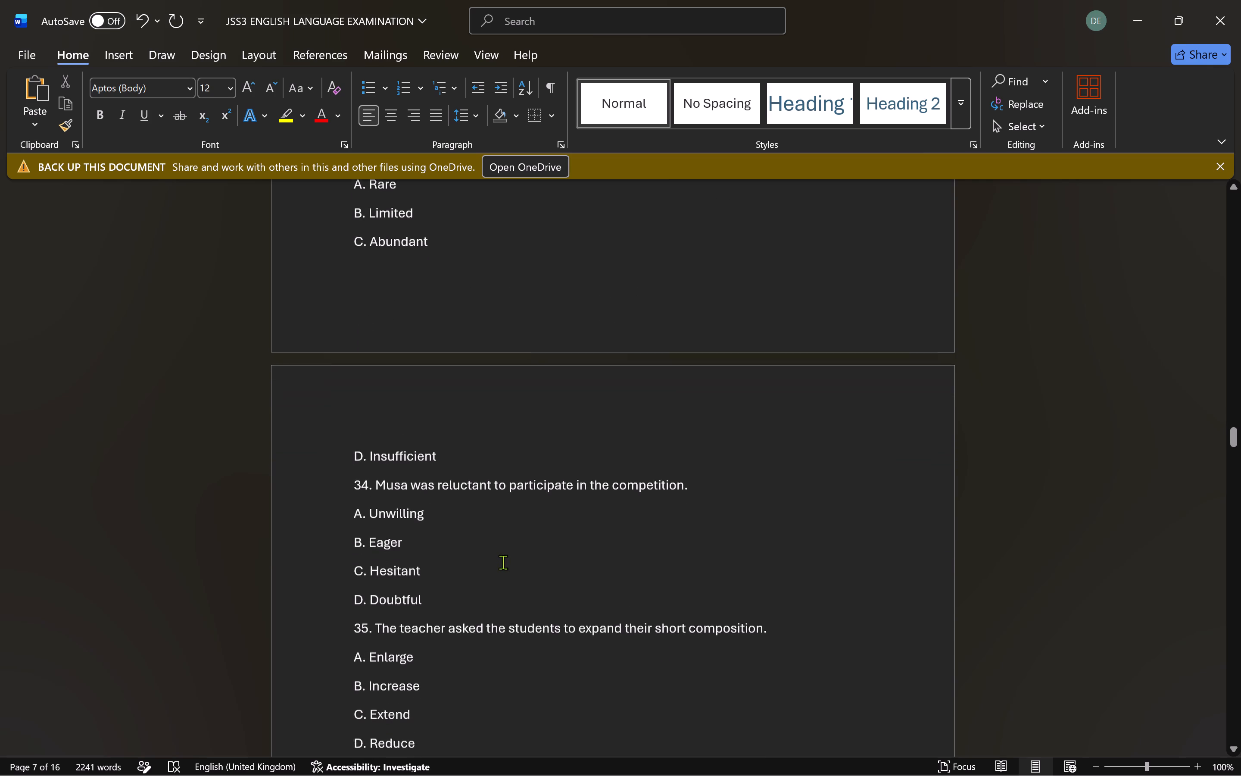
pyautogui.scroll(-1, 503, 562)
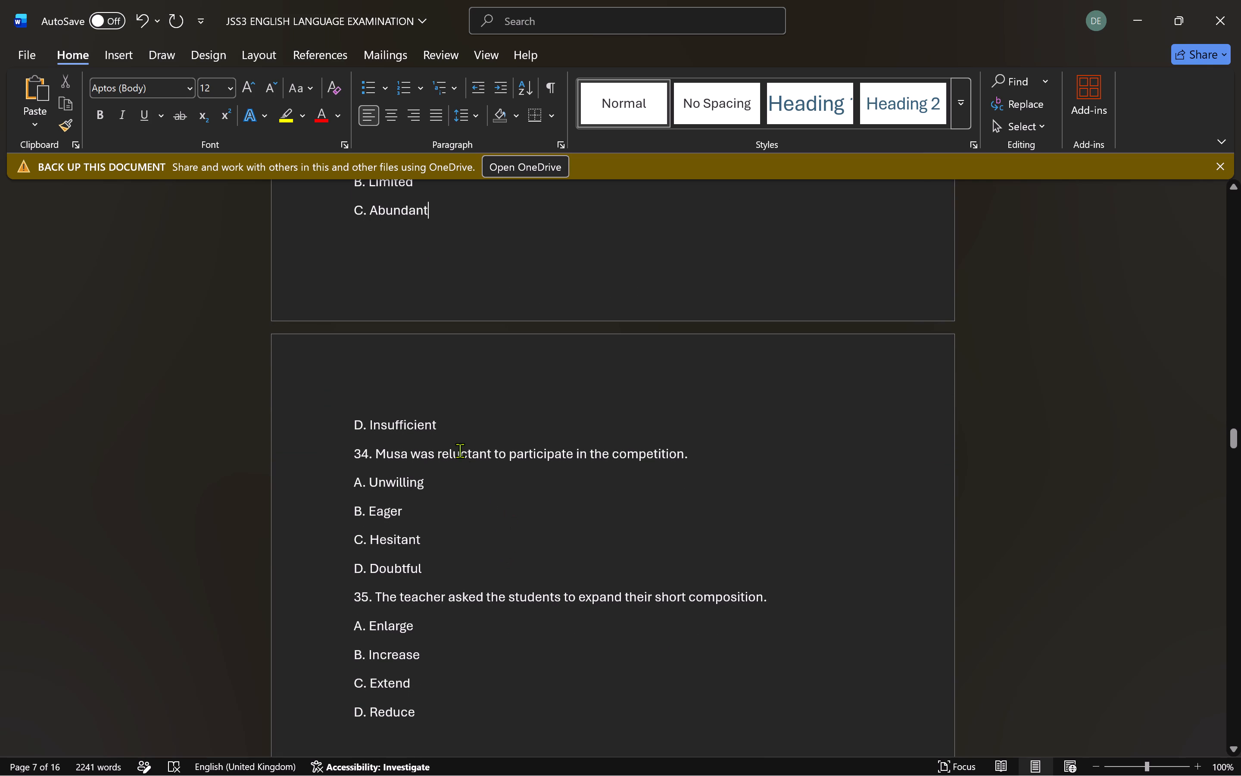
pyautogui.doubleClick(458, 454)
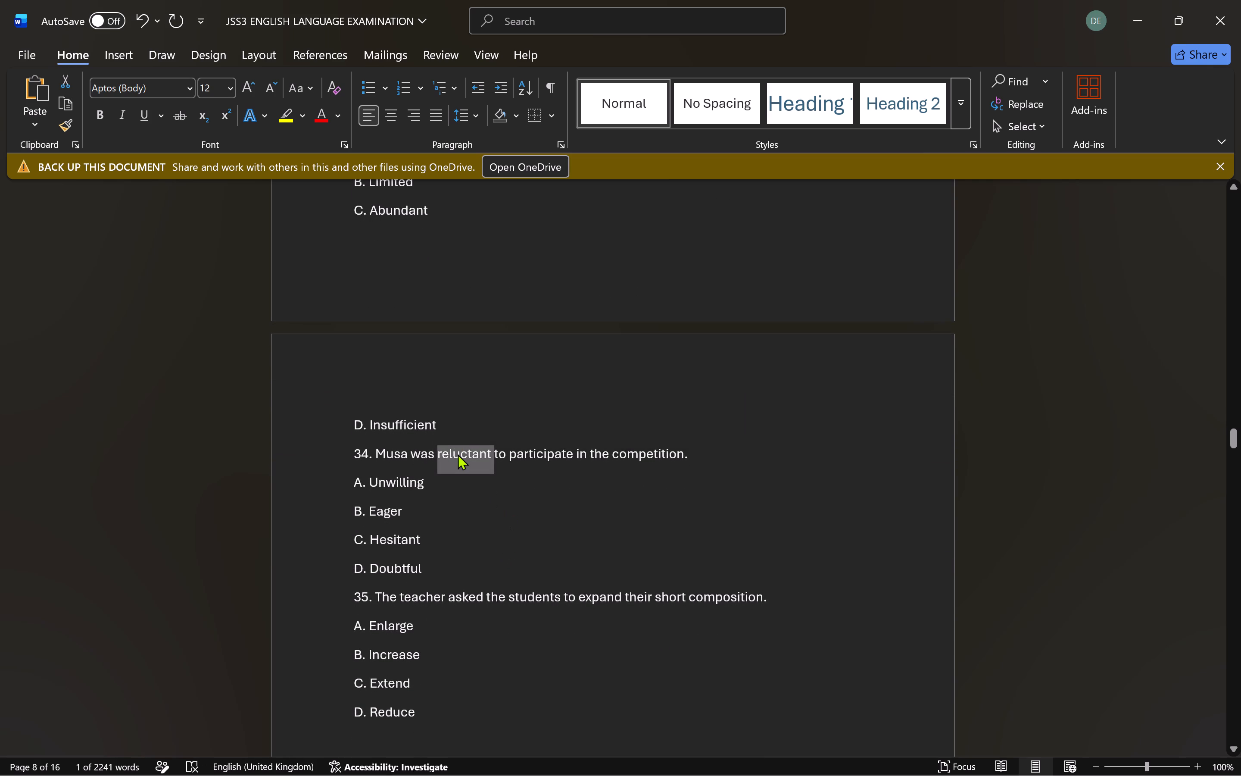
pyautogui.hotkey('ctrl', 'b')
pyautogui.hotkey('ctrl', 'u')
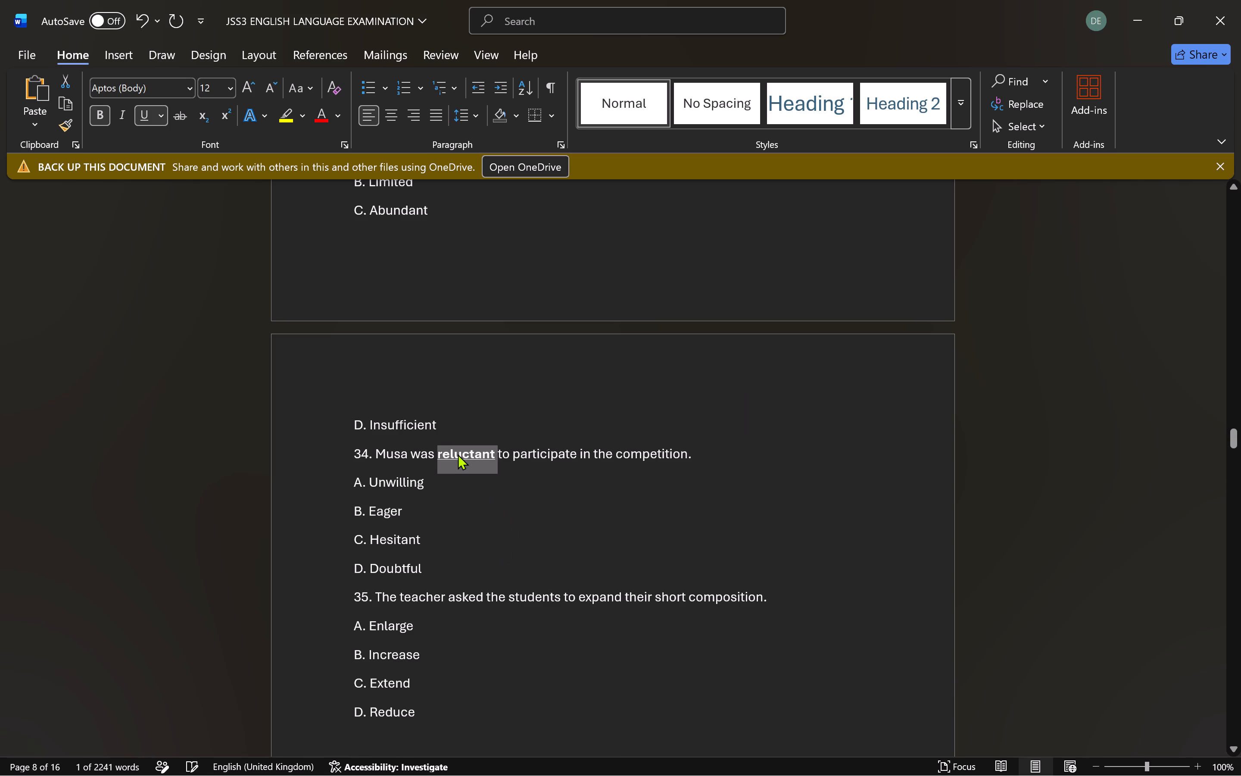
# Make the word "expand" in question 35 bold and underlined.
pyautogui.scroll(-3, 518, 498)
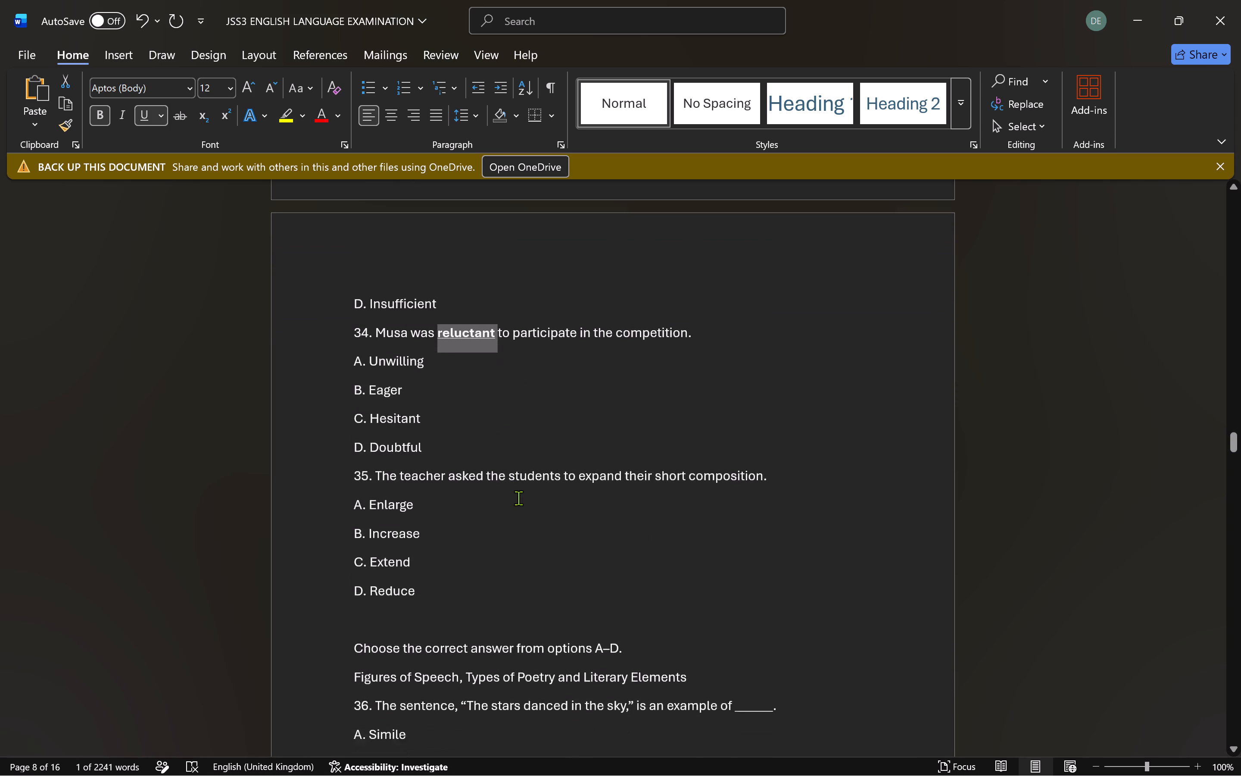
pyautogui.scroll(-1, 518, 498)
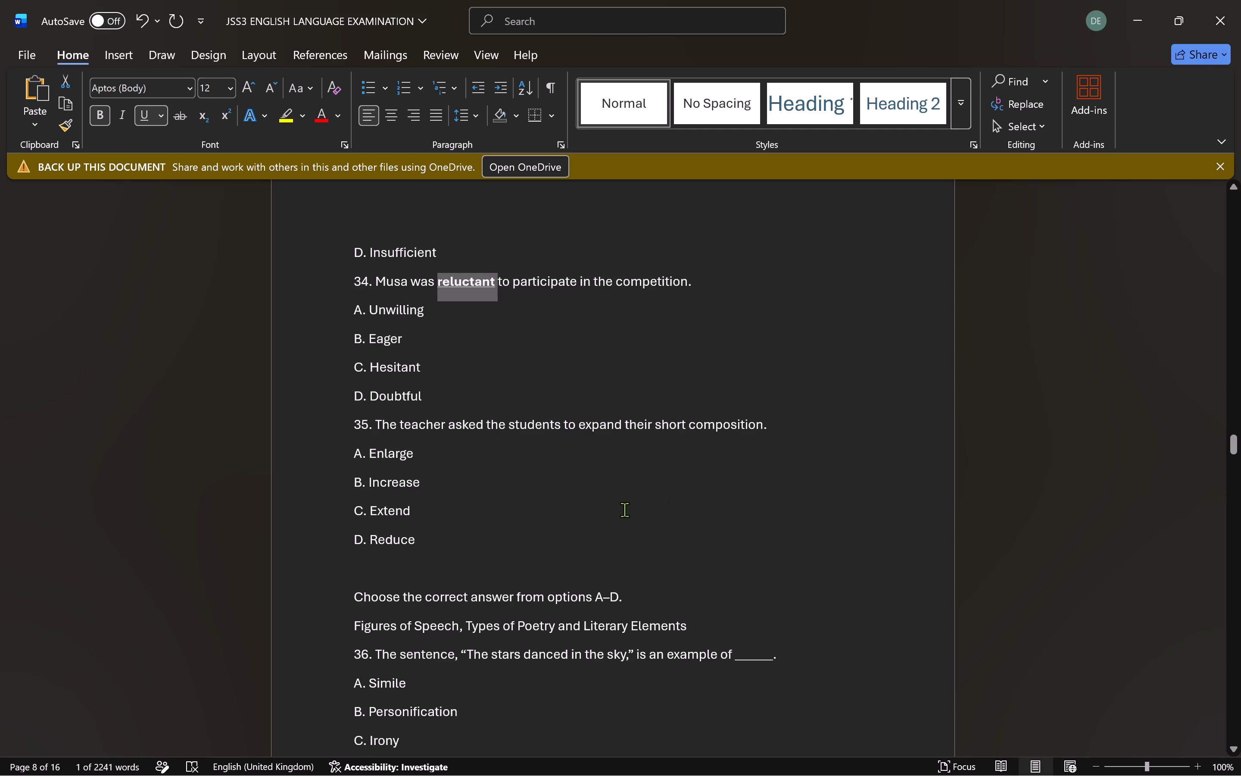
pyautogui.scroll(-2, 603, 430)
pyautogui.click(603, 430)
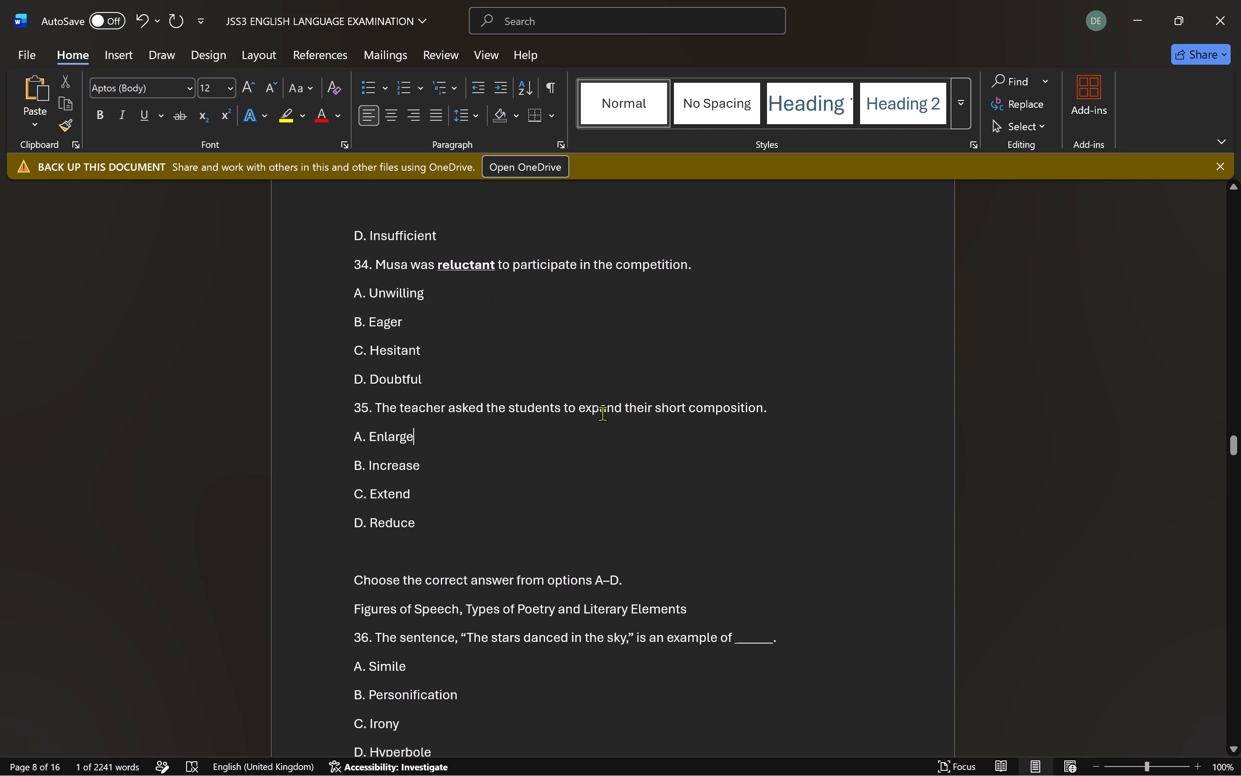
pyautogui.doubleClick(600, 412)
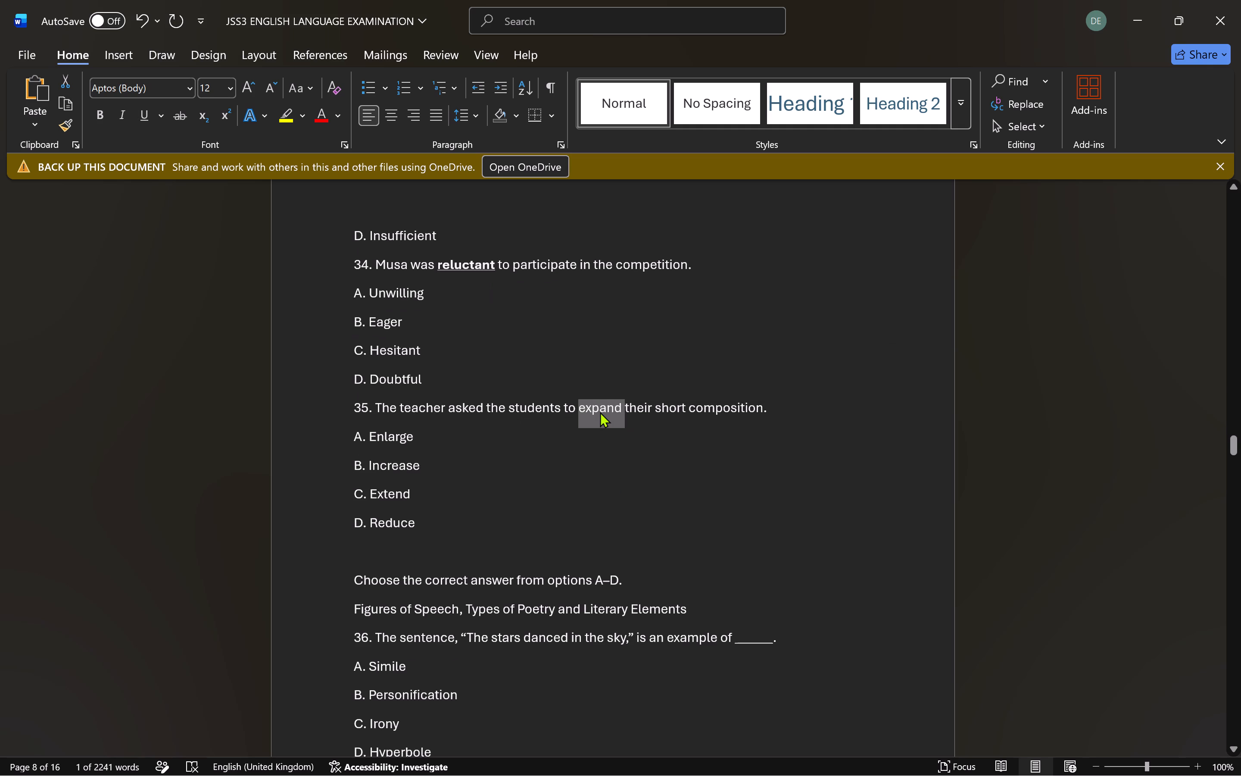
pyautogui.hotkey('ctrl', 'b')
pyautogui.hotkey('ctrl', 'u')
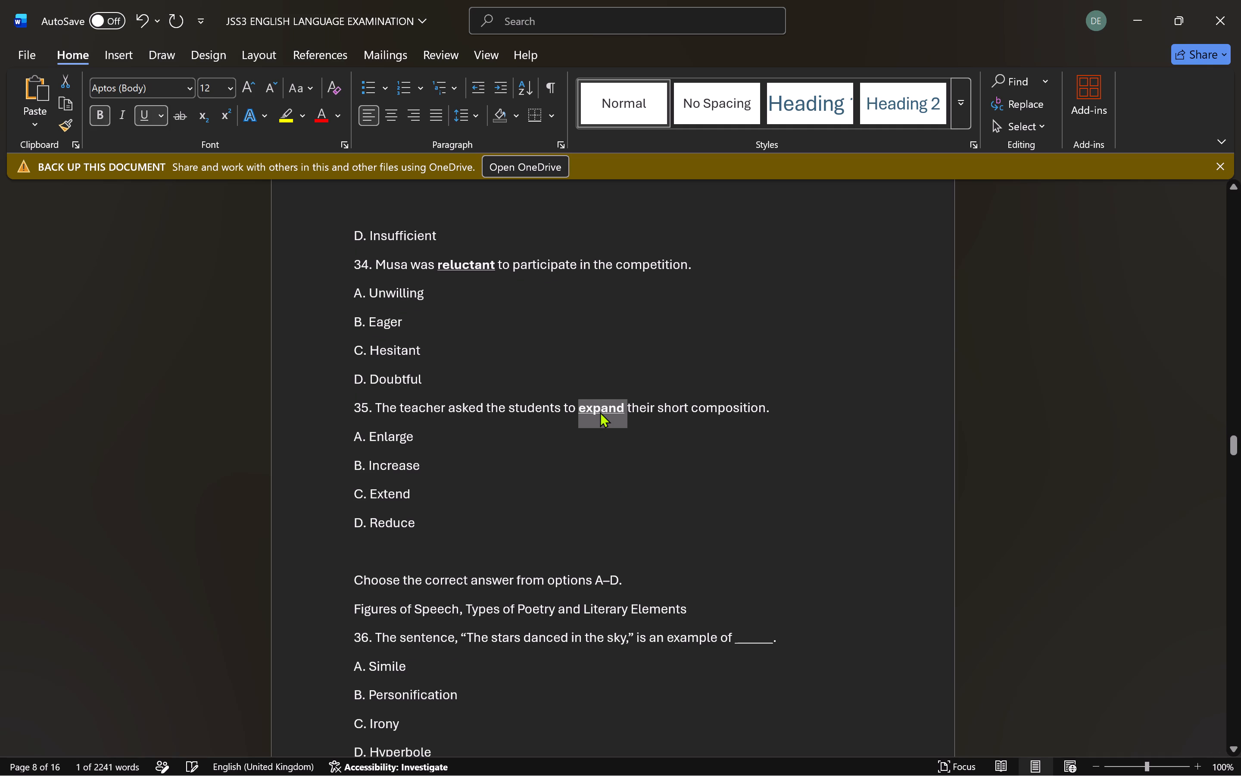
# Review questions 36 to 47, covering figures of speech, poetry types, literary elements and the first vowel-sound questions.
pyautogui.scroll(-1, 645, 487)
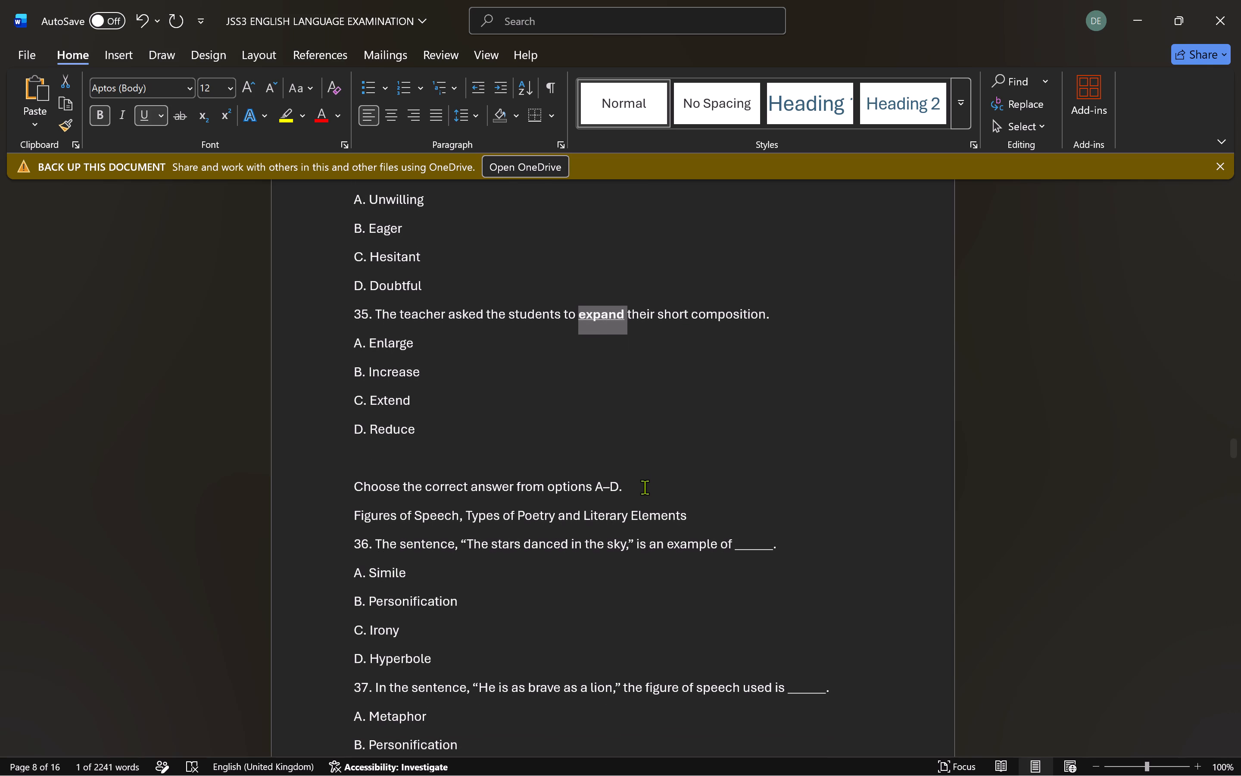
pyautogui.press('Down')
pyautogui.hscroll(1, 645, 487)
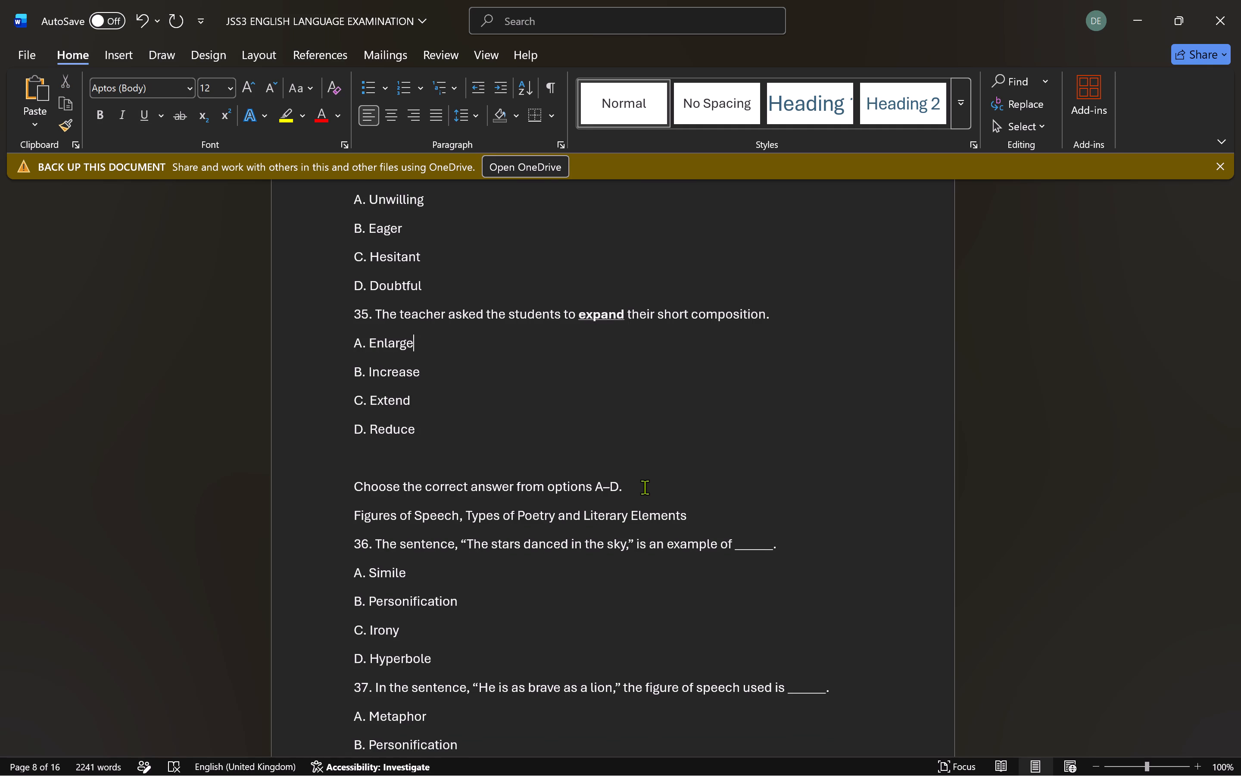
pyautogui.hscroll(2, 645, 487)
pyautogui.click(839, 570)
pyautogui.press('Down')
pyautogui.click(906, 560)
pyautogui.click(876, 566)
pyautogui.press('Down')
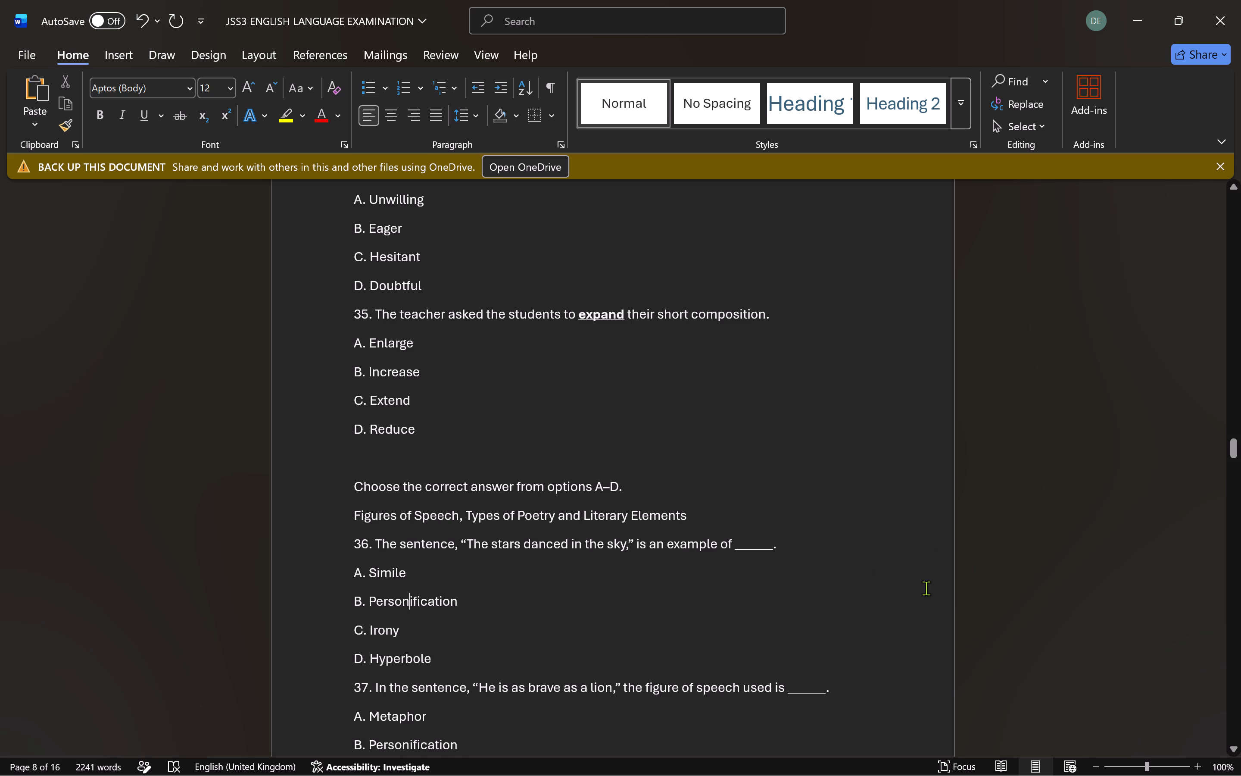
pyautogui.hscroll(1, 926, 588)
pyautogui.press('Down')
pyautogui.press('Down')
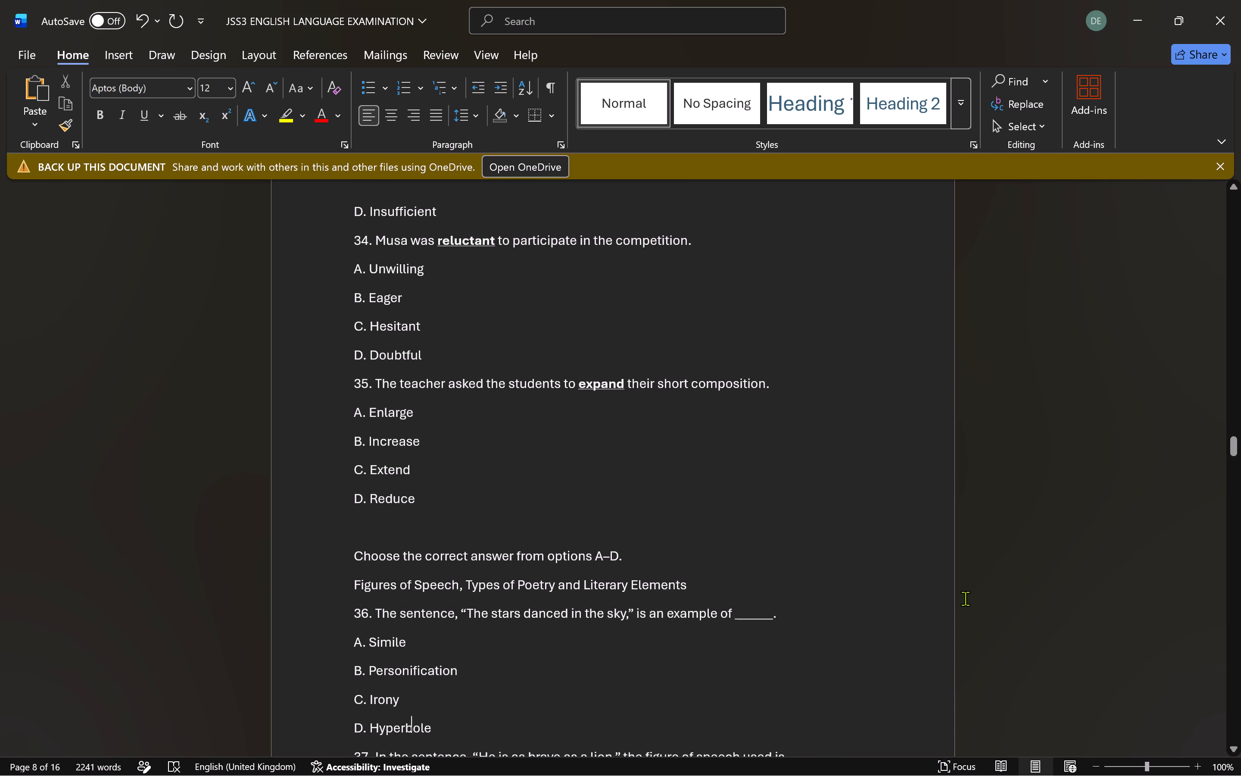
pyautogui.press('Down')
pyautogui.press('Down')
pyautogui.press('Down')
pyautogui.press('Down')
pyautogui.press('Down')
pyautogui.press('Down')
pyautogui.press('Down')
pyautogui.press('Down')
pyautogui.press('Down')
pyautogui.press('Down')
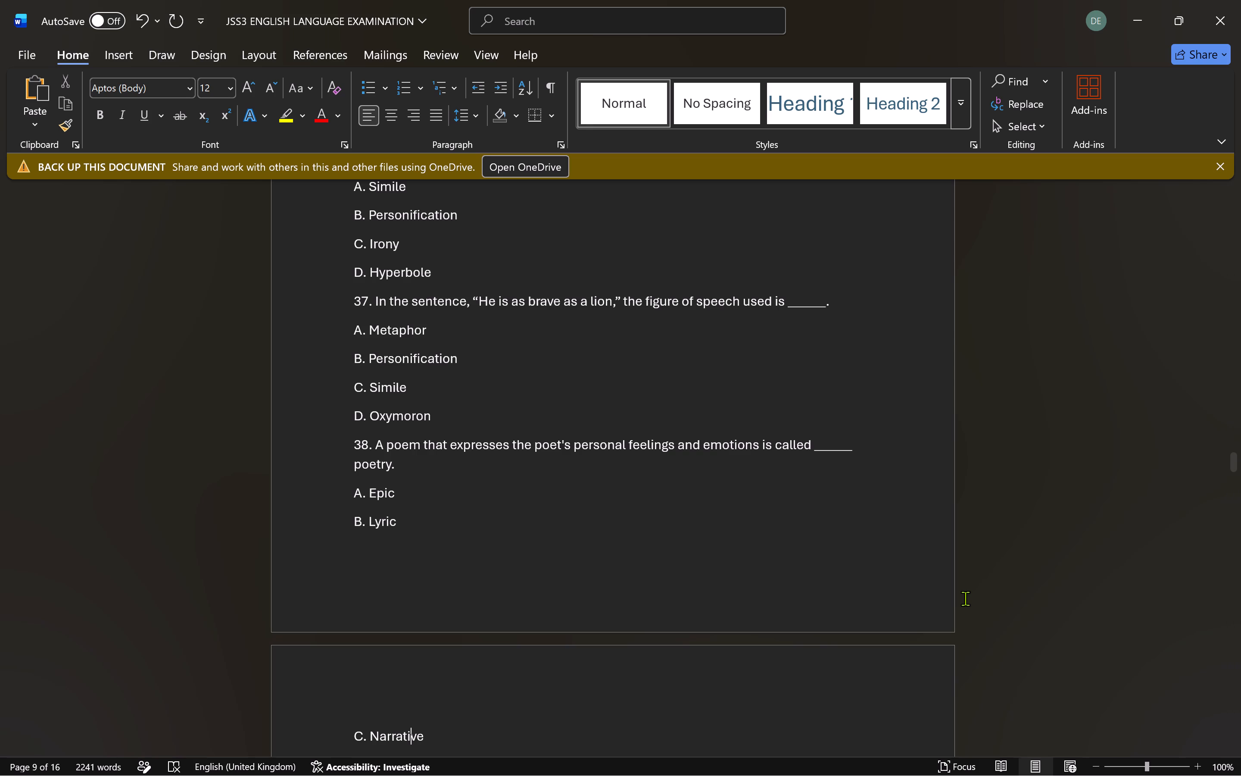
pyautogui.press('Down')
pyautogui.press('Down')
pyautogui.press('Down')
pyautogui.press('Down')
pyautogui.press('Down')
pyautogui.press('Down')
pyautogui.press('Down')
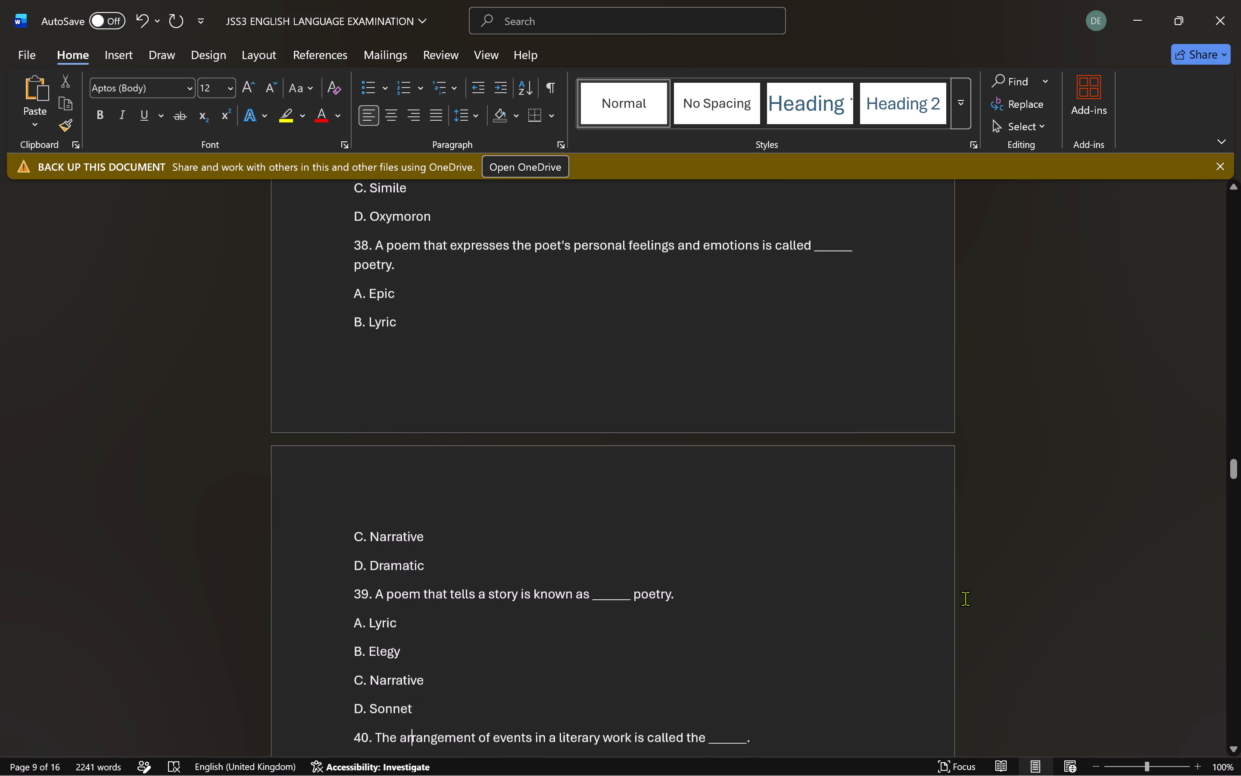
pyautogui.press('Down')
pyautogui.press('Down')
pyautogui.press('Down')
pyautogui.press('Down')
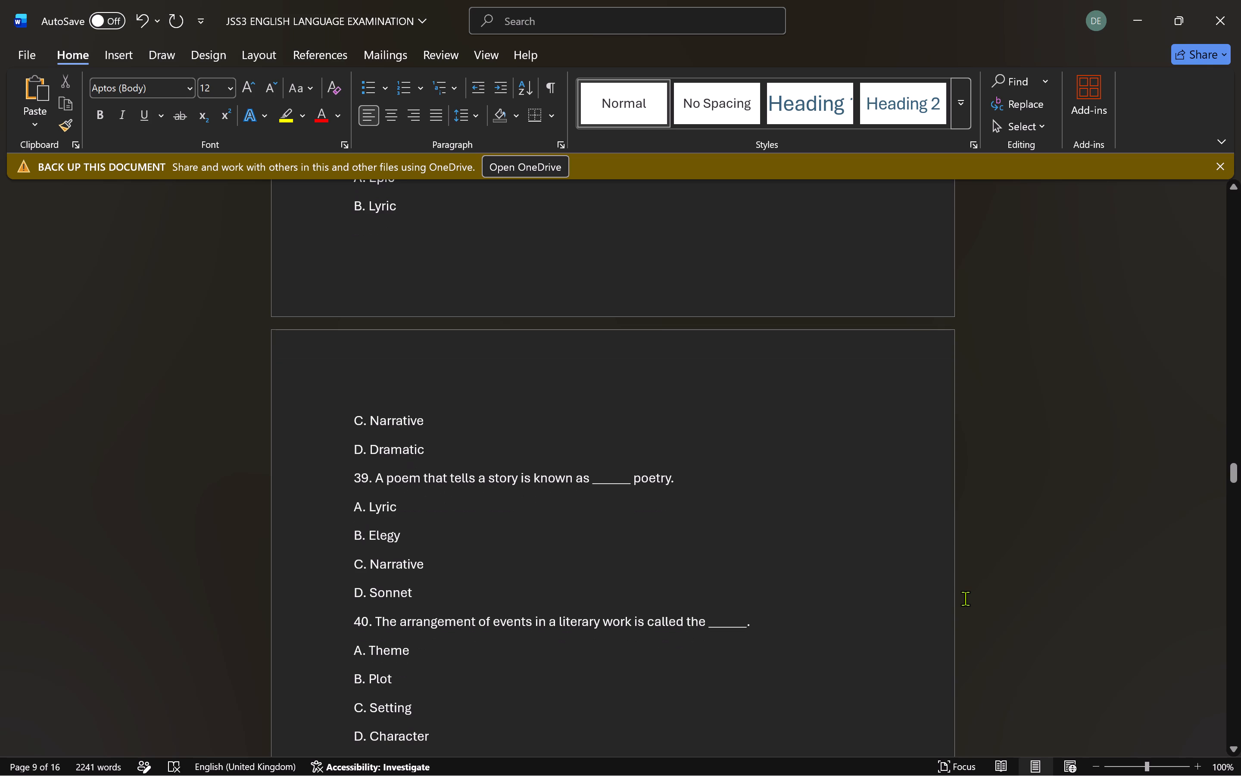
pyautogui.press('Down')
pyautogui.press('Down')
pyautogui.press('Down')
pyautogui.press('Down')
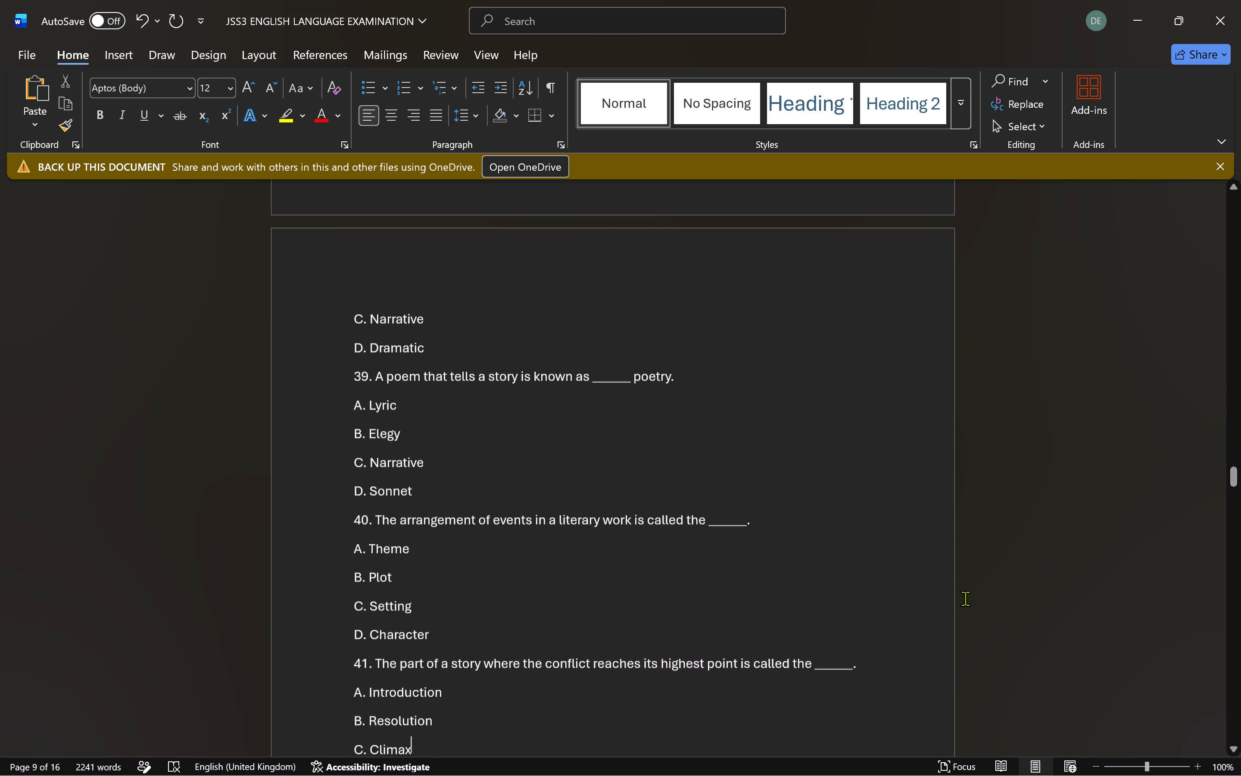
pyautogui.press('Down')
pyautogui.press('Down')
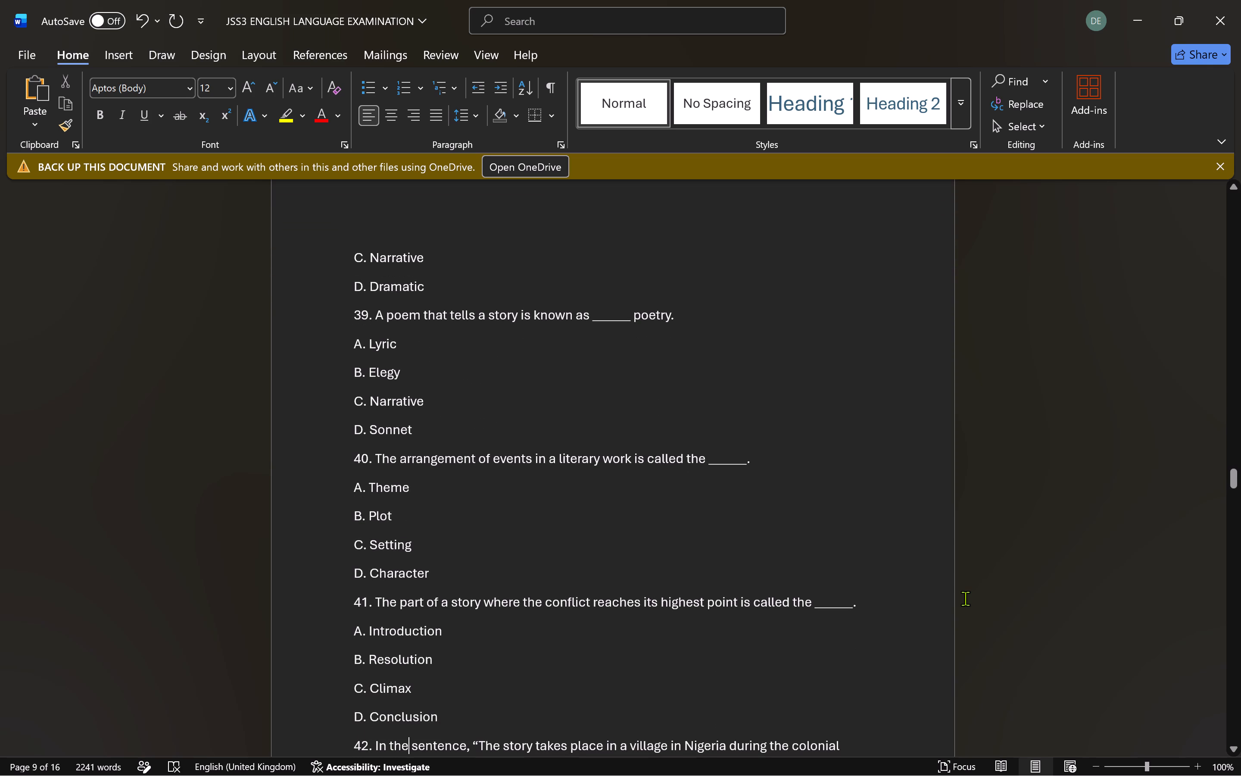
pyautogui.press('Down')
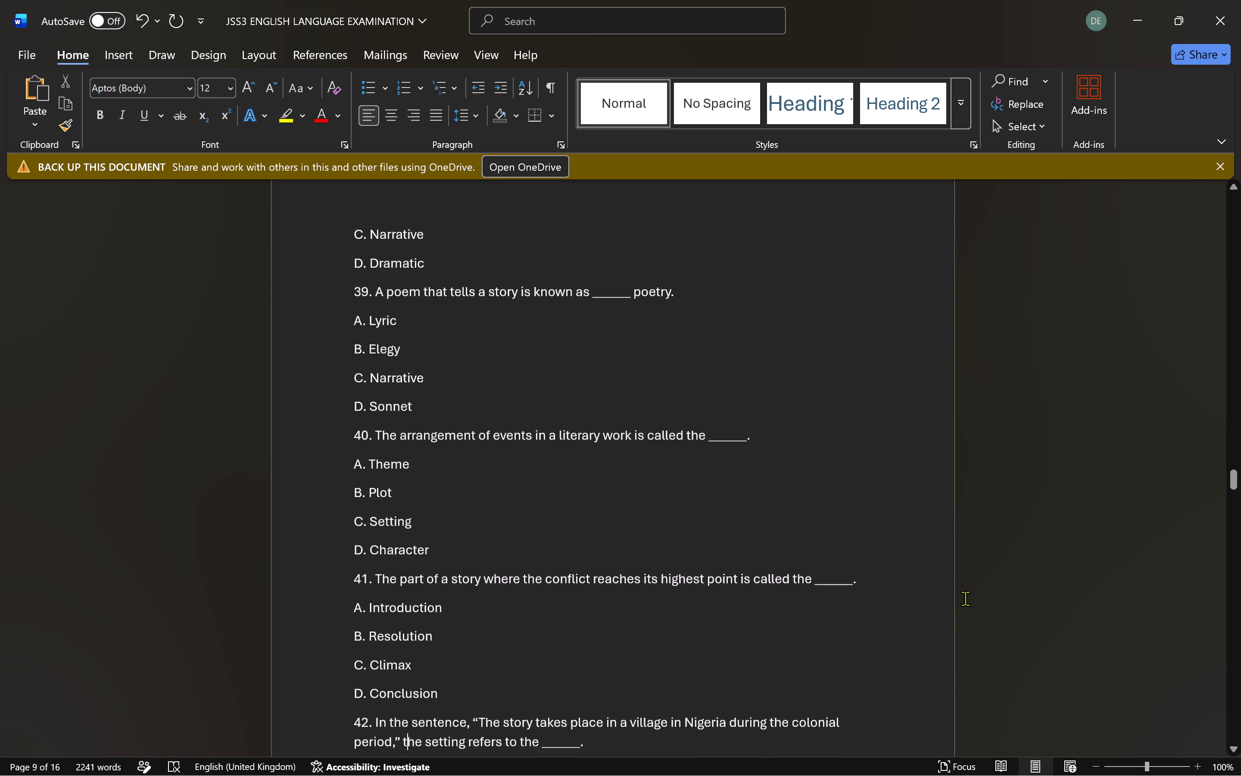
pyautogui.press('Down')
pyautogui.press('Down')
pyautogui.press('Down')
pyautogui.press('Down')
pyautogui.press('Down')
pyautogui.press('Down')
pyautogui.press('Down')
pyautogui.press('Down')
pyautogui.press('Down')
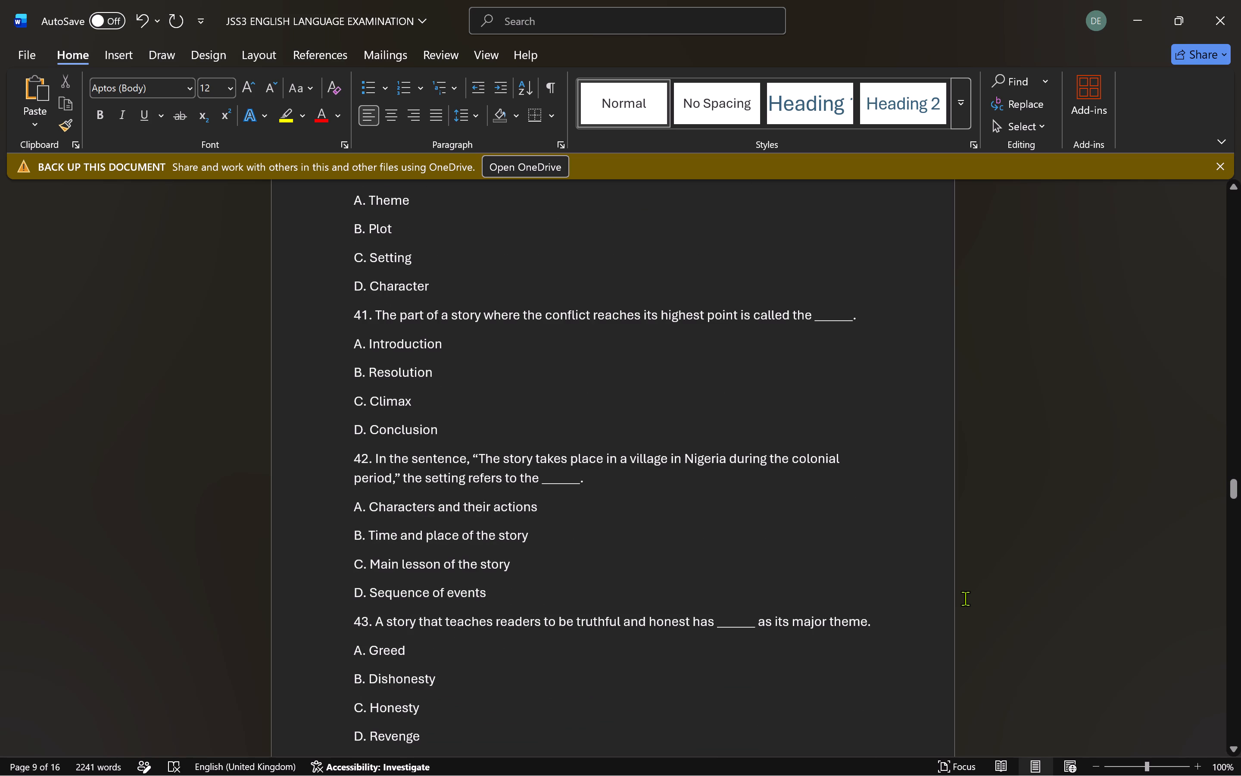
pyautogui.press('Down')
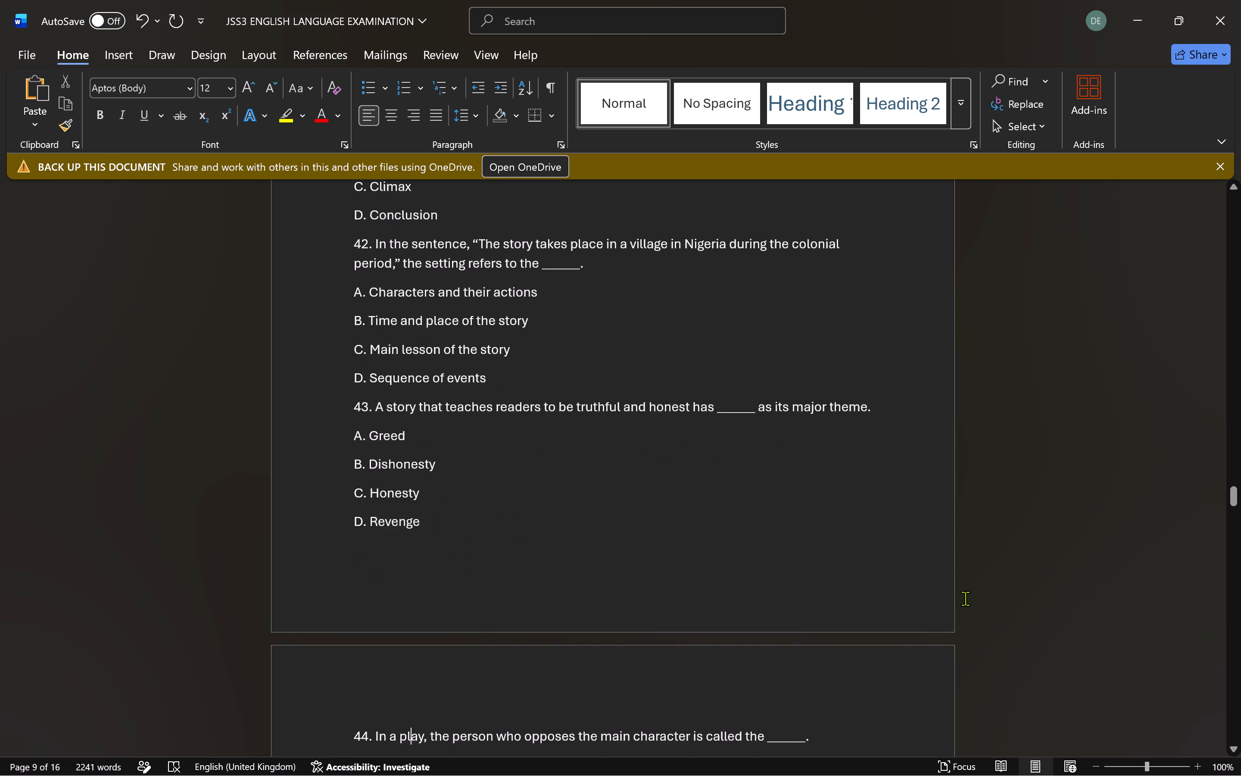
pyautogui.press('Down')
pyautogui.press('Down')
pyautogui.press('Down')
pyautogui.press('Down')
pyautogui.press('Down')
pyautogui.press('Down')
pyautogui.press('Down')
pyautogui.press('Down')
pyautogui.press('Down')
pyautogui.press('Down')
pyautogui.press('Down')
pyautogui.press('Down')
pyautogui.press('Down')
pyautogui.press('Down')
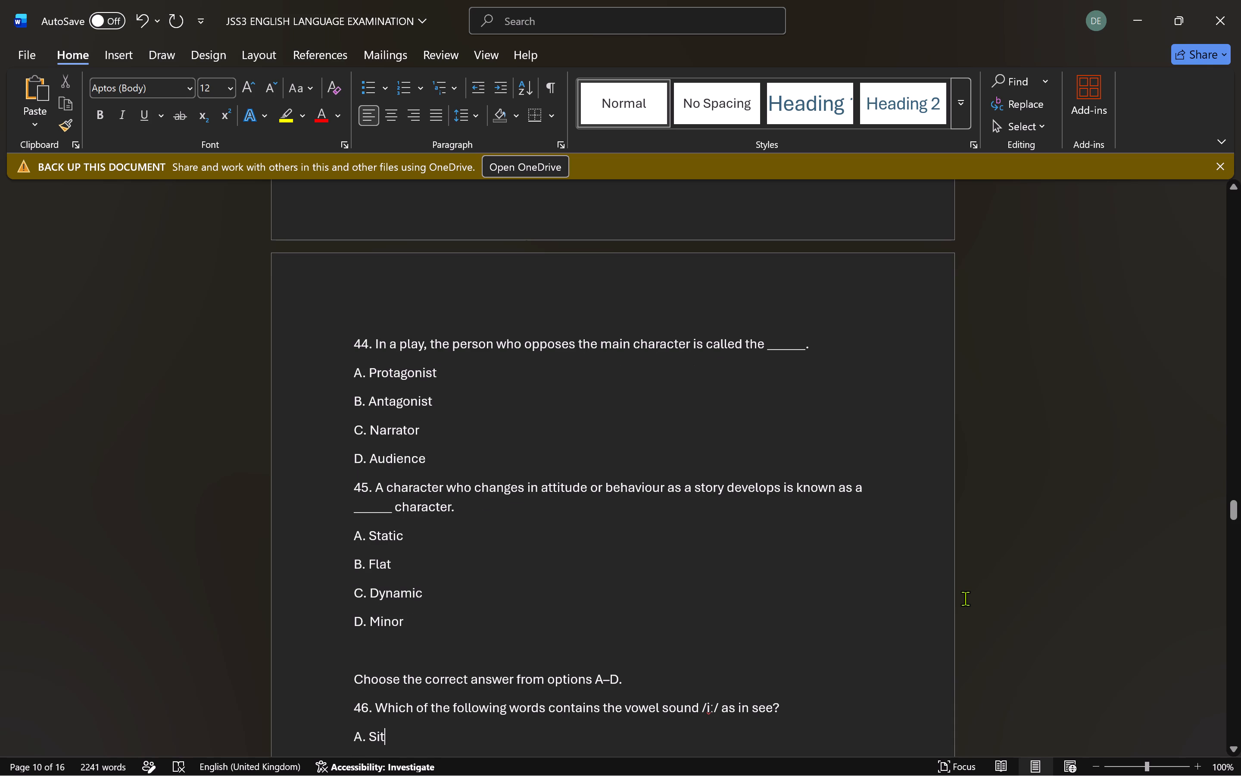
pyautogui.press('Down')
pyautogui.press('Down')
pyautogui.press('Down')
pyautogui.press('Down')
pyautogui.press('Down')
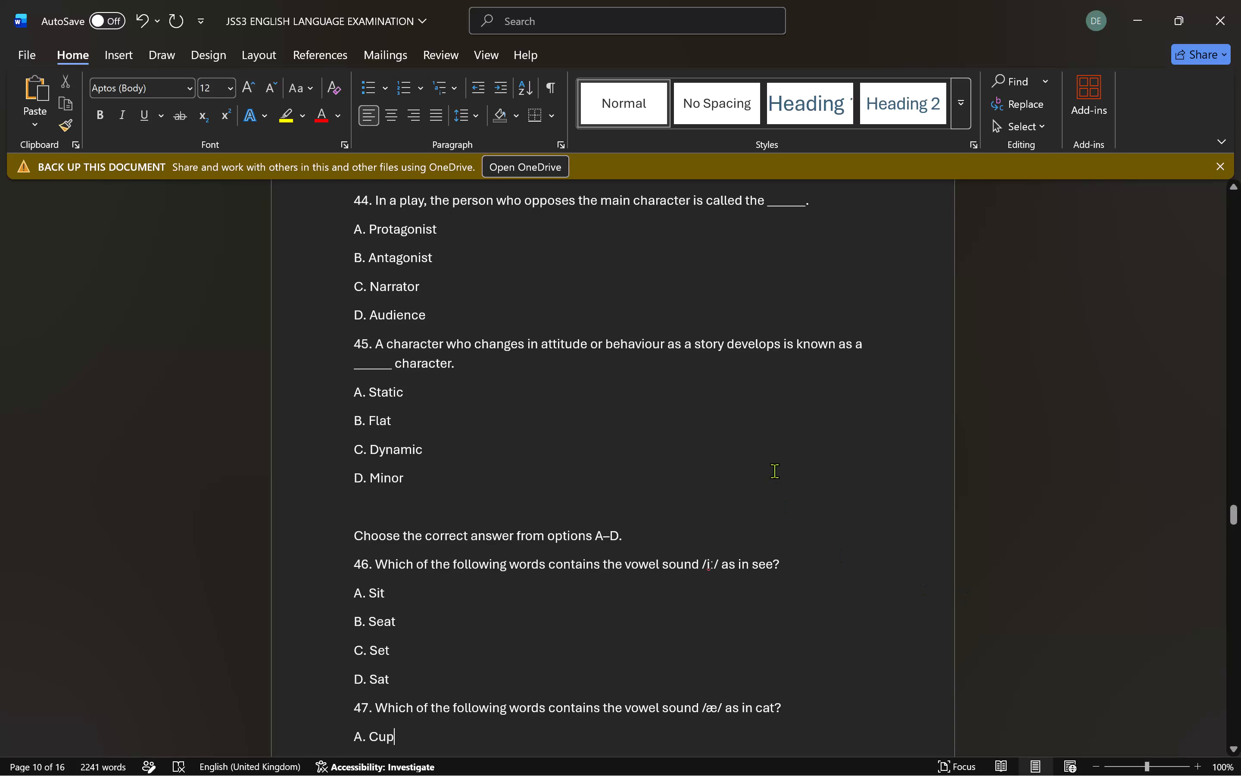
pyautogui.scroll(1, 774, 471)
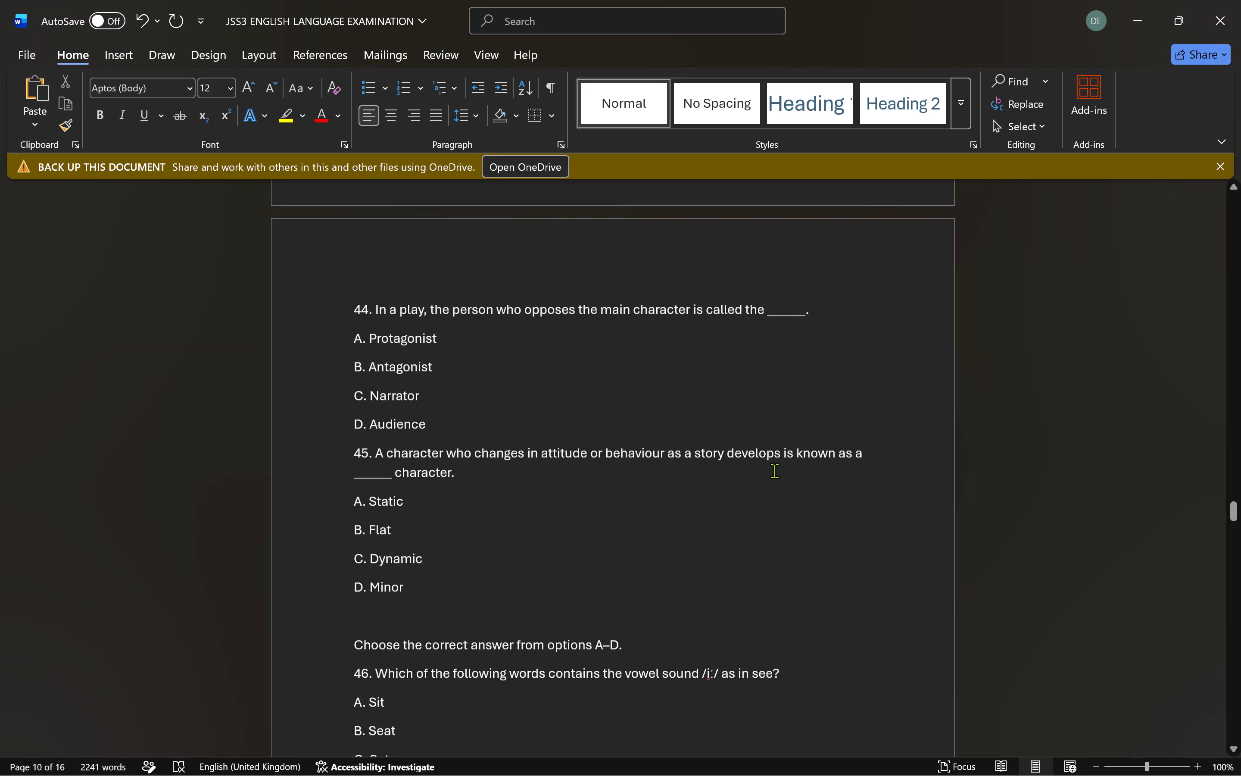
# Review the closing theory sections: the Section D football vocabulary word box and the Section E Literature-in-English questions up to the document's end.
pyautogui.scroll(-5, 774, 471)
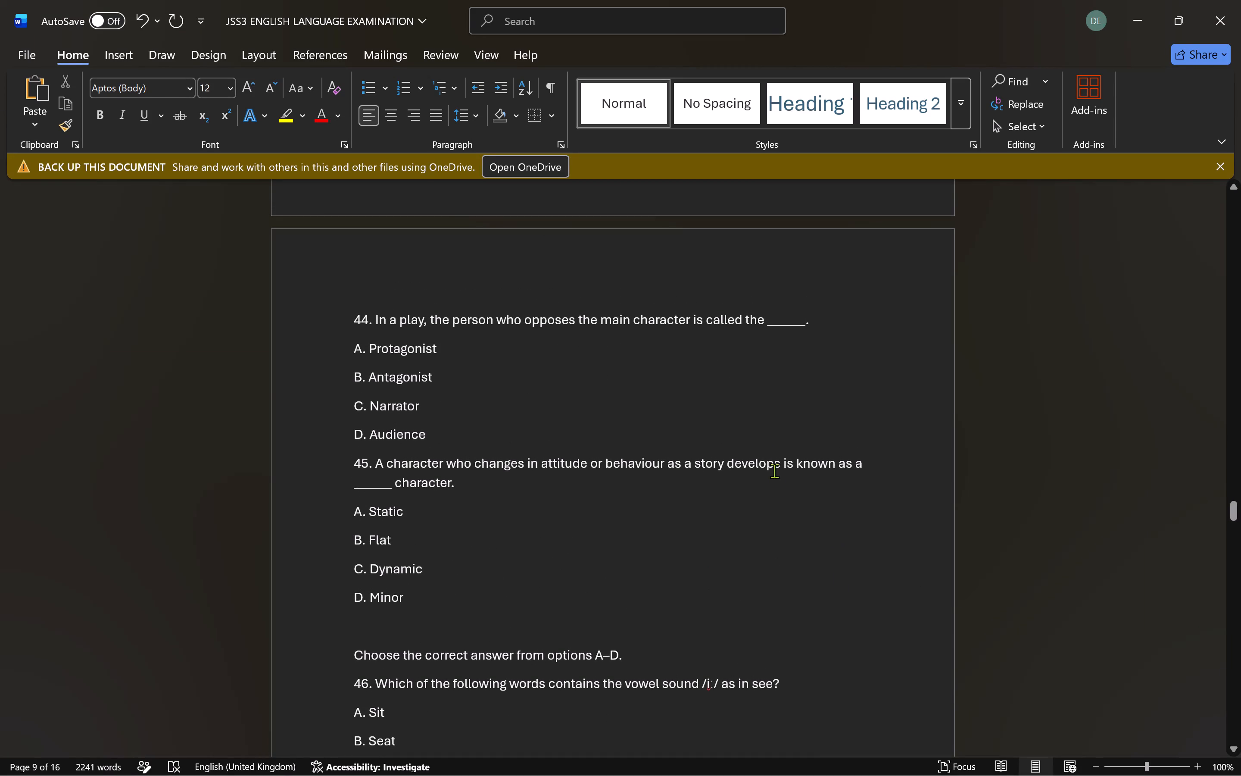
pyautogui.scroll(-20, 696, 541)
pyautogui.scroll(-20, 696, 541)
pyautogui.scroll(-20, 696, 541)
pyautogui.scroll(-8, 696, 541)
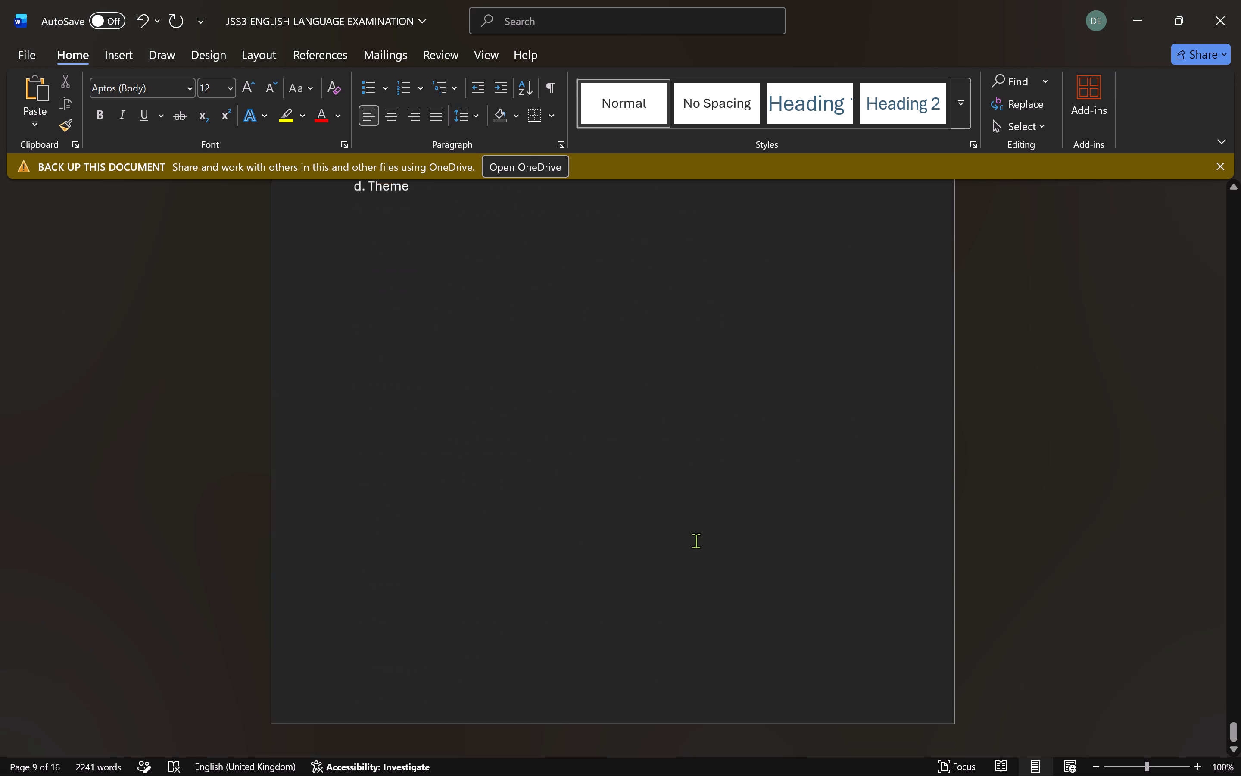
pyautogui.scroll(11, 696, 541)
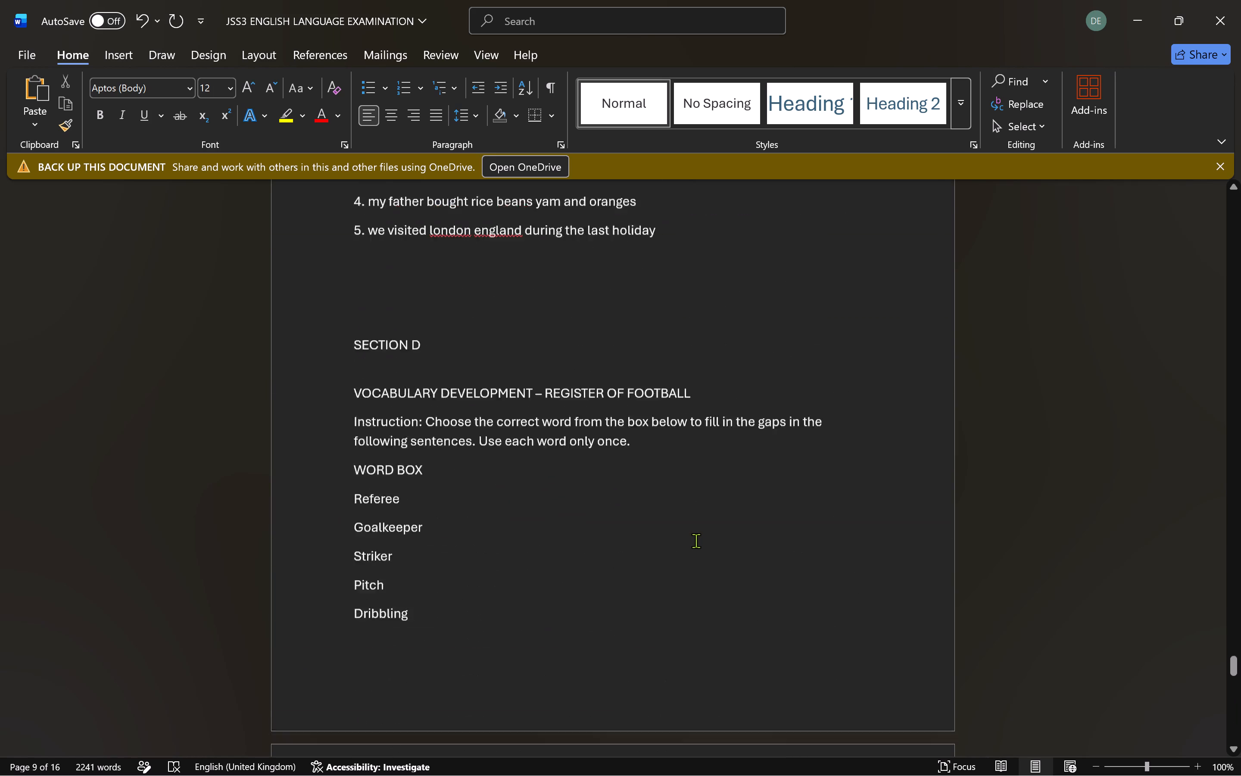
pyautogui.scroll(1, 696, 541)
pyautogui.scroll(-2, 696, 541)
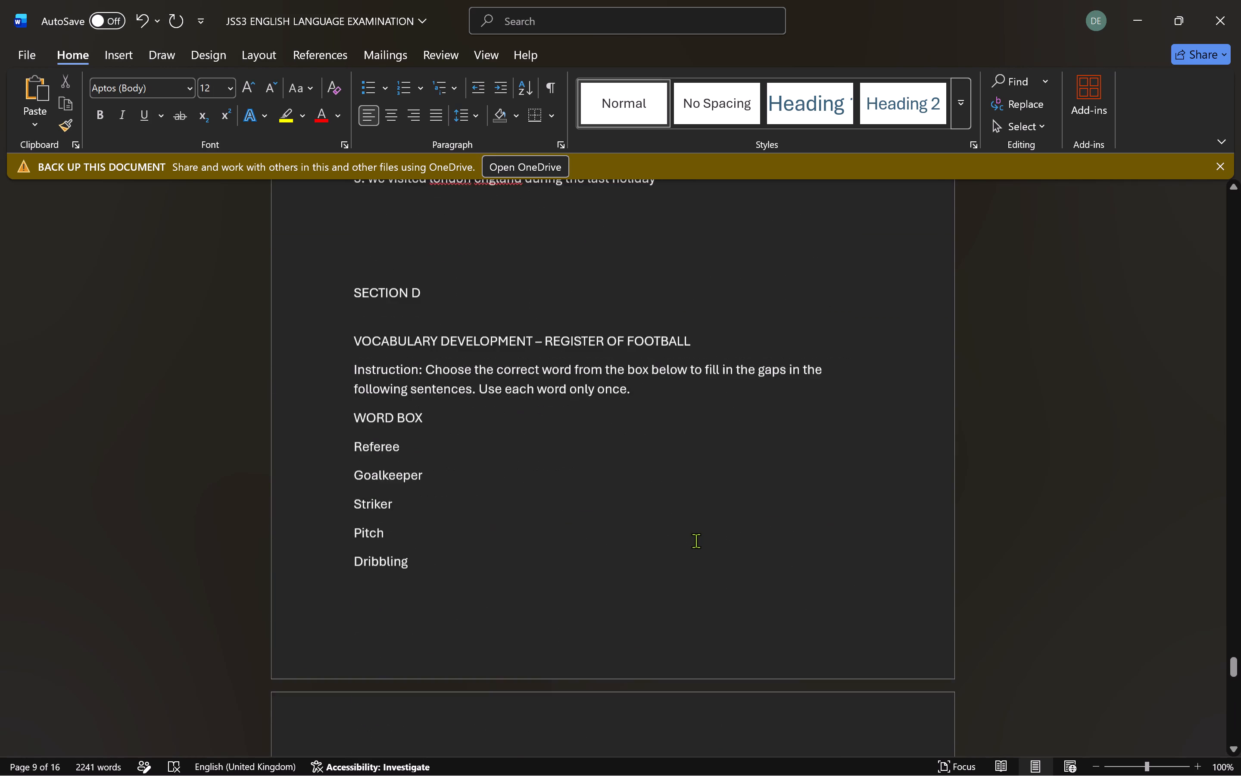
pyautogui.scroll(-10, 696, 541)
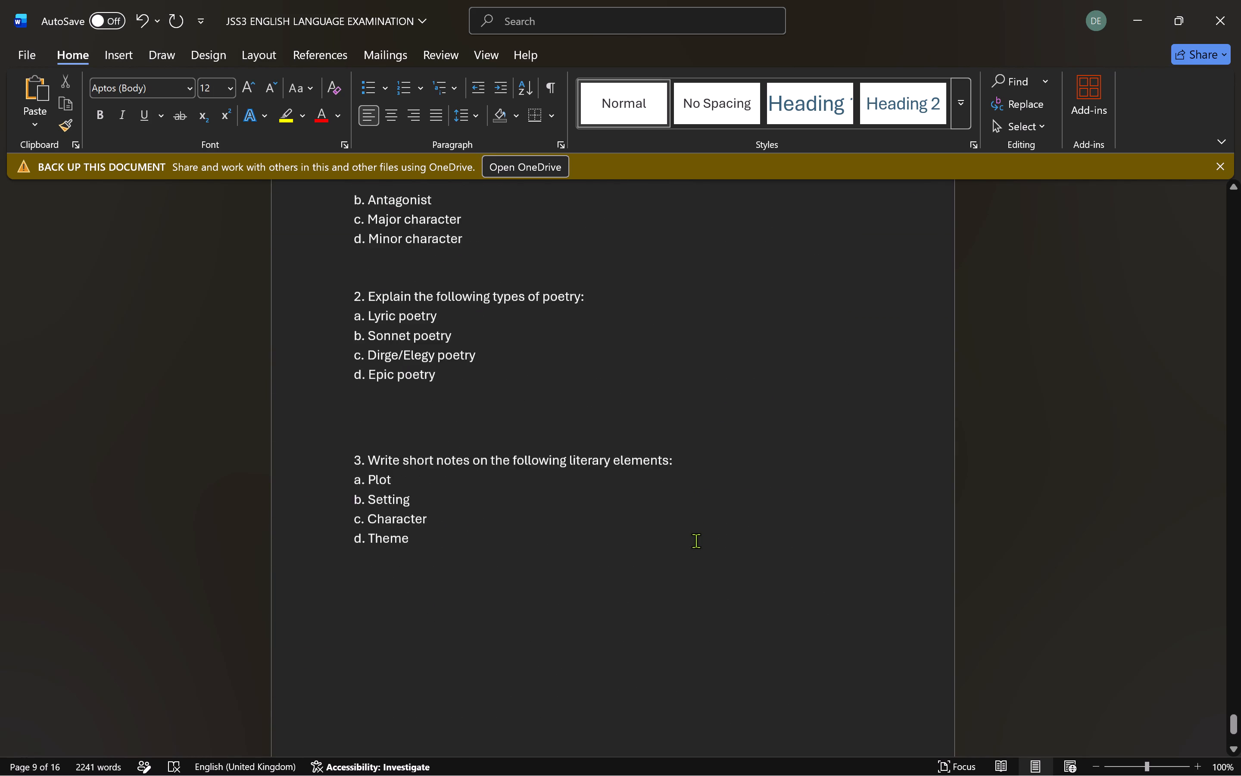
pyautogui.scroll(2, 696, 541)
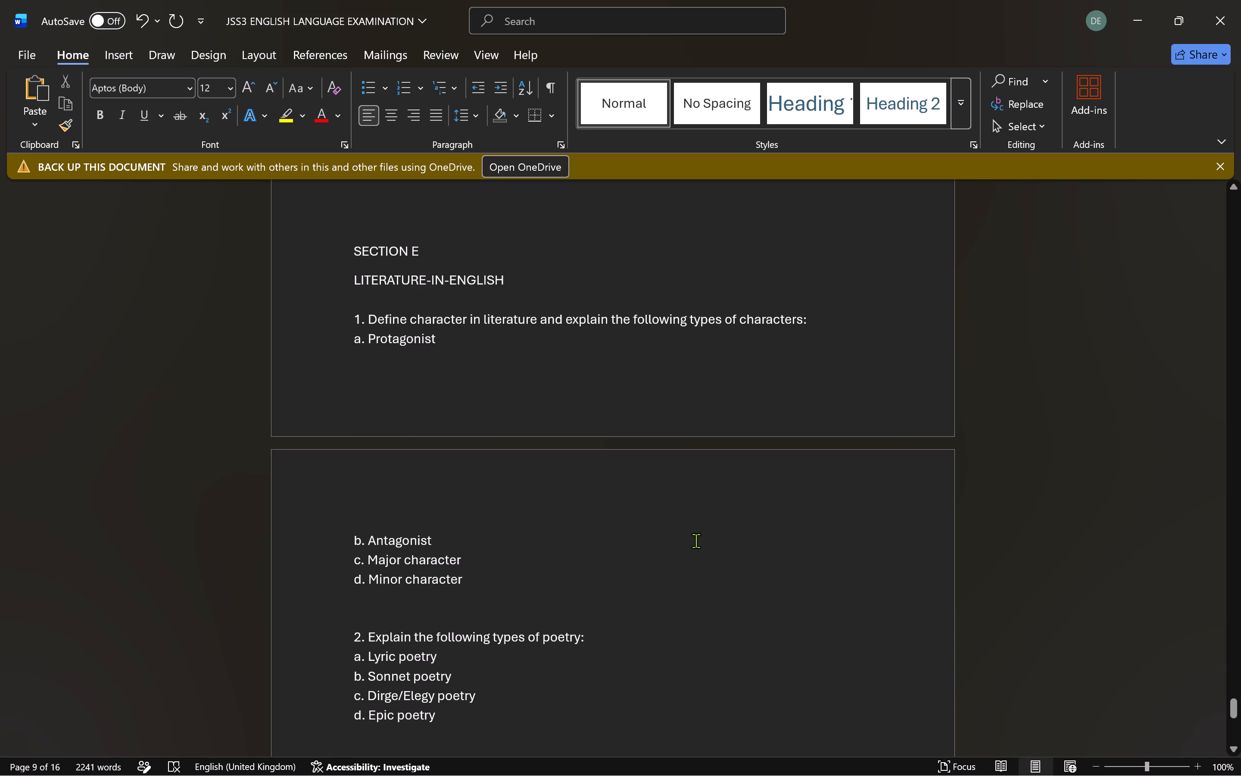
pyautogui.press('Down')
pyautogui.press('Down')
pyautogui.press('Down')
pyautogui.press('Down')
pyautogui.press('Down')
pyautogui.press('Down')
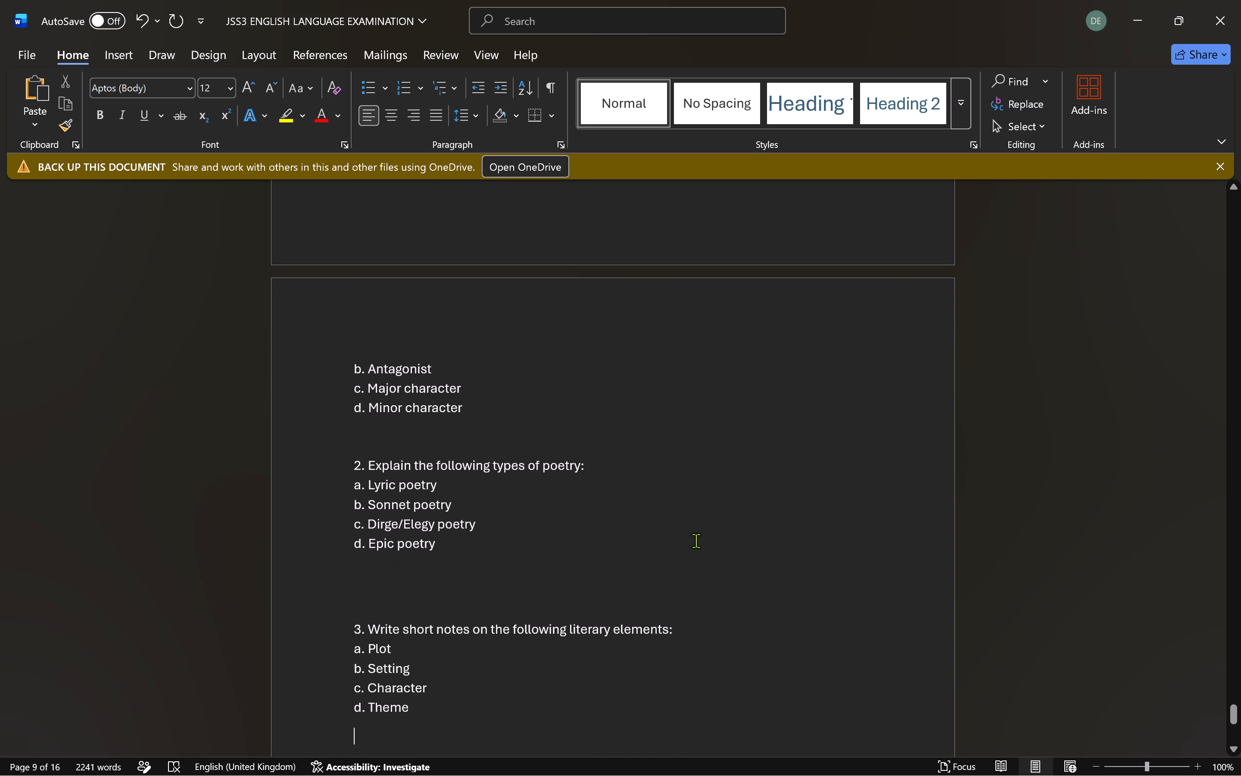
pyautogui.press('Down')
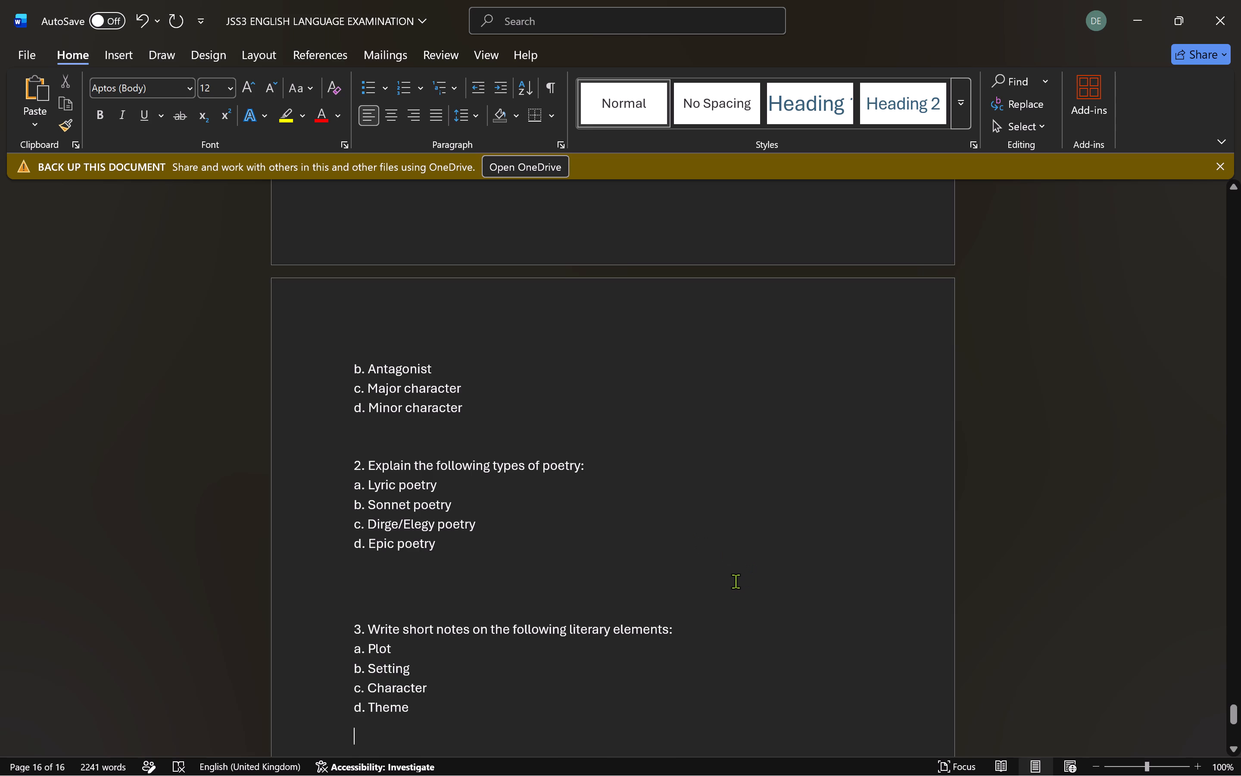
pyautogui.scroll(1, 736, 581)
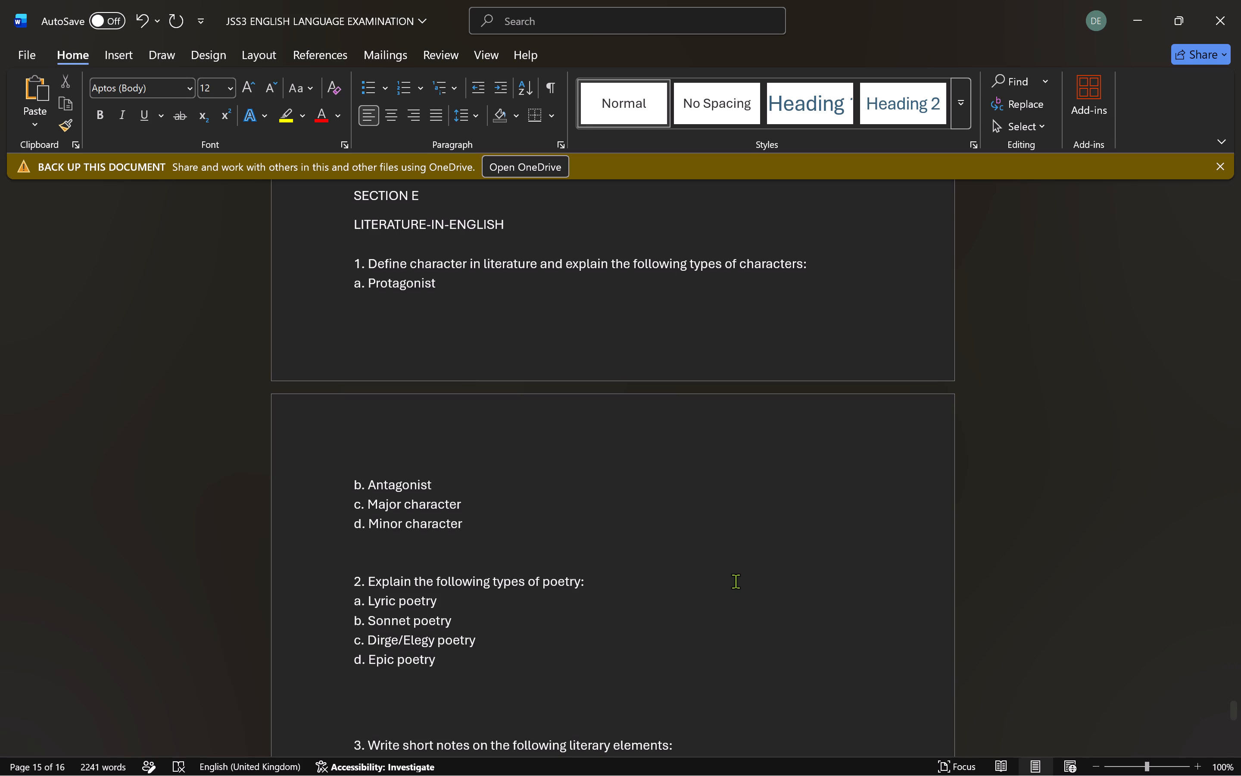
pyautogui.press('Down')
pyautogui.press('Down')
pyautogui.press('Down')
pyautogui.press('Down')
# Review Section E questions 2 and 3, on types of poetry and literary elements, down to the end of the document.
pyautogui.press('Down')
pyautogui.press('Down')
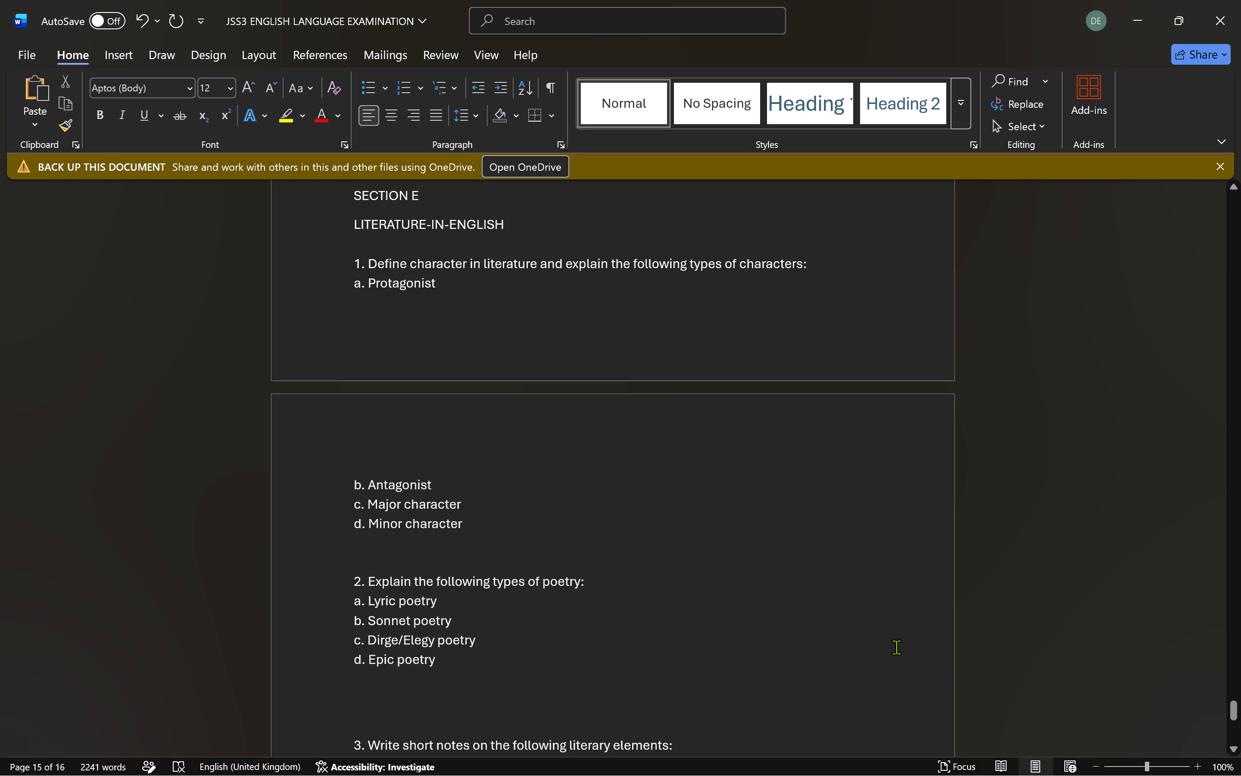
pyautogui.press('Down')
pyautogui.press('Down')
pyautogui.press('Down')
pyautogui.press('Down')
pyautogui.press('Down')
pyautogui.press('Down')
pyautogui.press('Down')
pyautogui.press('Down')
pyautogui.click(642, 690)
pyautogui.press('Down')
pyautogui.press('Down')
pyautogui.press('Down')
pyautogui.press('Down')
pyautogui.press('Down')
pyautogui.press('Down')
pyautogui.press('Down')
pyautogui.press('Down')
pyautogui.press('Down')
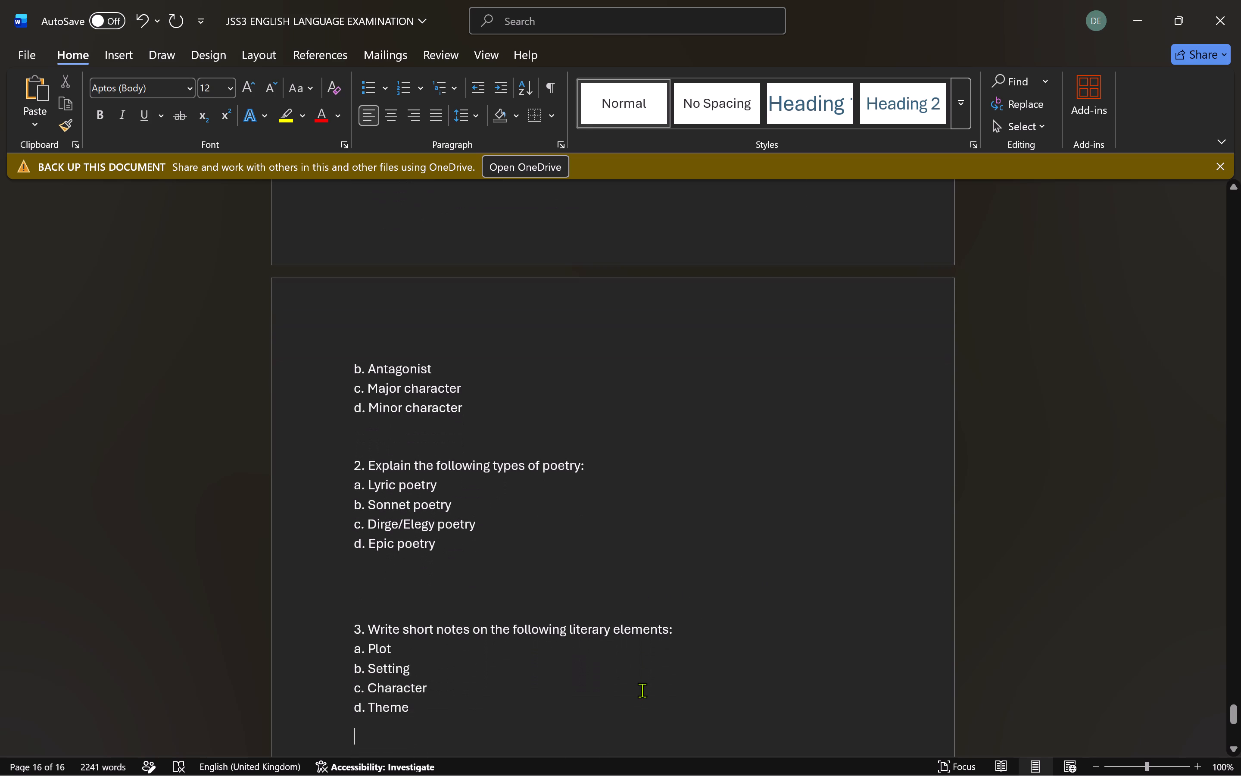
pyautogui.press('Down')
# Delete Section E question 1 on character types with its sub-items a to d, and remove the blank lines before question 2.
pyautogui.scroll(3, 642, 690)
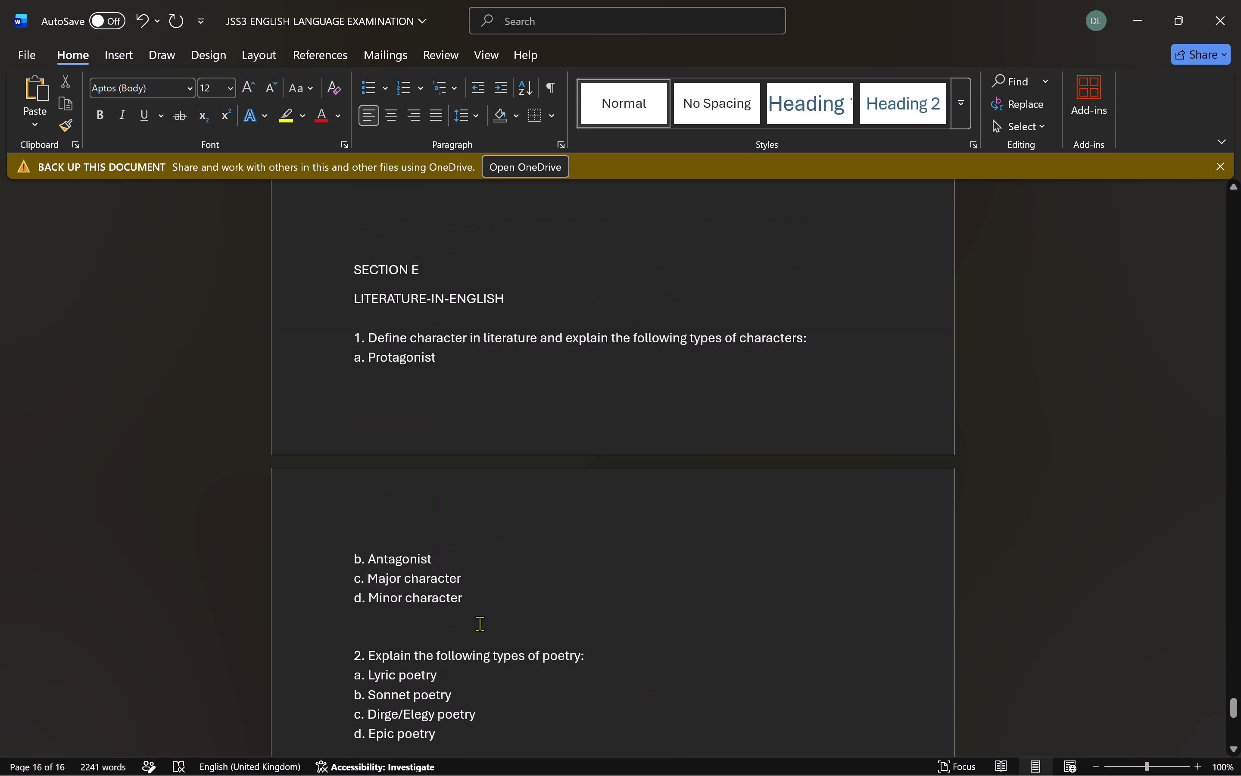
pyautogui.moveTo(483, 615); pyautogui.dragTo(288, 404)
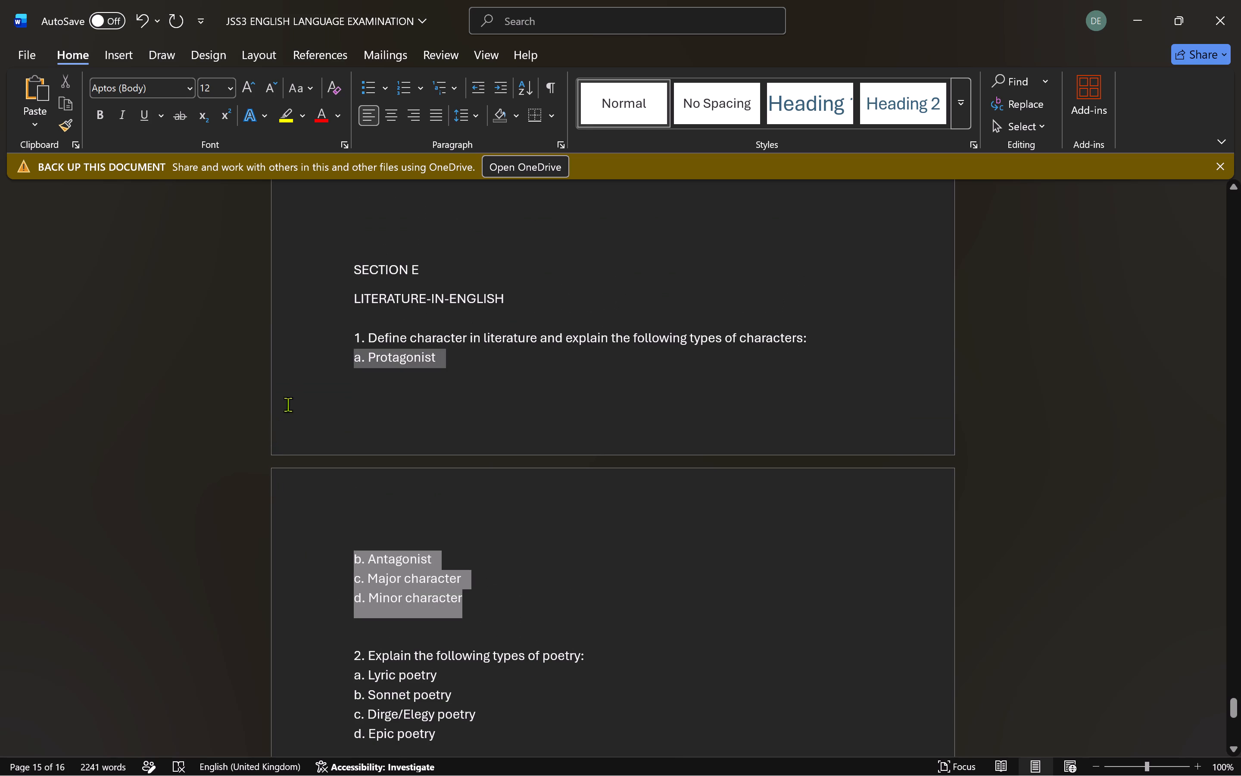
pyautogui.moveTo(288, 404); pyautogui.dragTo(327, 338)
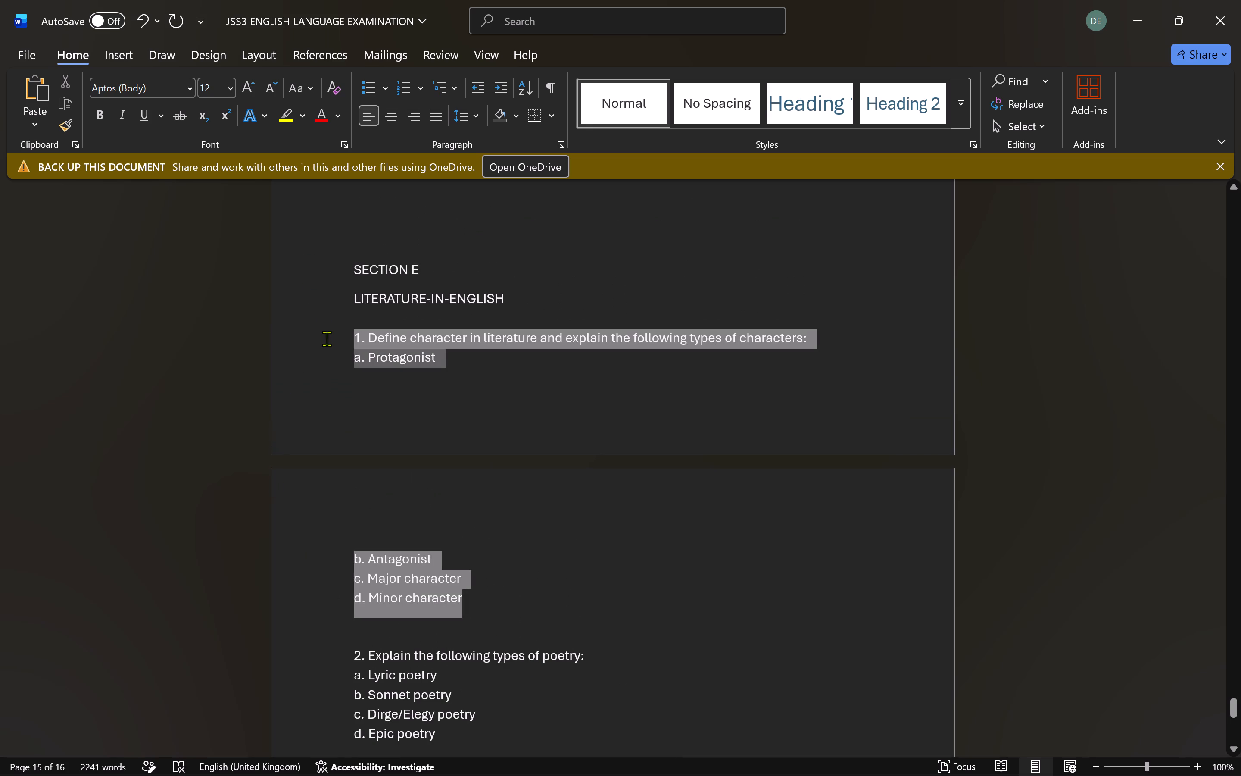
pyautogui.moveTo(327, 338); pyautogui.dragTo(327, 341)
pyautogui.press('BackSpace')
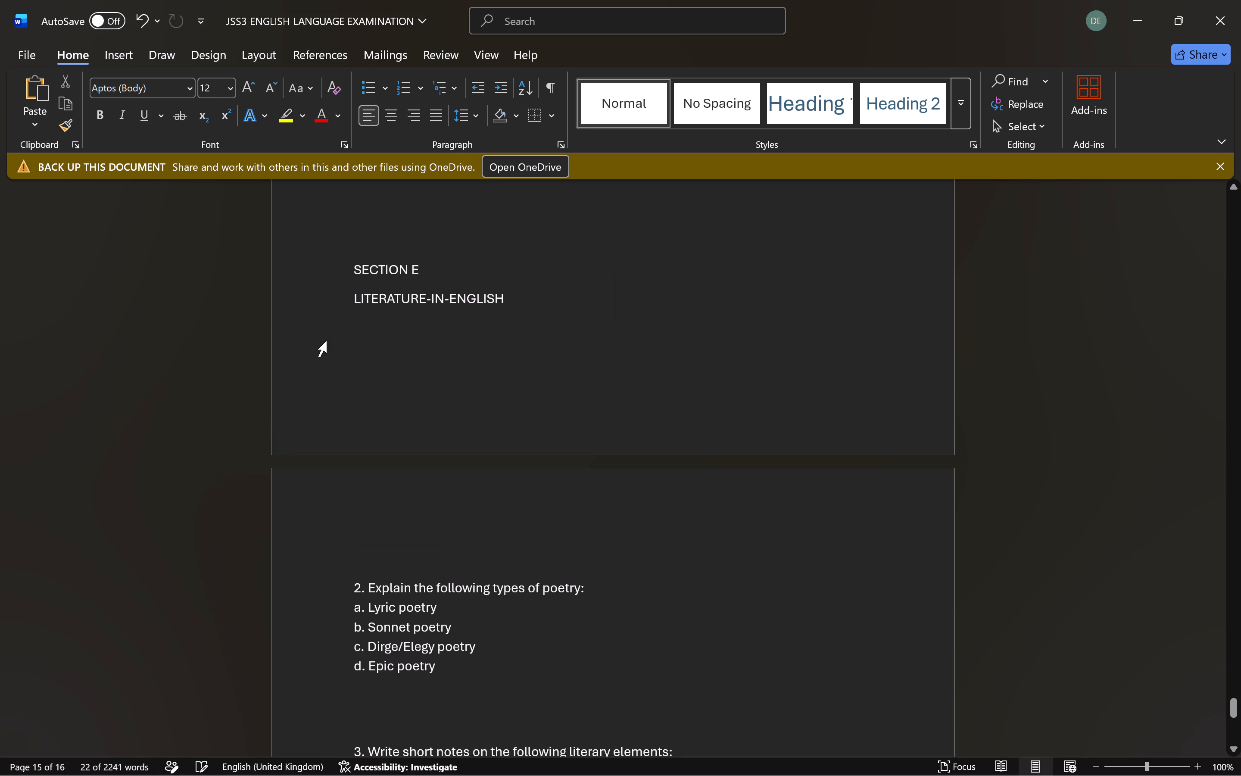
pyautogui.click(366, 538)
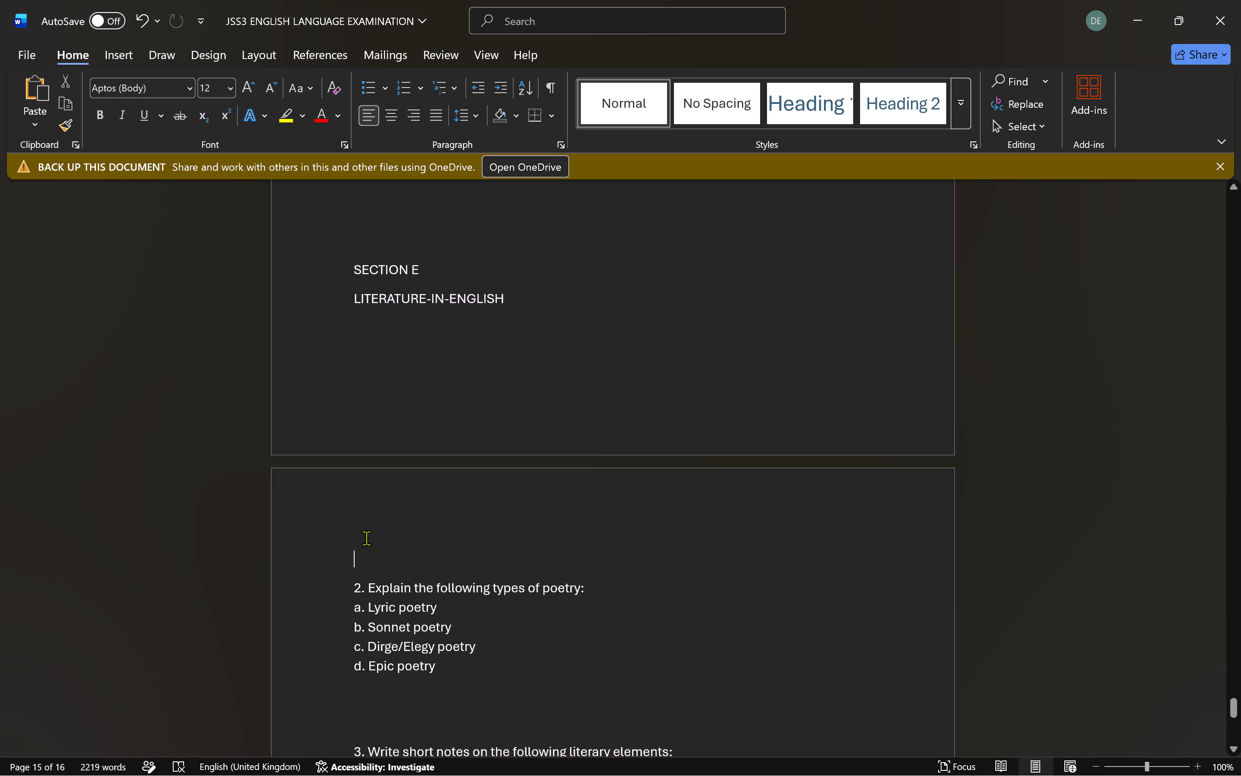
pyautogui.press('BackSpace')
pyautogui.press('BackSpace')
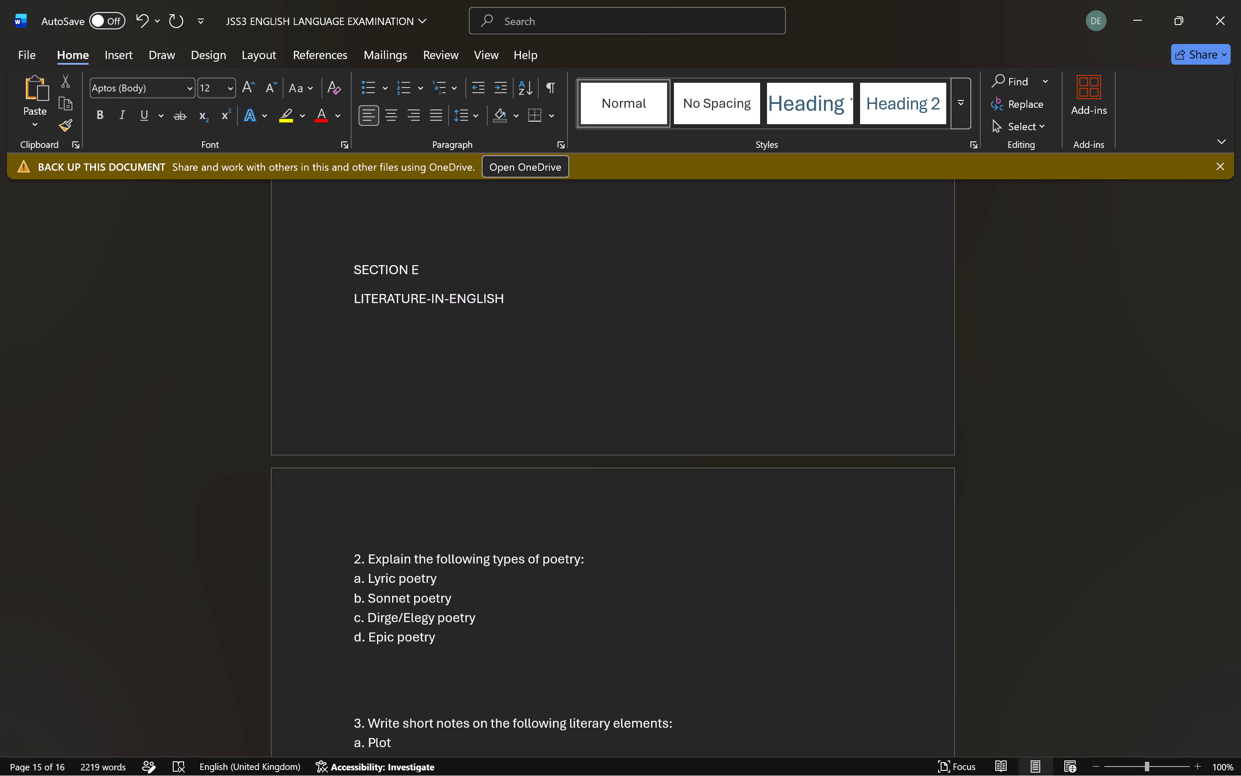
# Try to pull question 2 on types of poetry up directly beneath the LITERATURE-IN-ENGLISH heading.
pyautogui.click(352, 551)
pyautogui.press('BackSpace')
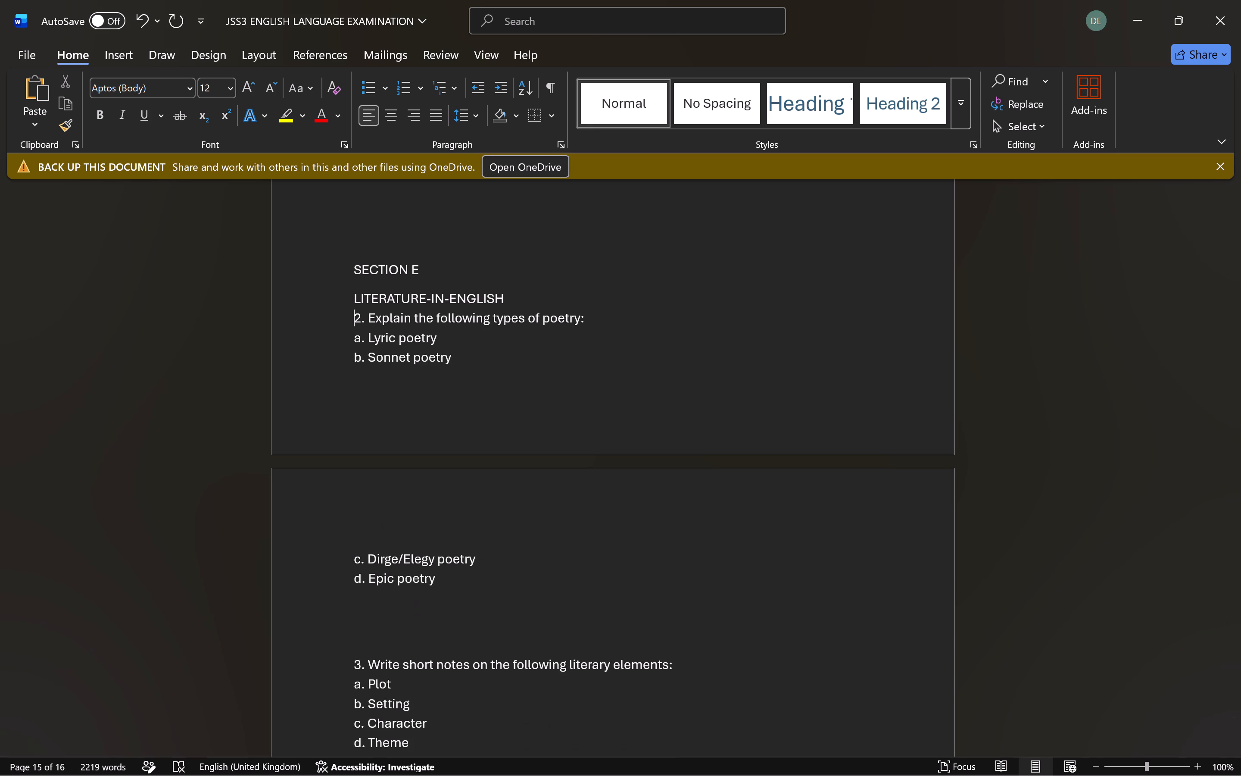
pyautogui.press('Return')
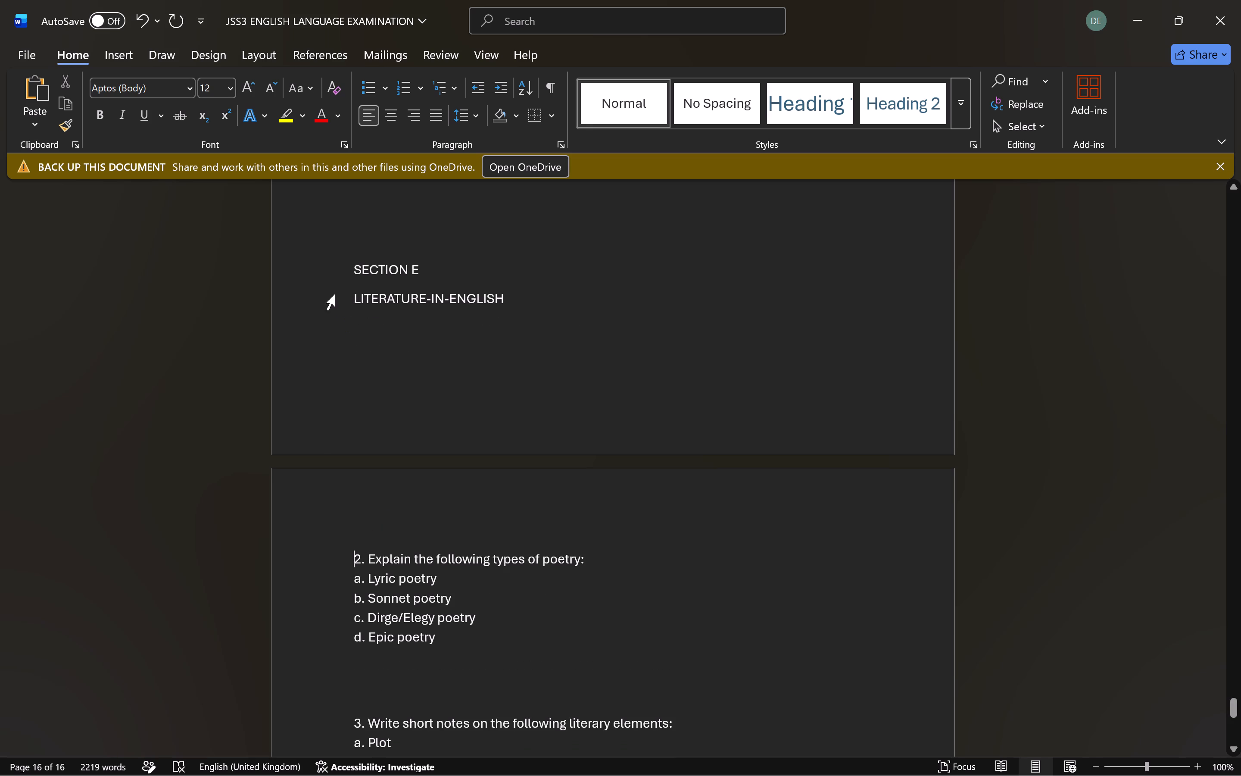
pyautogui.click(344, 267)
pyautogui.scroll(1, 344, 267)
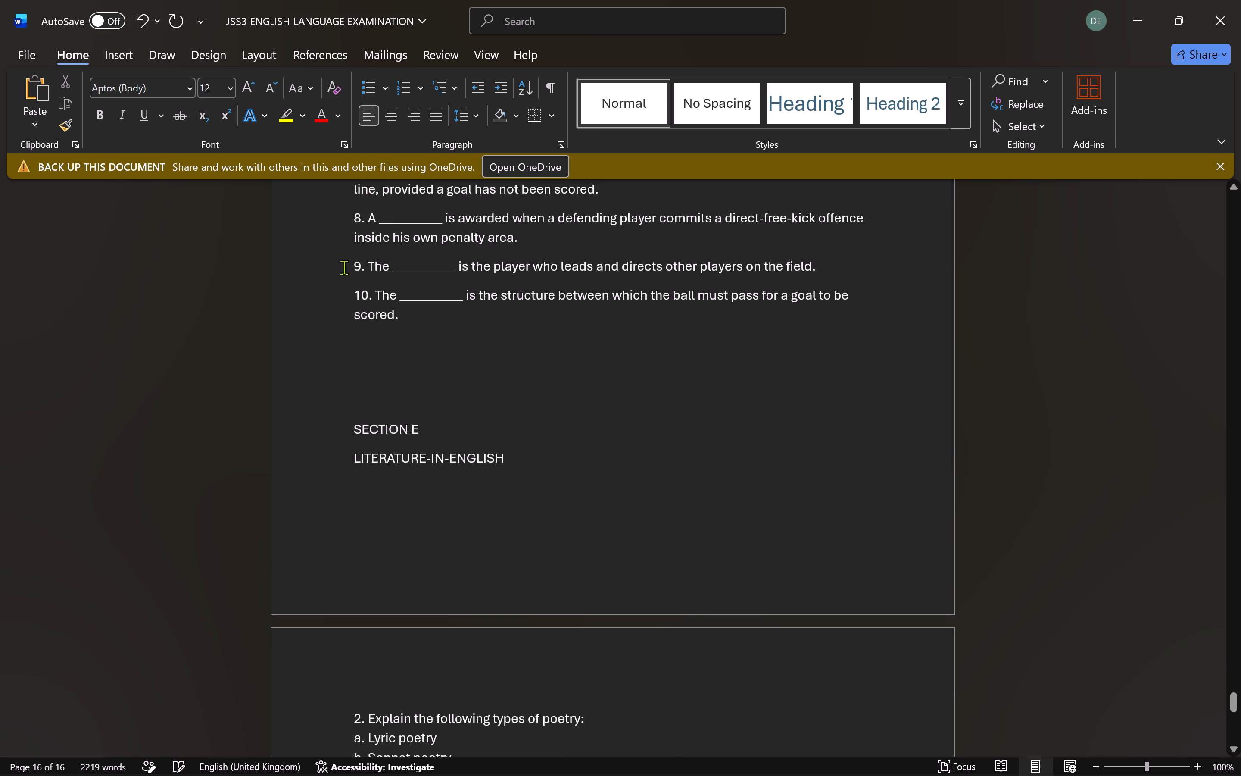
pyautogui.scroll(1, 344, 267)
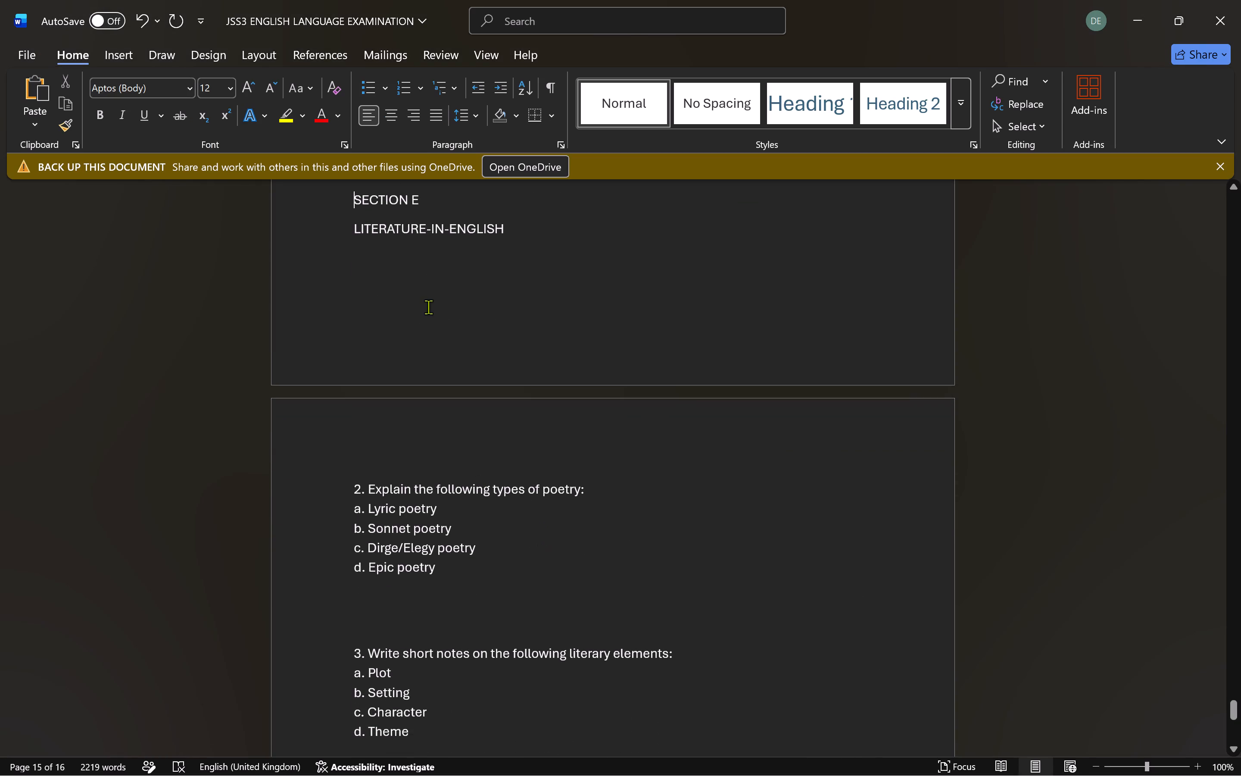
pyautogui.click(374, 296)
pyautogui.press('Return')
pyautogui.hotkey('ctrl', 'v')
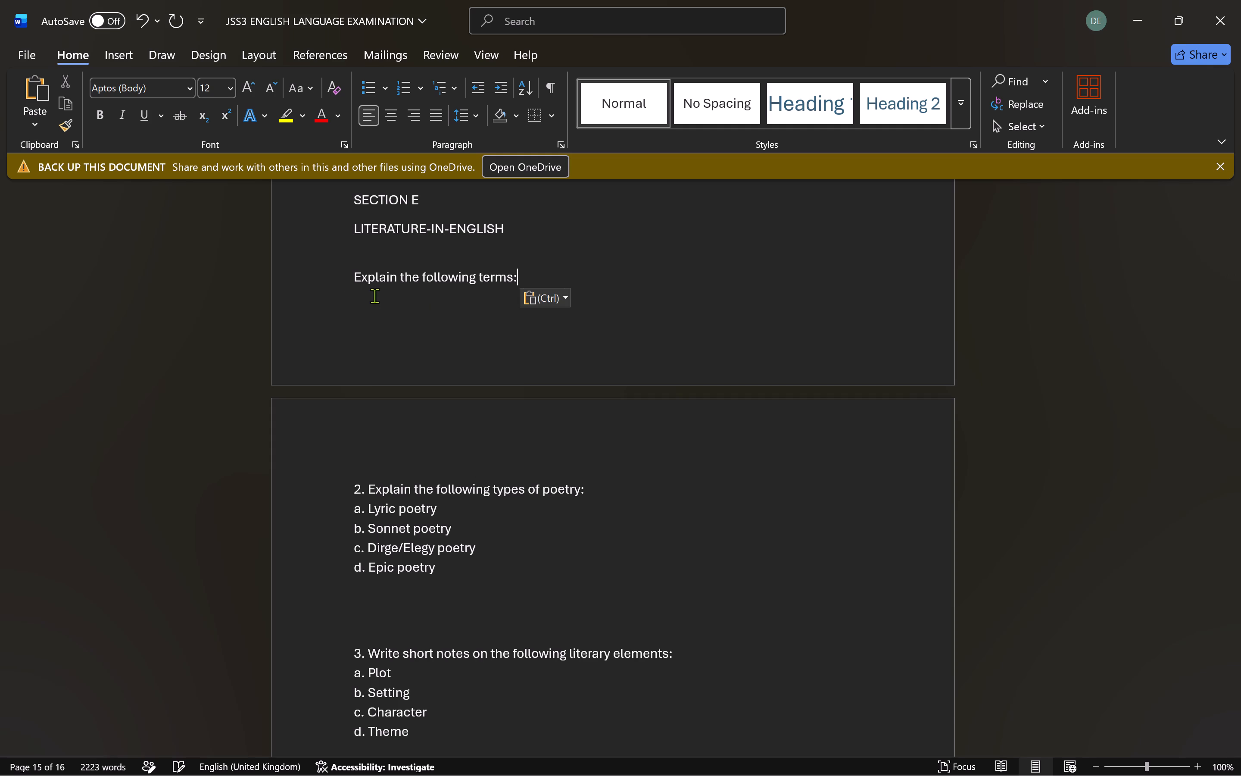
pyautogui.click(351, 282)
pyautogui.write('1.')
pyautogui.press('space')
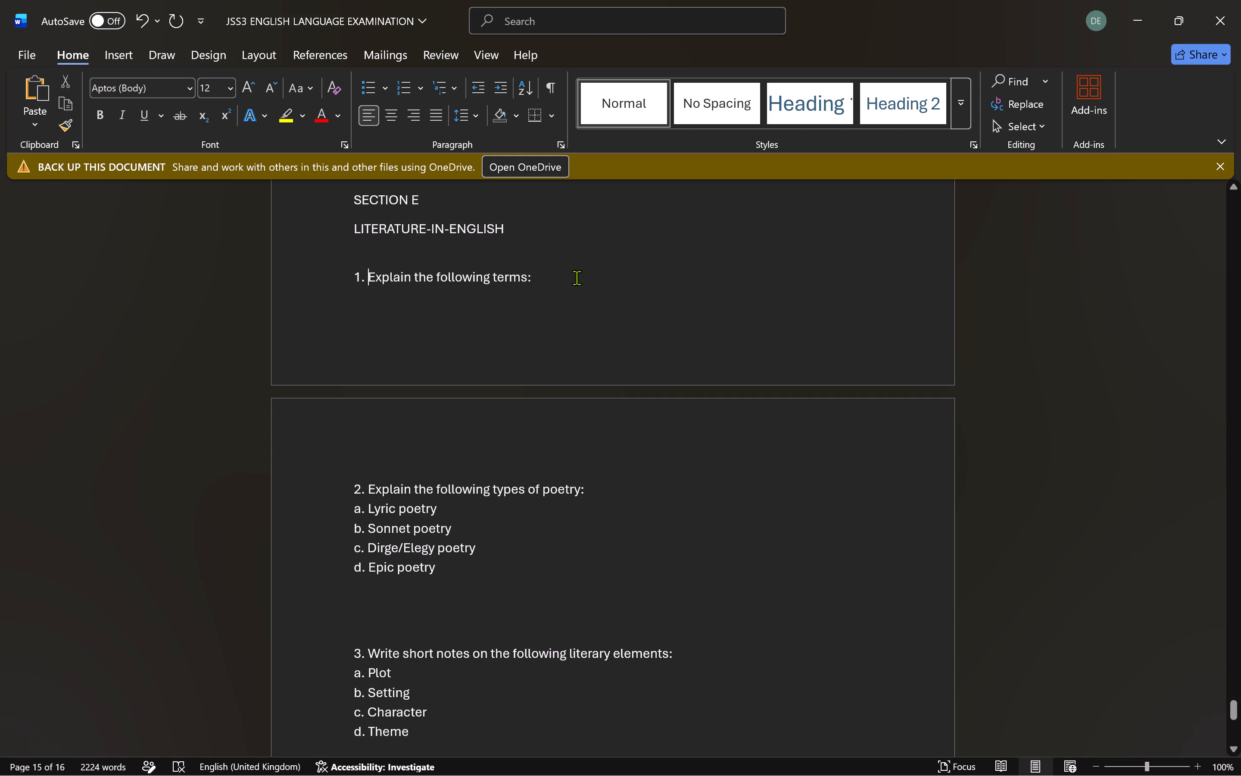
# Add sub-items "a. Comedy" and "b. Tragedy" on separate lines under Section E question 1.
pyautogui.click(577, 278)
pyautogui.hotkey('shift', 'Return')
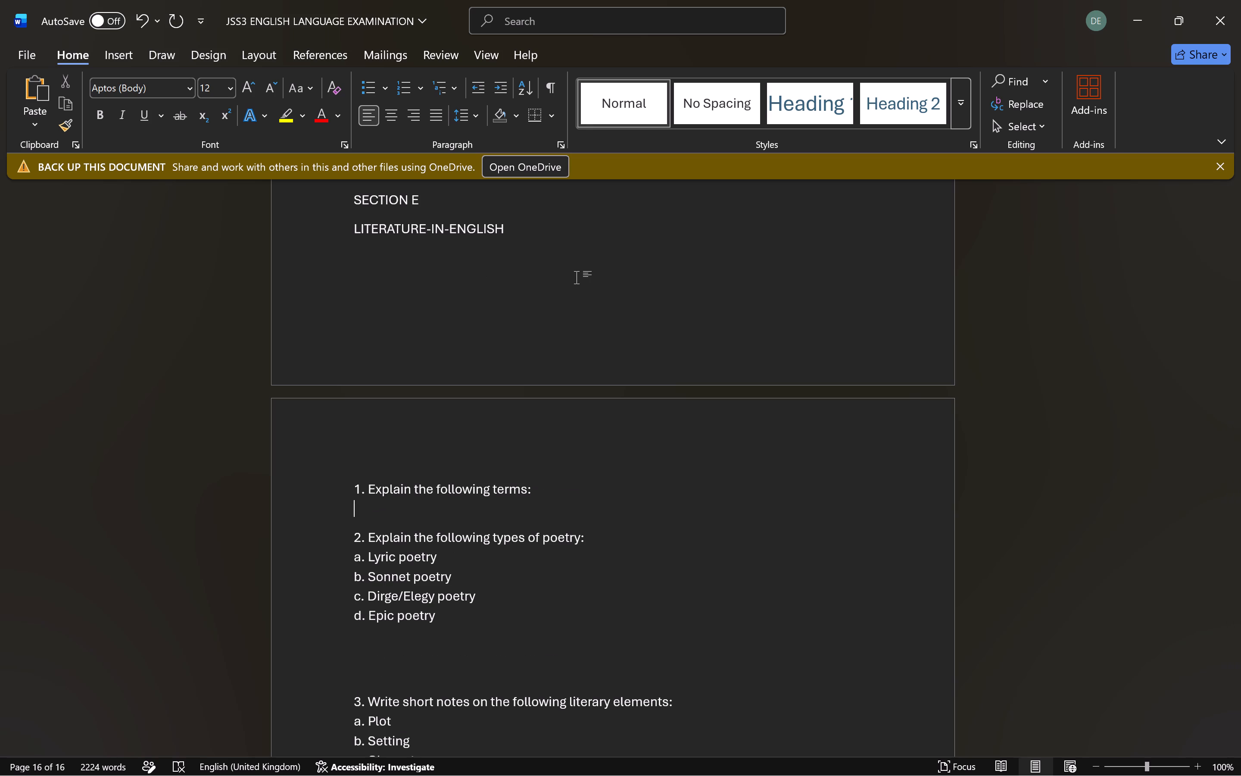
pyautogui.write('a.')
pyautogui.press('space')
pyautogui.write('Comd')
pyautogui.press('BackSpace')
pyautogui.write('edy')
pyautogui.hotkey('shift', 'Return')
pyautogui.write('b.')
pyautogui.press('space')
pyautogui.write('Tragedy')
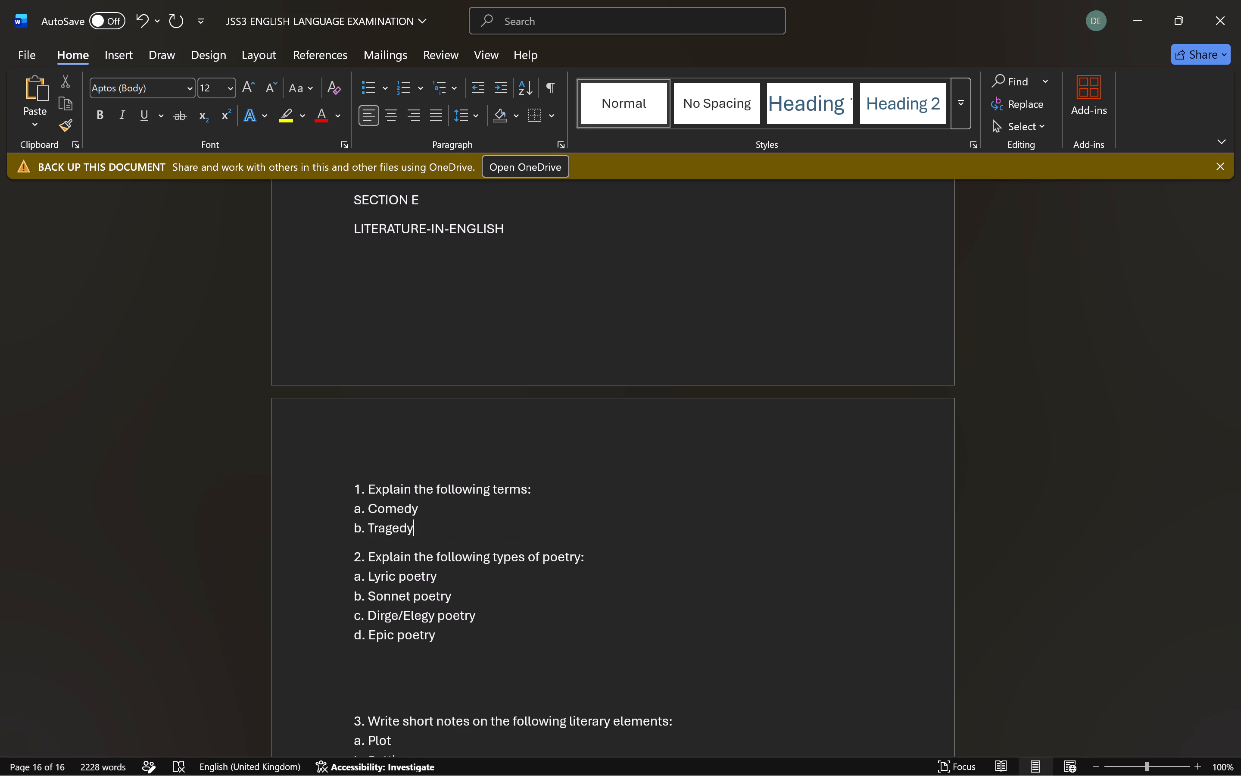
# Add sub-item "c. Tragi-comedy" on a new line under Section E question 1.
pyautogui.hotkey('shift', 'Return')
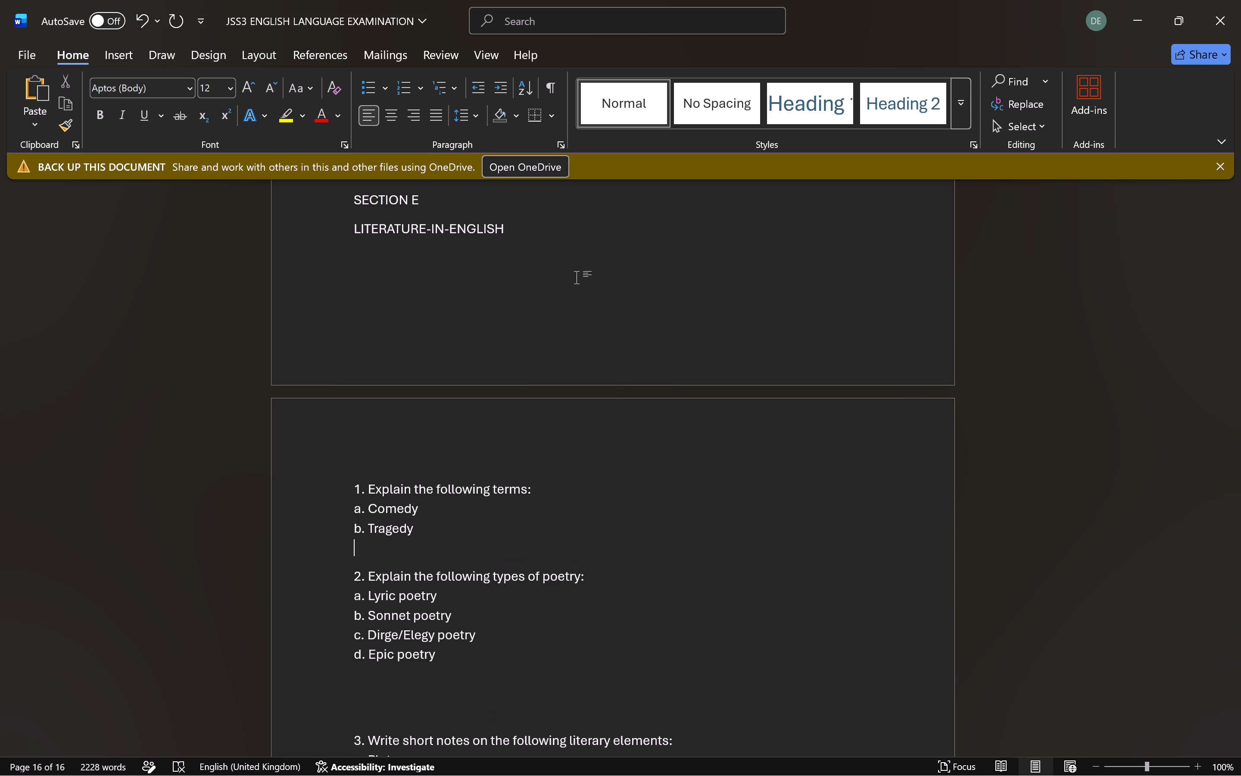
pyautogui.write('c.')
pyautogui.press('space')
pyautogui.write('Tragi')
pyautogui.press('c')
pyautogui.press('-')
pyautogui.write('co')
pyautogui.press('BackSpace')
pyautogui.press('BackSpace')
pyautogui.press('BackSpace')
pyautogui.press('BackSpace')
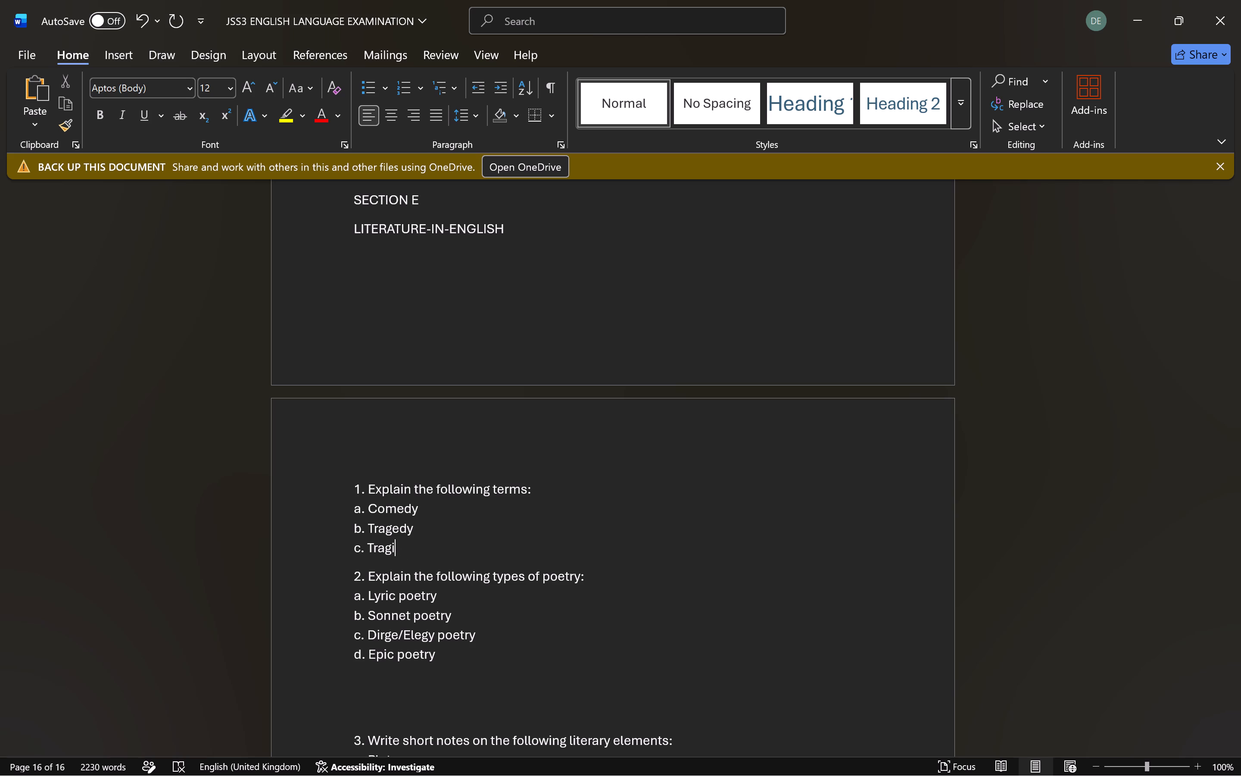
pyautogui.press('-')
pyautogui.write('comedy')
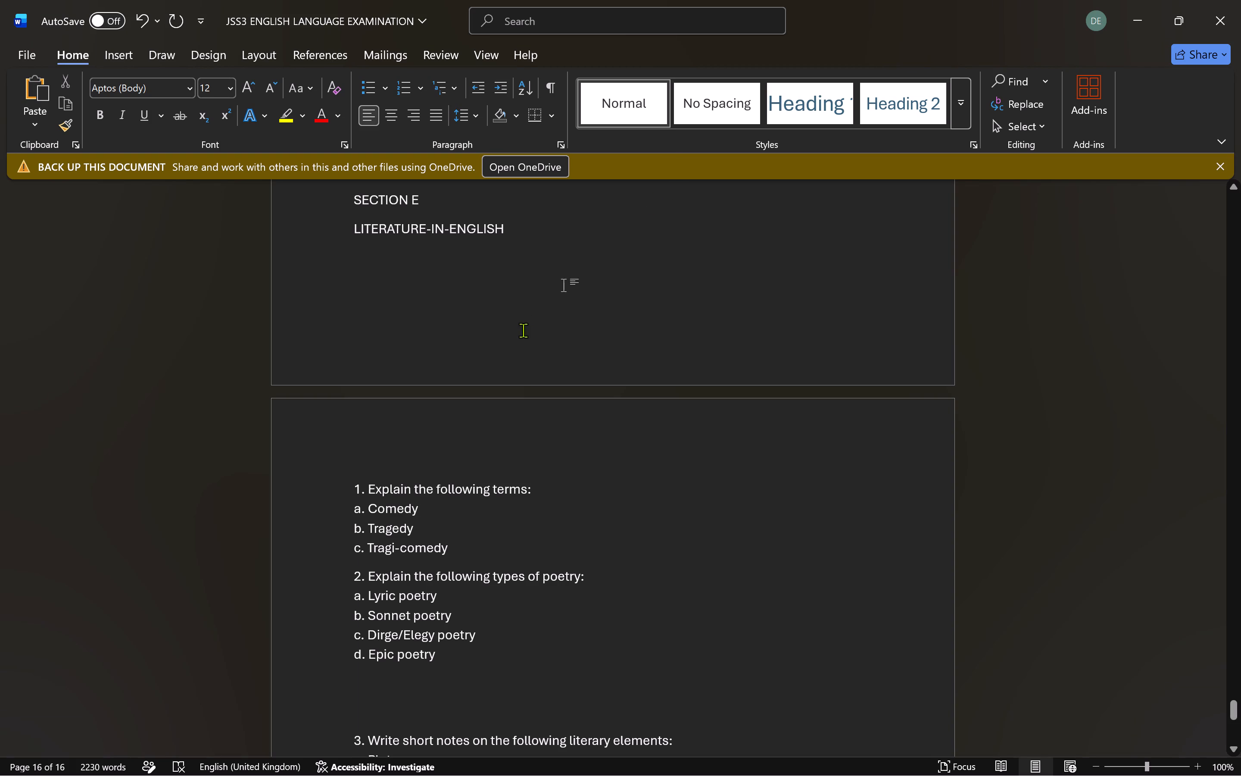
pyautogui.scroll(-3, 524, 329)
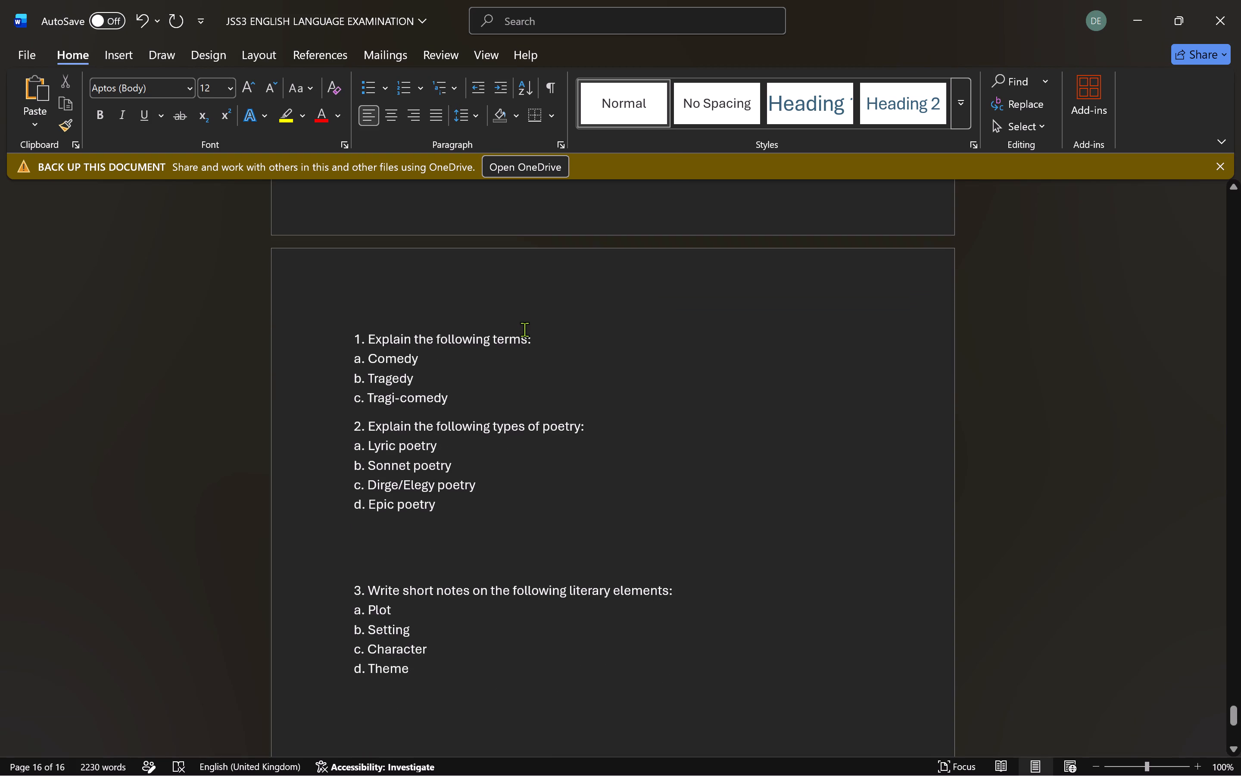
pyautogui.scroll(-2, 524, 329)
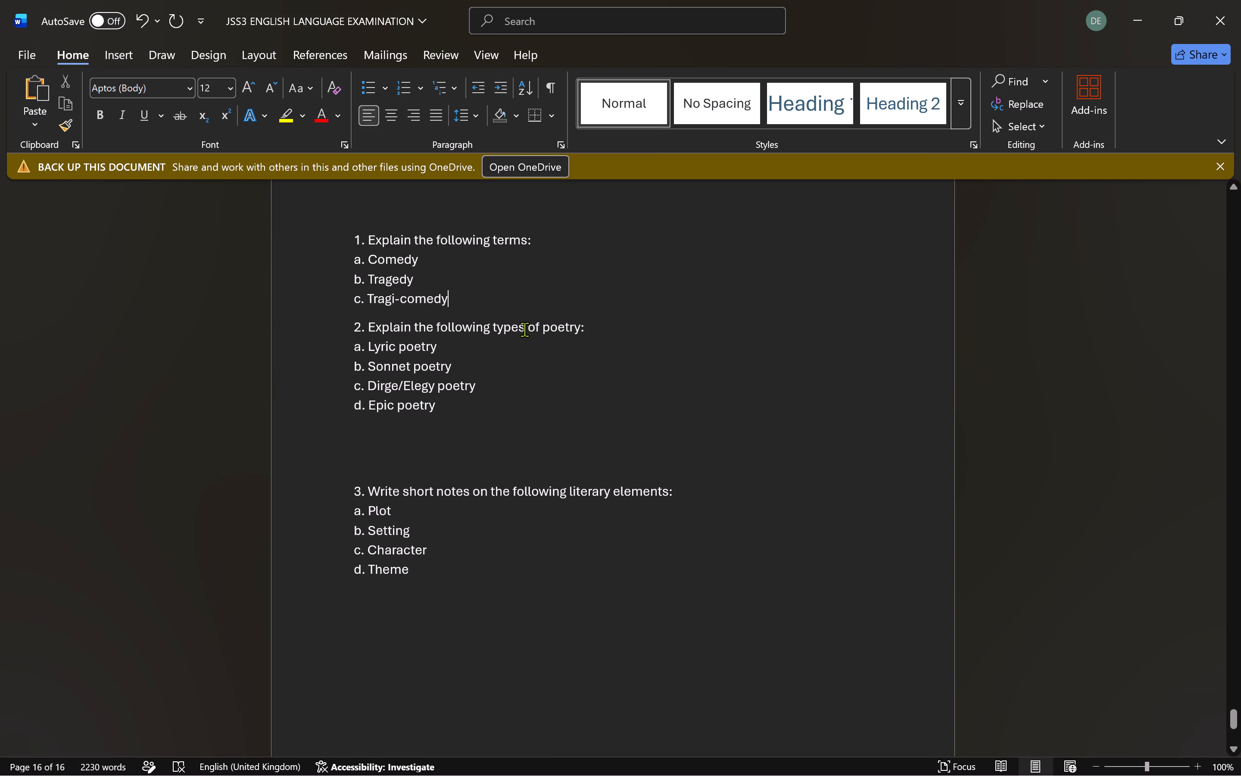
pyautogui.scroll(-1, 568, 419)
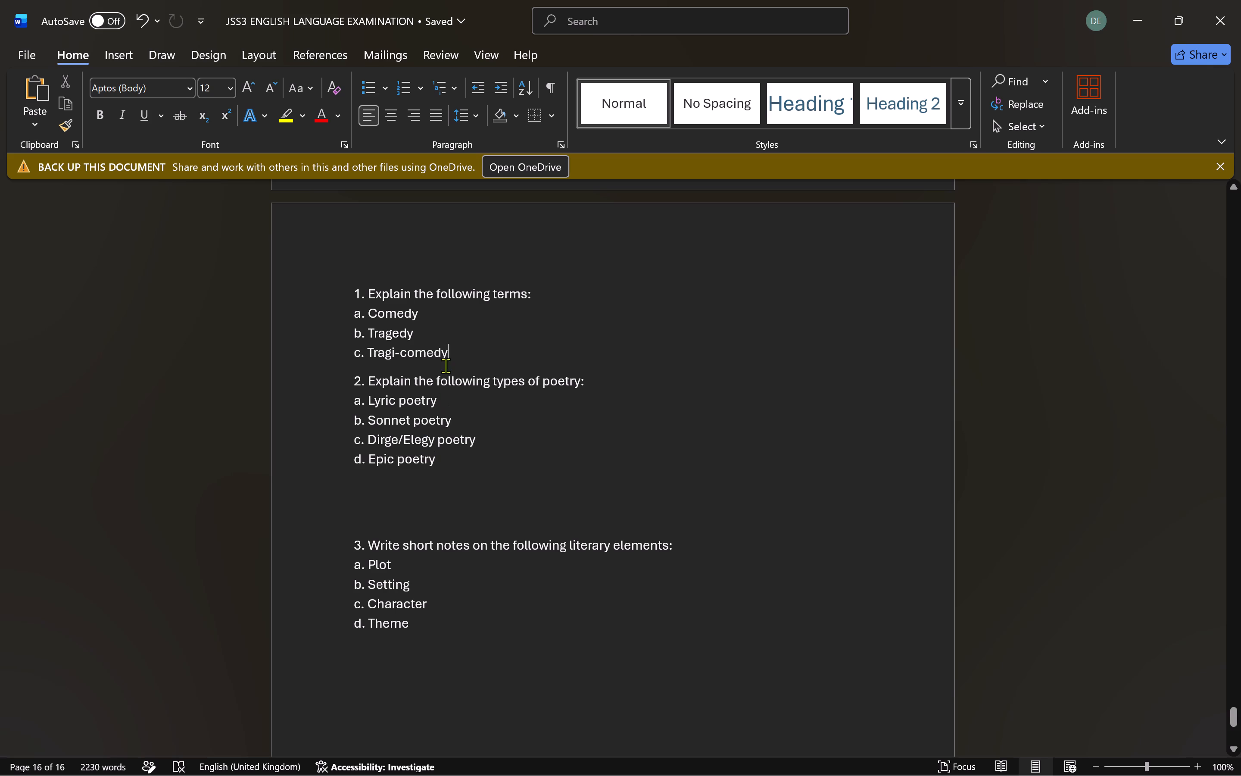
# Save the JSS3 English Language examination document again after a last check of Section E questions 1 to 3.
pyautogui.scroll(1, 425, 350)
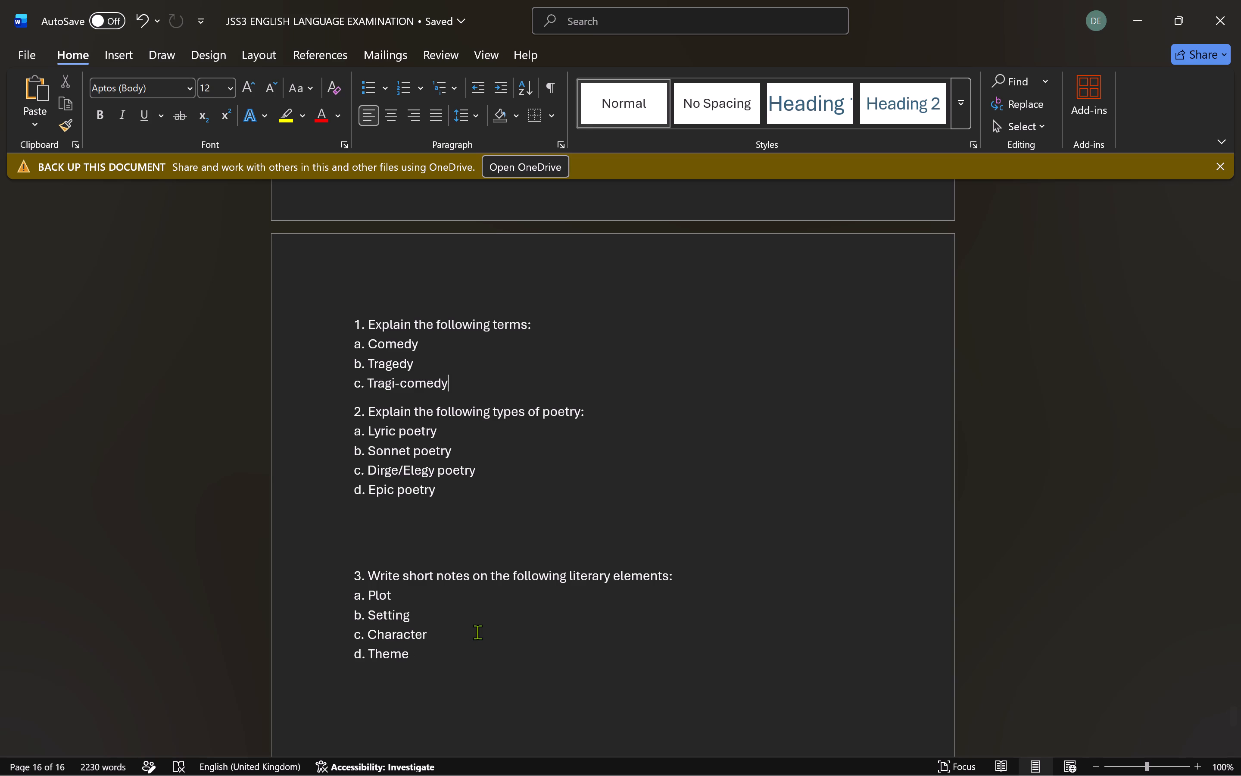
pyautogui.scroll(-1, 477, 653)
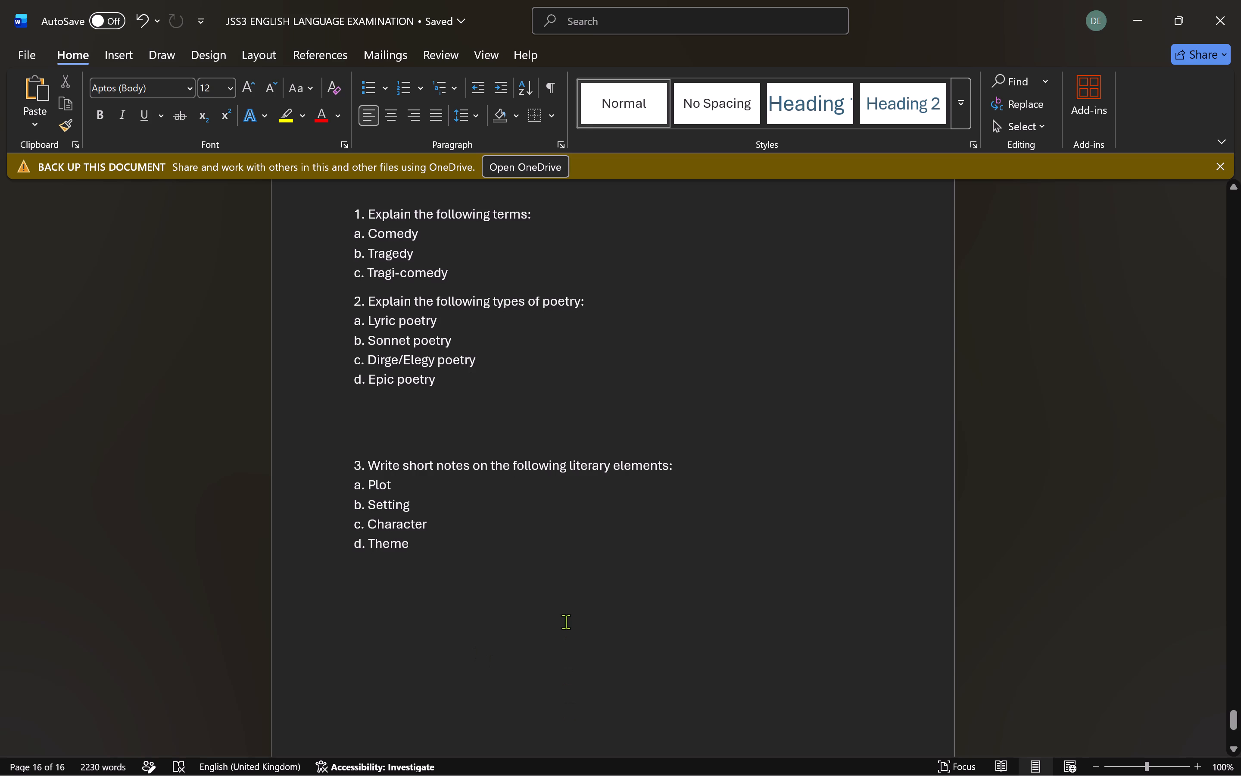
pyautogui.hotkey('ctrl', 's')
pyautogui.hotkey('ctrl', 's')
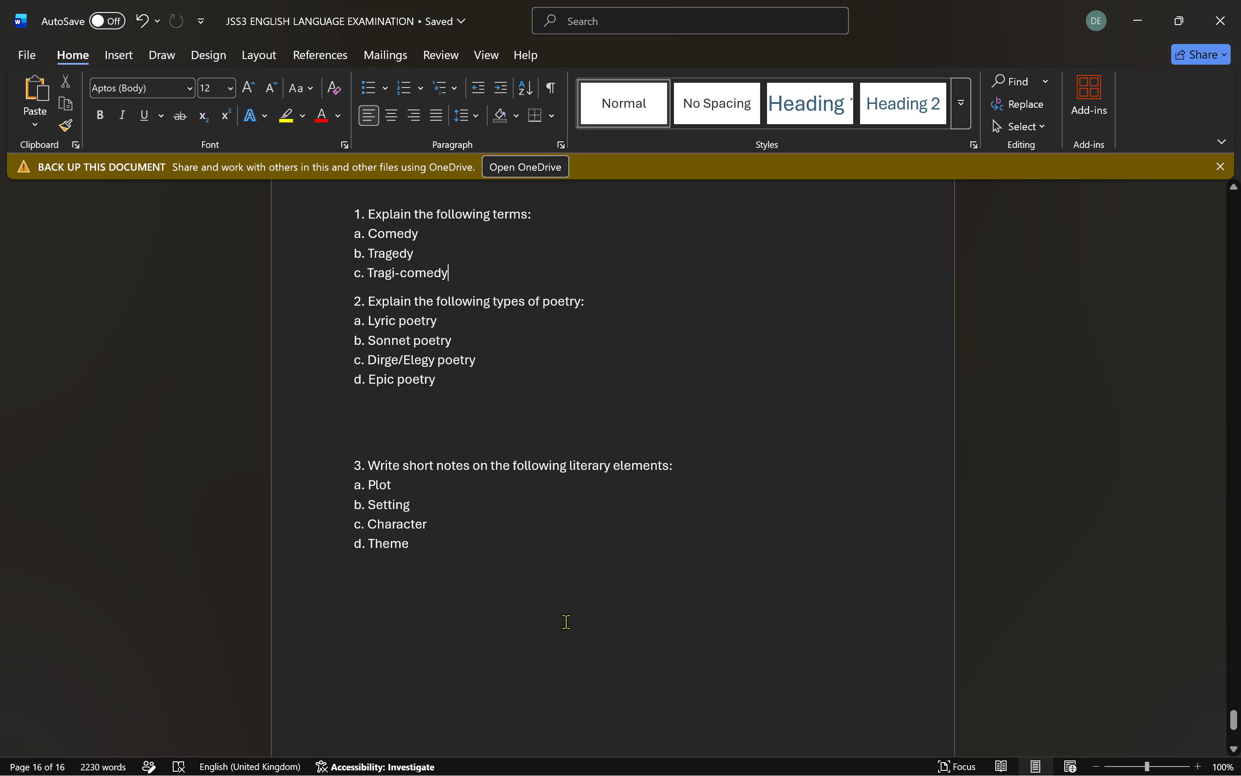
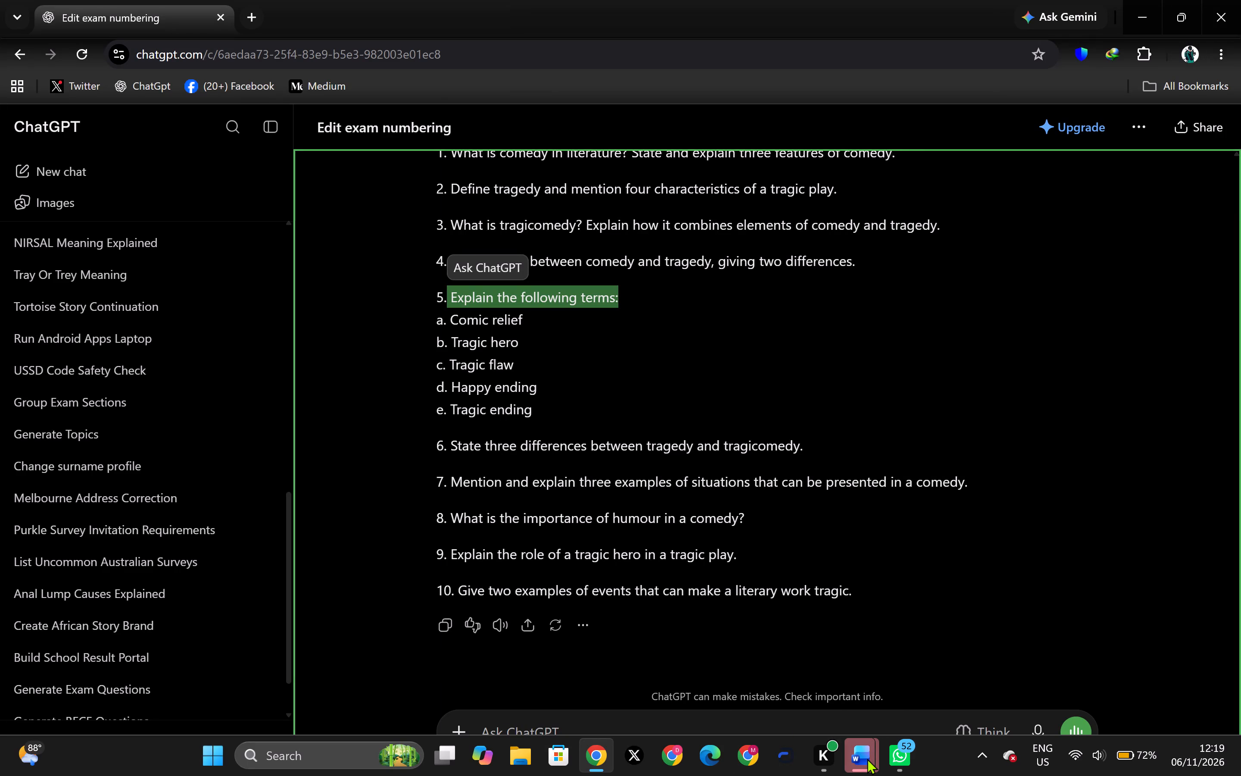
# Switch to Word and bring up the Protected View copy of the JSS3 English Language Examination document.
pyautogui.click(978, 645)
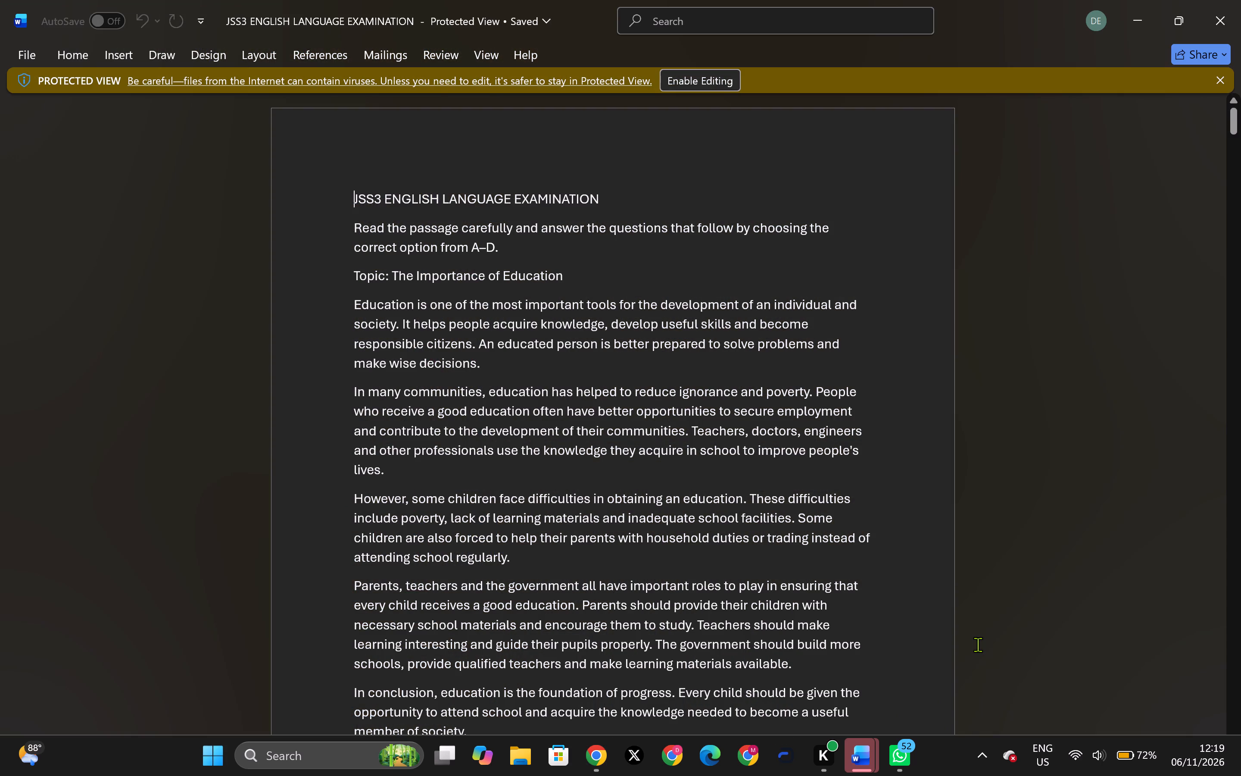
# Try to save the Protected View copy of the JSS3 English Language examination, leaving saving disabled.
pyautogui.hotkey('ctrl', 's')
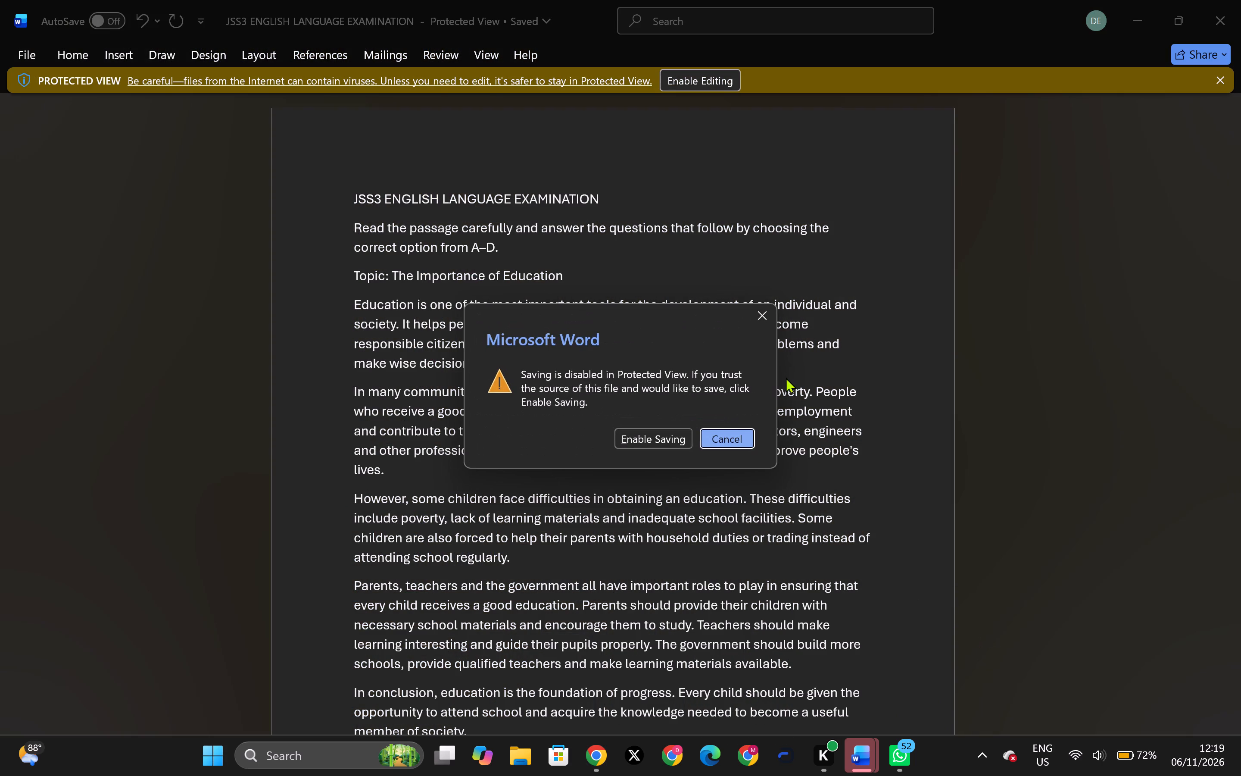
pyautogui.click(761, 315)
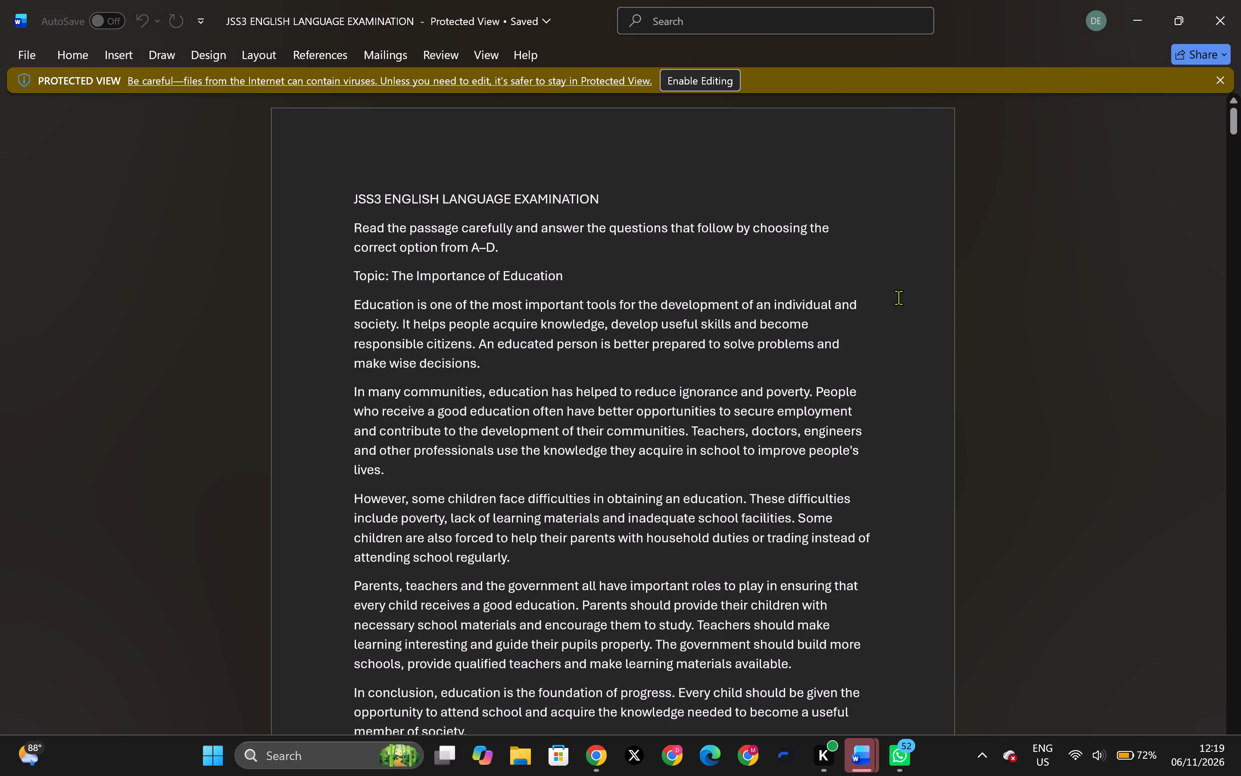
# Skim the passage and objective questions in the Protected View copy of the JSS3 English Language examination, and close the document.
pyautogui.scroll(-13, 703, 394)
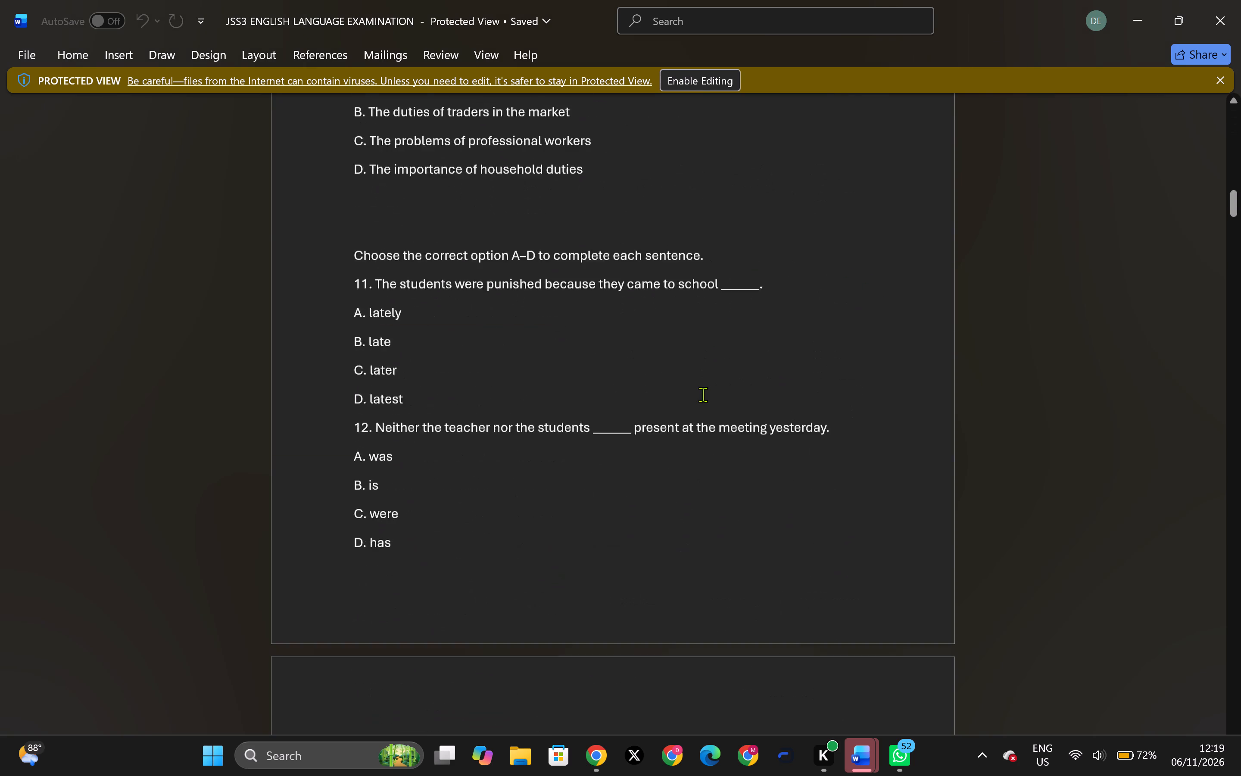
pyautogui.scroll(-1, 703, 394)
pyautogui.scroll(13, 703, 394)
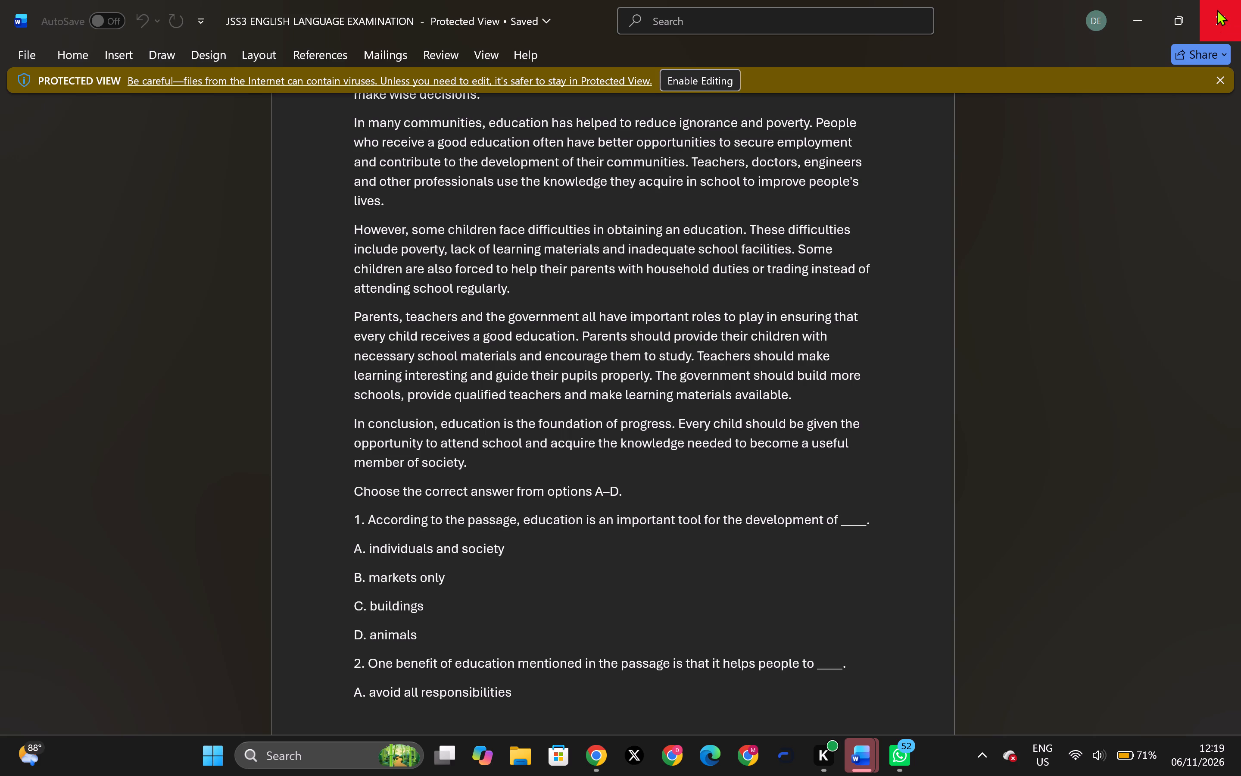
pyautogui.click(1217, 9)
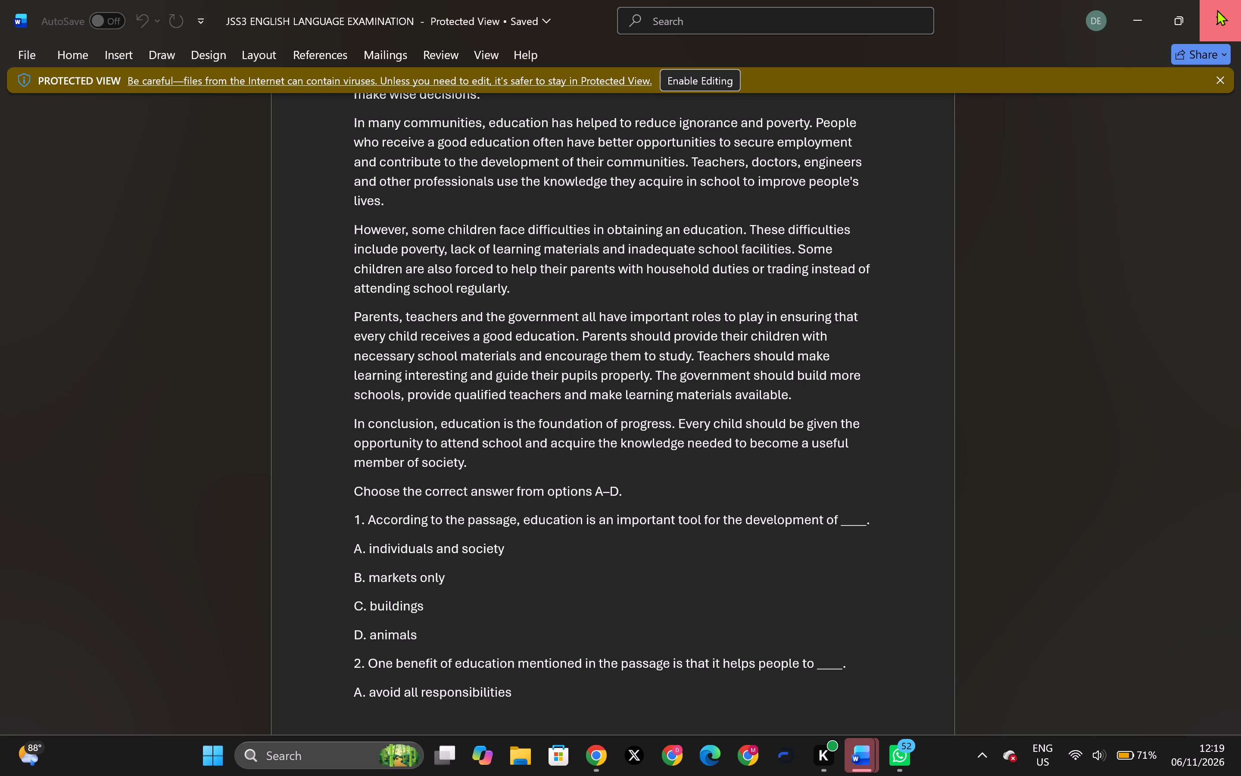
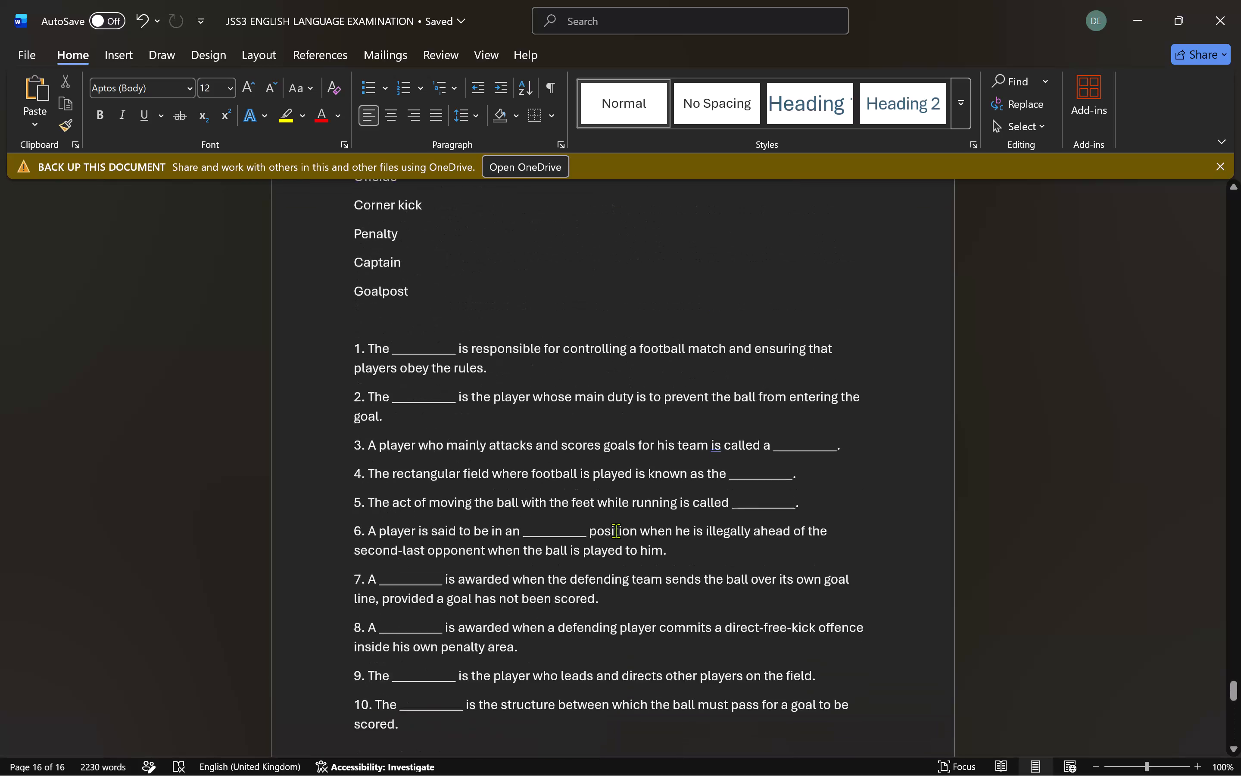
# Skim the editable JSS3 English Language examination back from the football vocabulary section to its title, and save the document.
pyautogui.scroll(-1, 616, 531)
pyautogui.scroll(6, 616, 531)
pyautogui.hscroll(1, 616, 531)
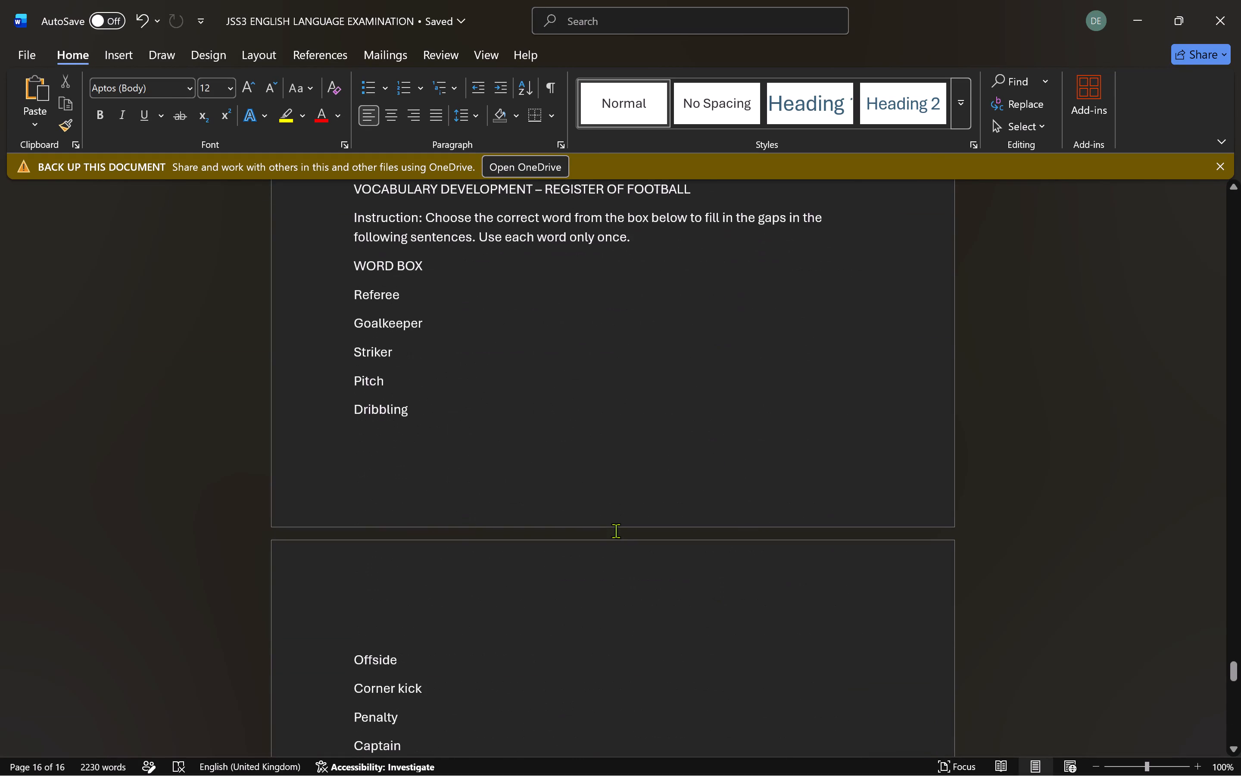
pyautogui.hscroll(1, 616, 531)
pyautogui.scroll(8, 616, 531)
pyautogui.scroll(14, 616, 531)
pyautogui.scroll(7, 616, 531)
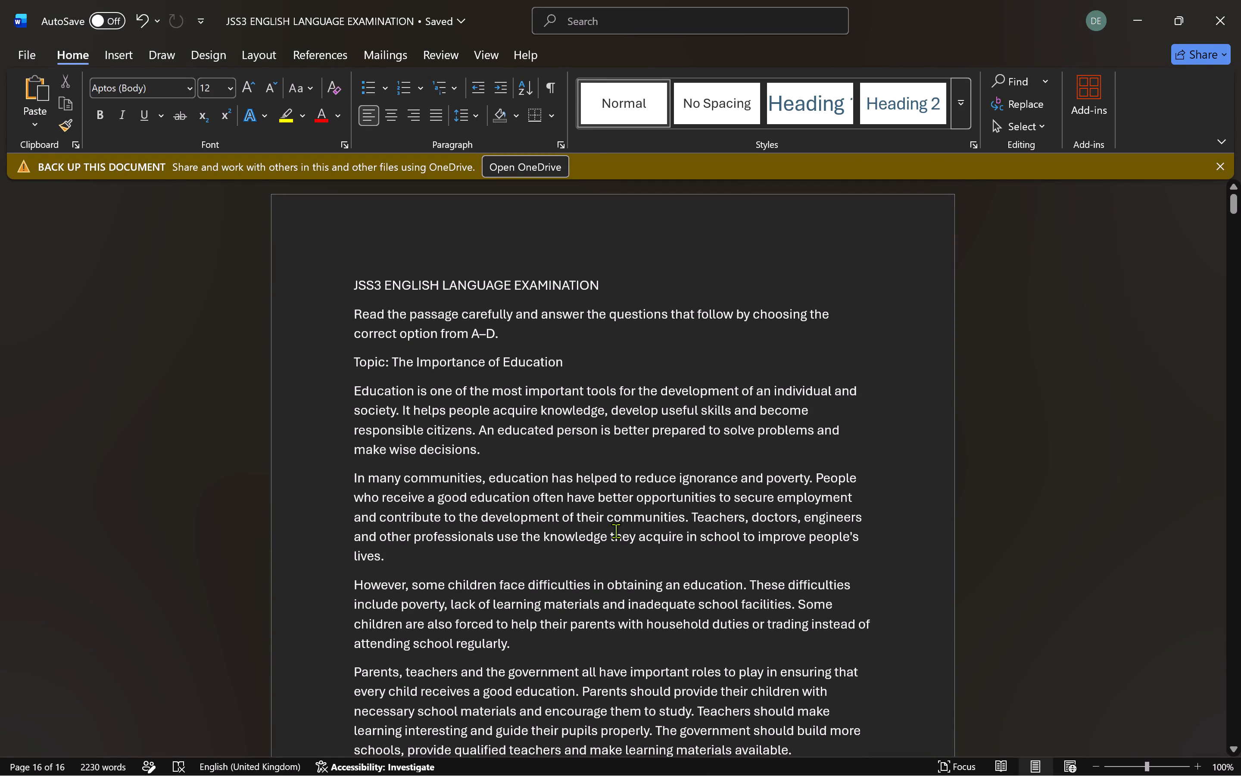
pyautogui.hotkey('ctrl', 's')
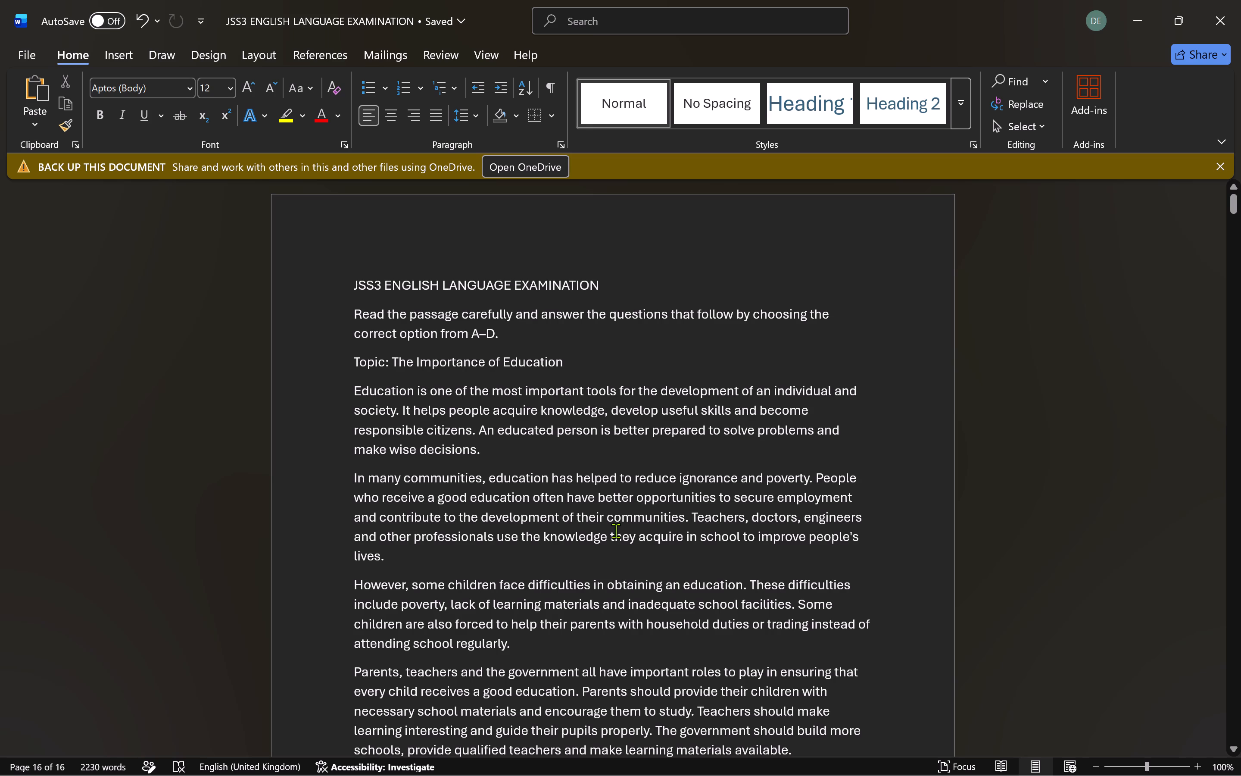